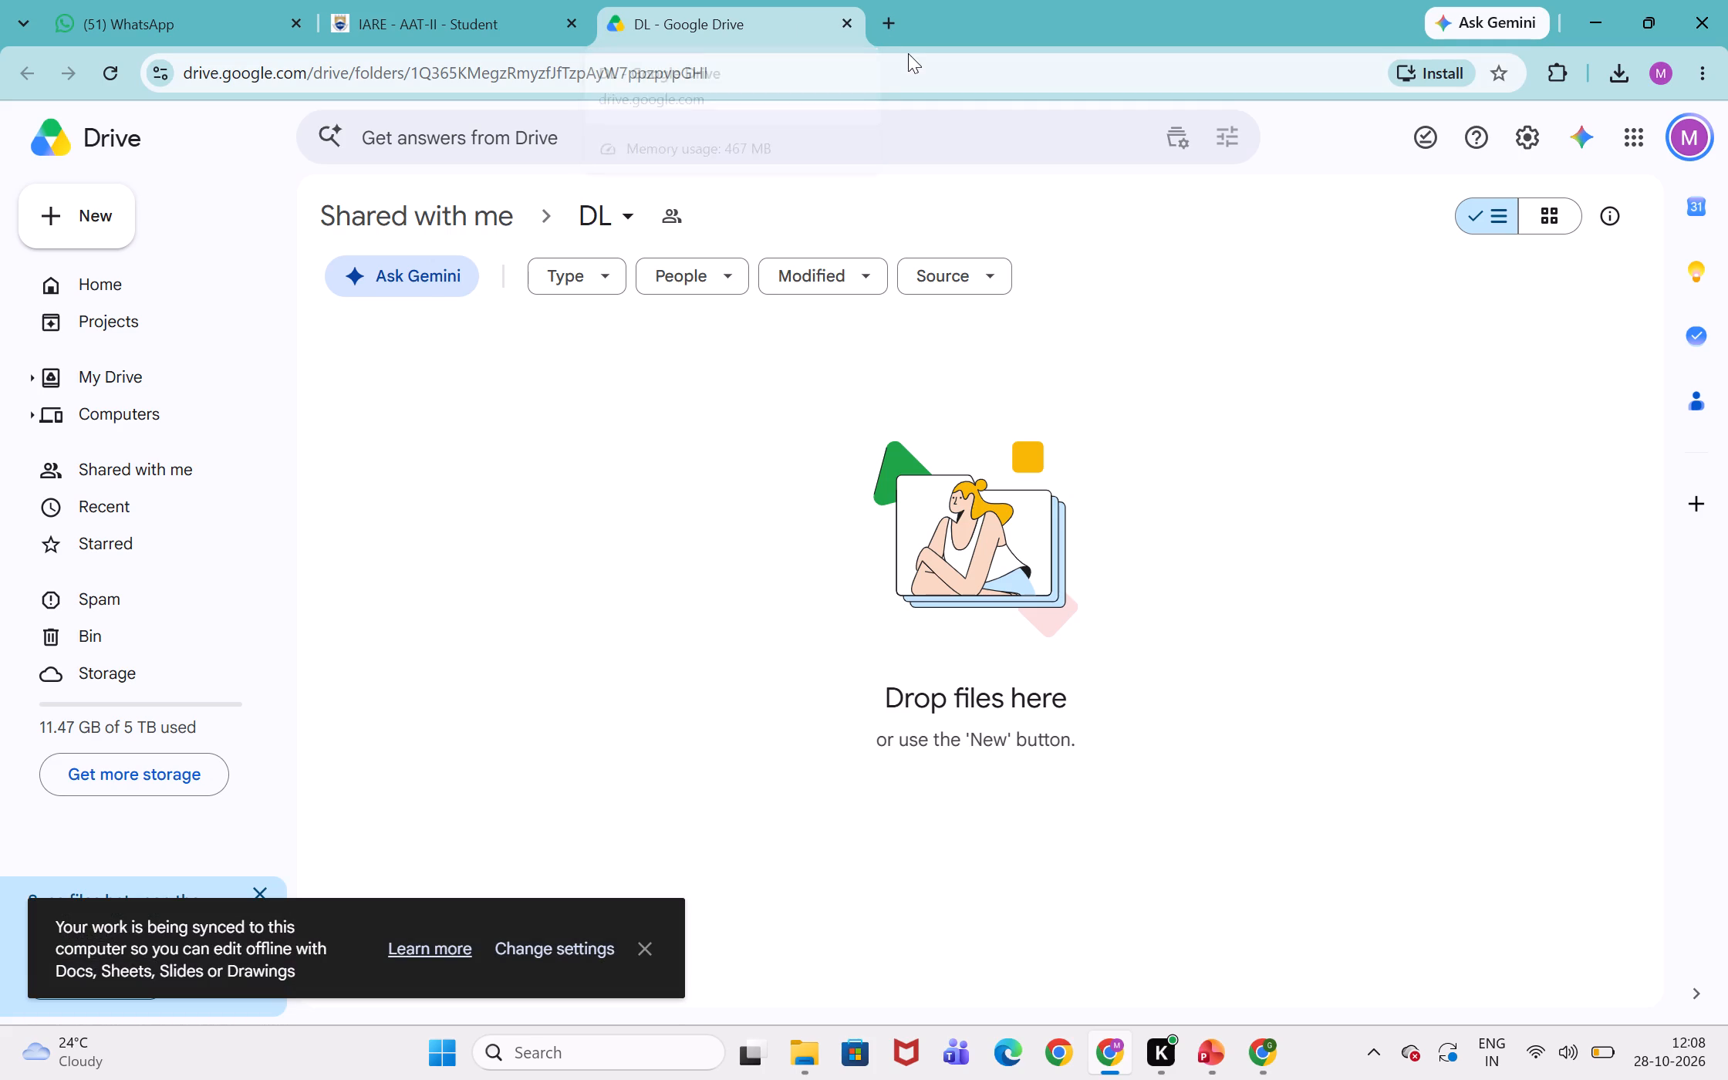
Close the browser tab showing the empty shared DL folder.
left_click(857, 25)
left_click(848, 19)
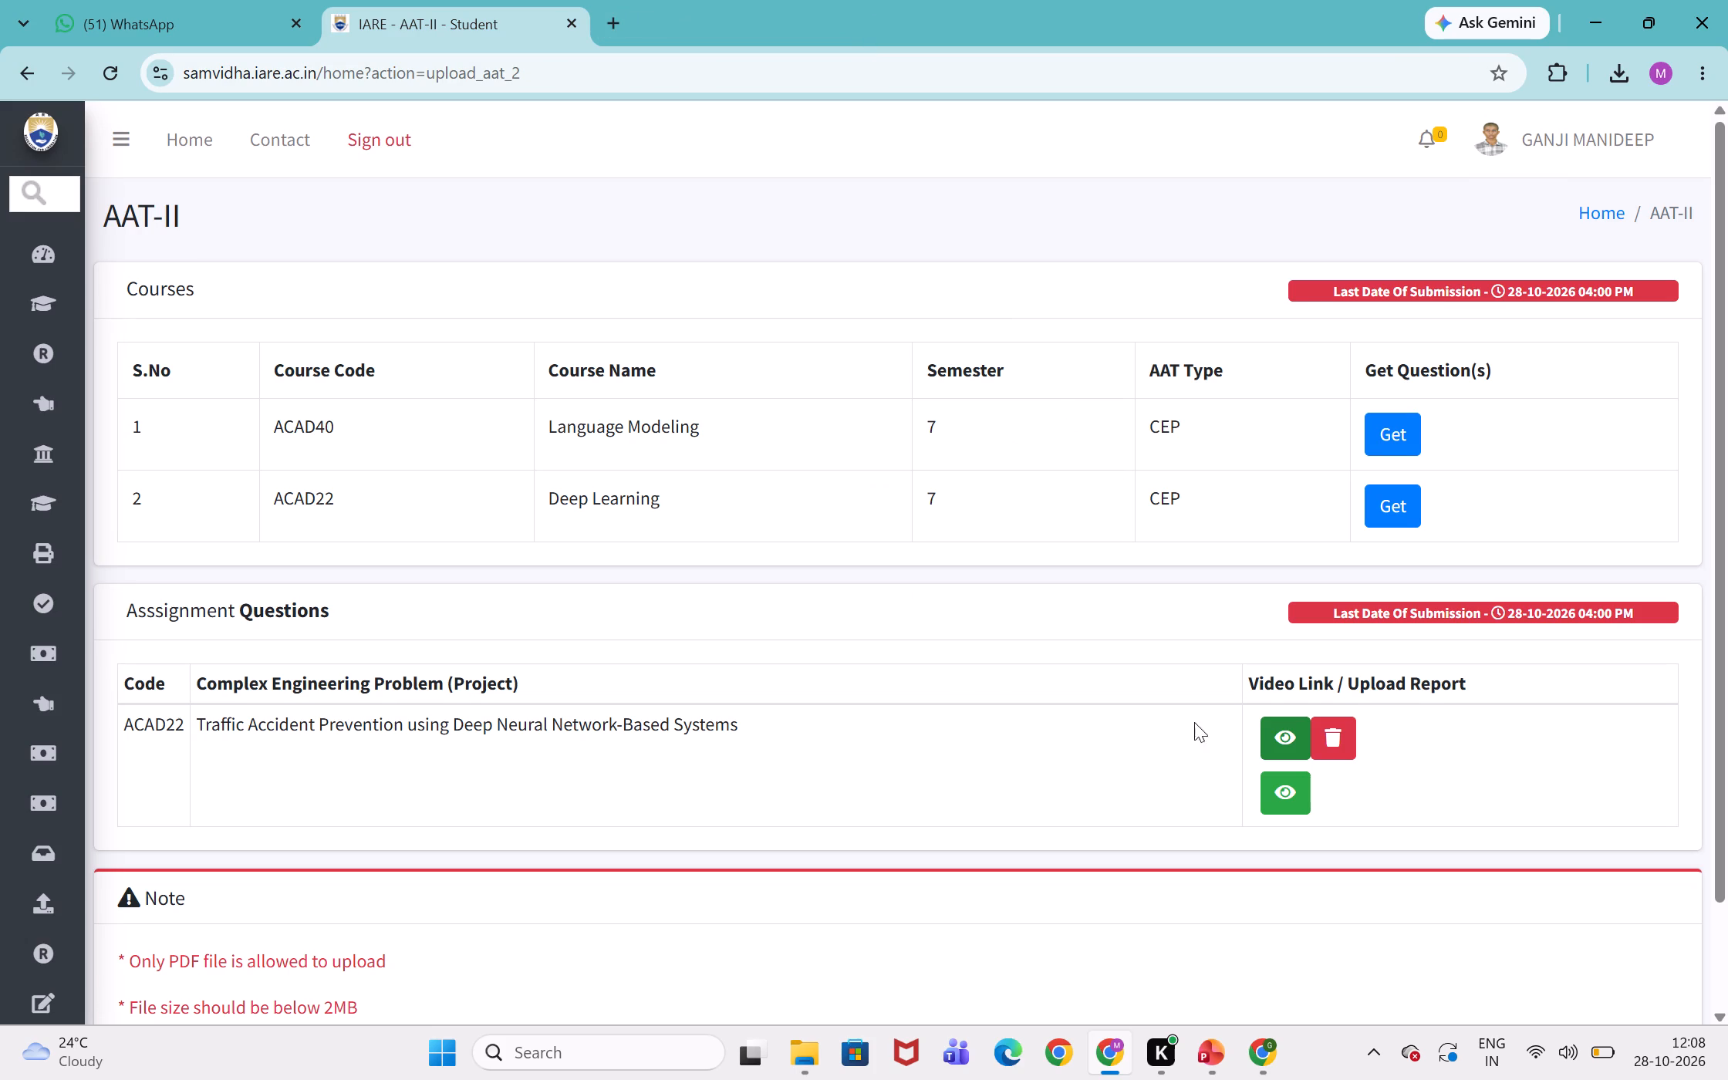
Switch to the other Drive window and check the DL folder's sharing settings in CEP VII sem.
left_click(1277, 1049)
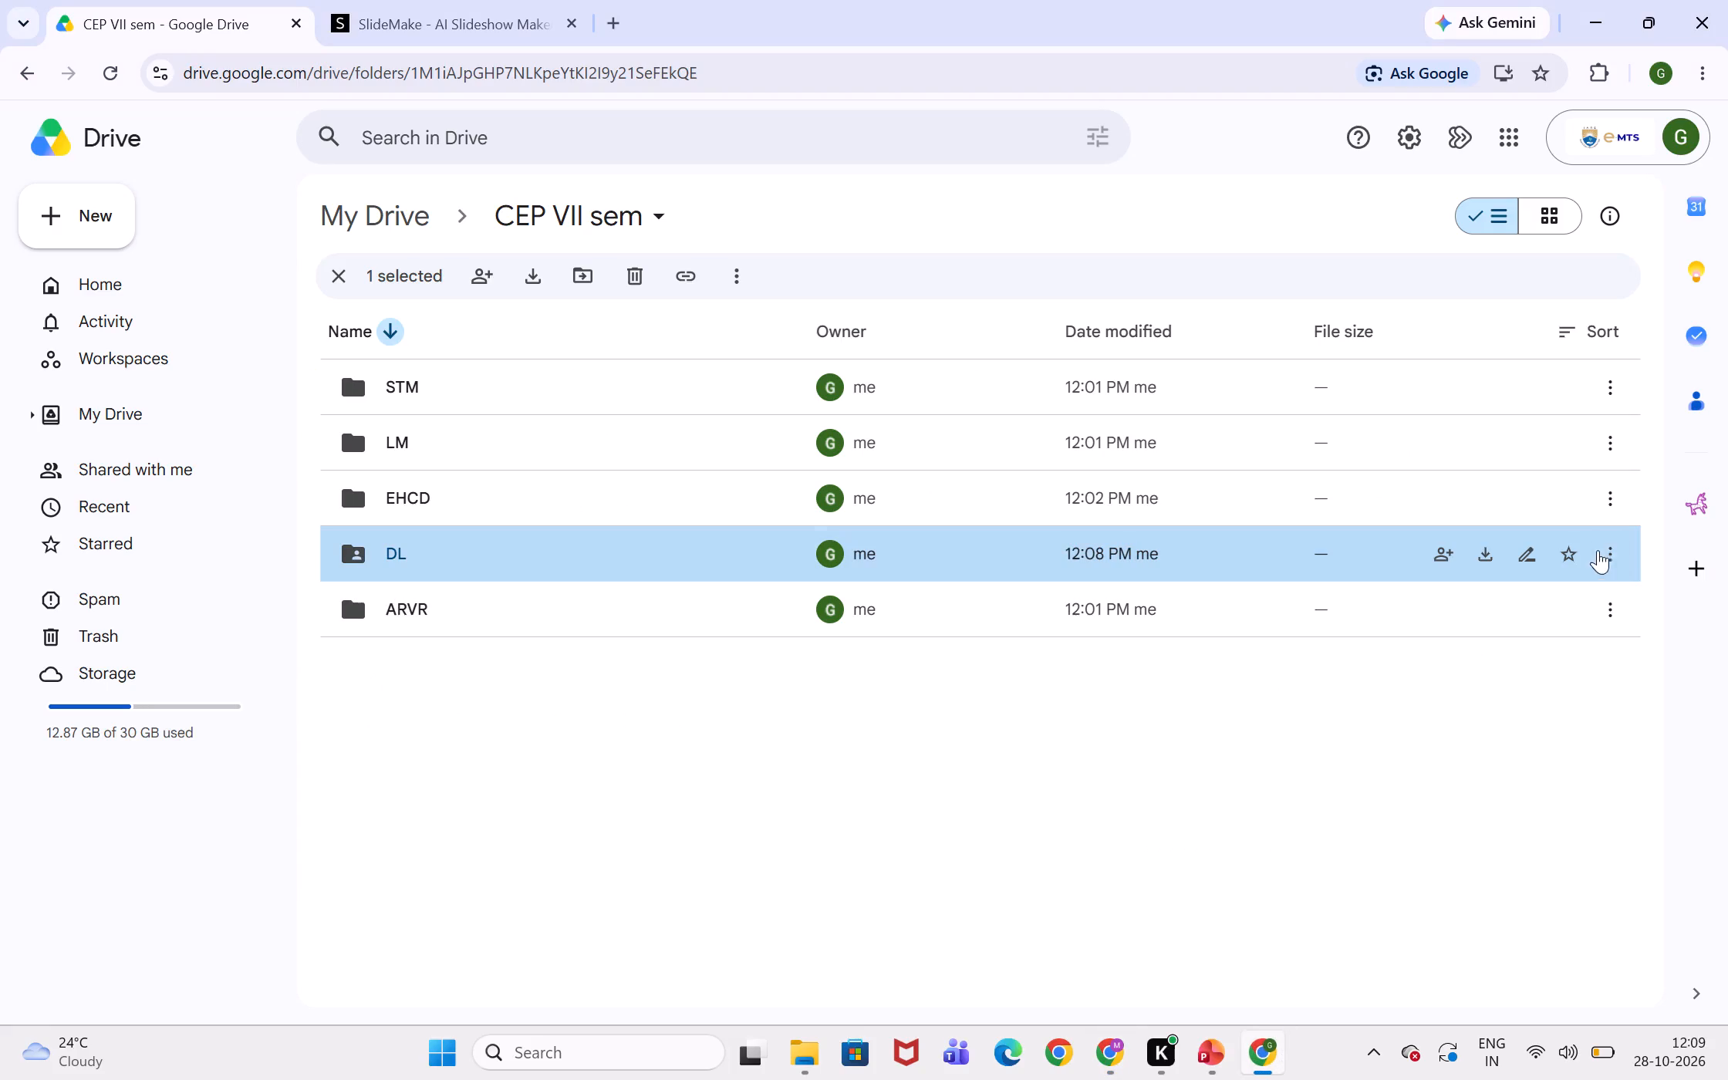
left_click(1456, 553)
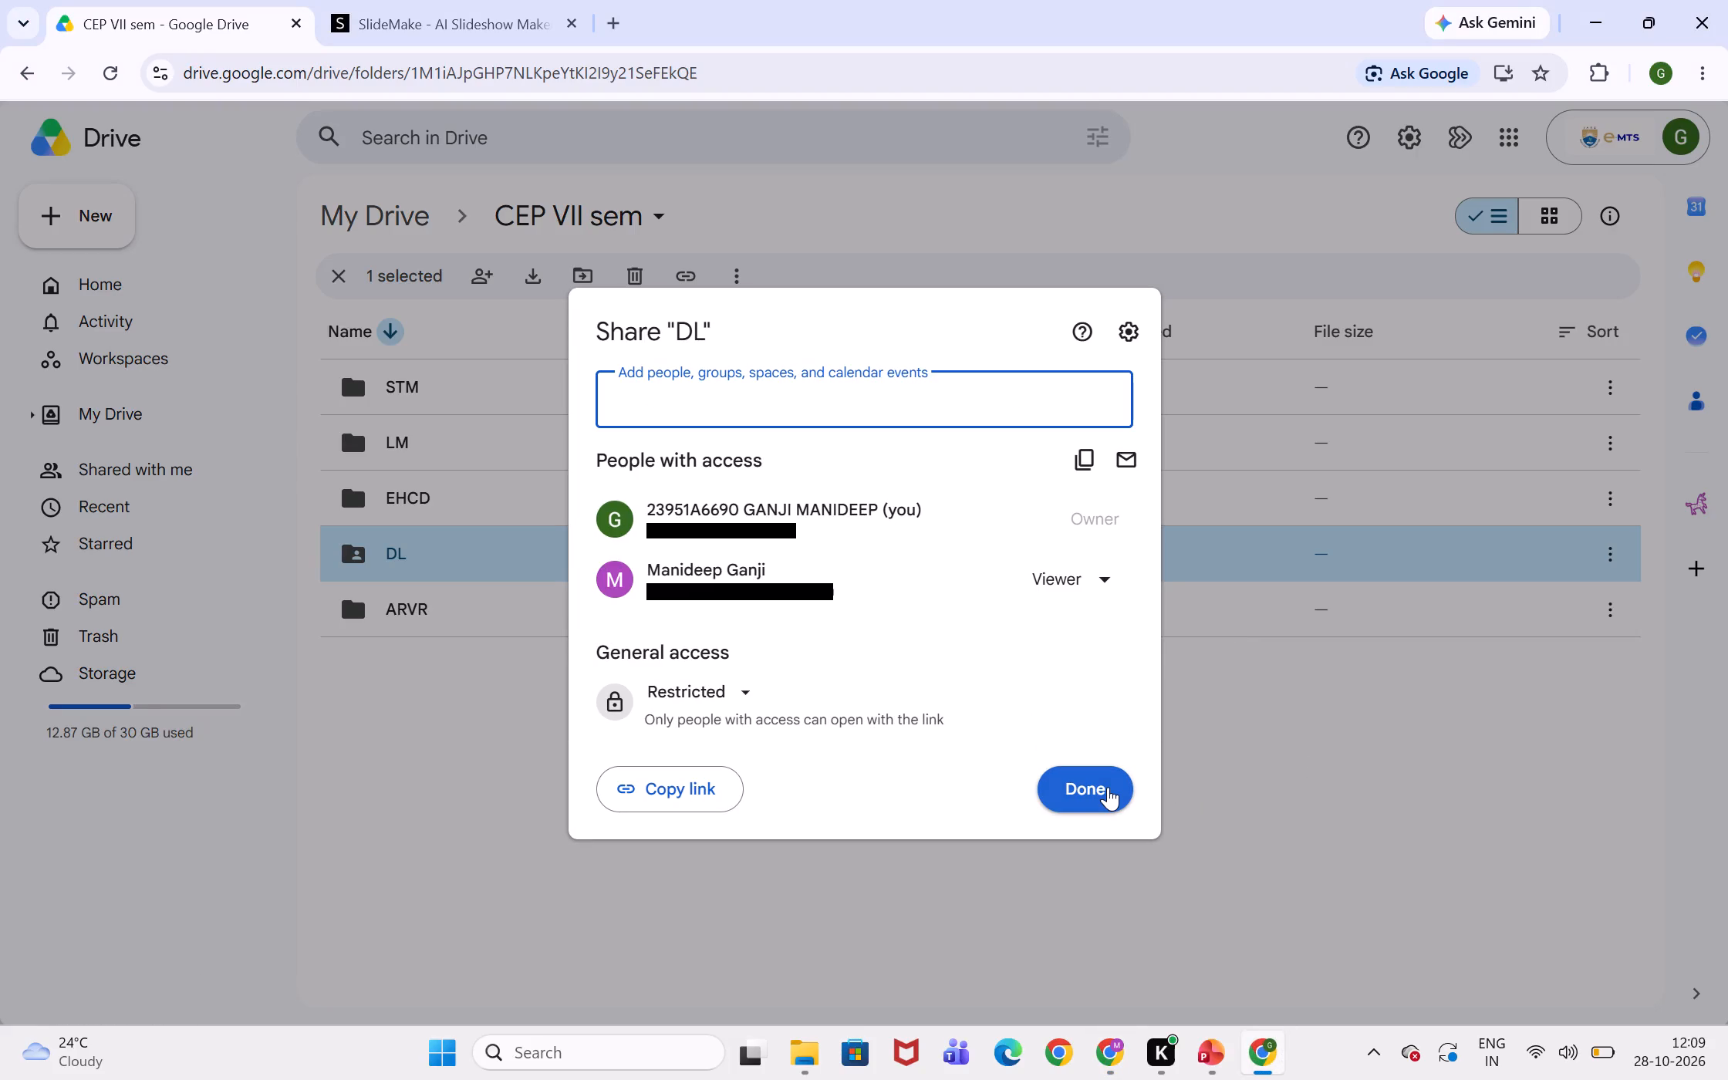
left_click(1108, 787)
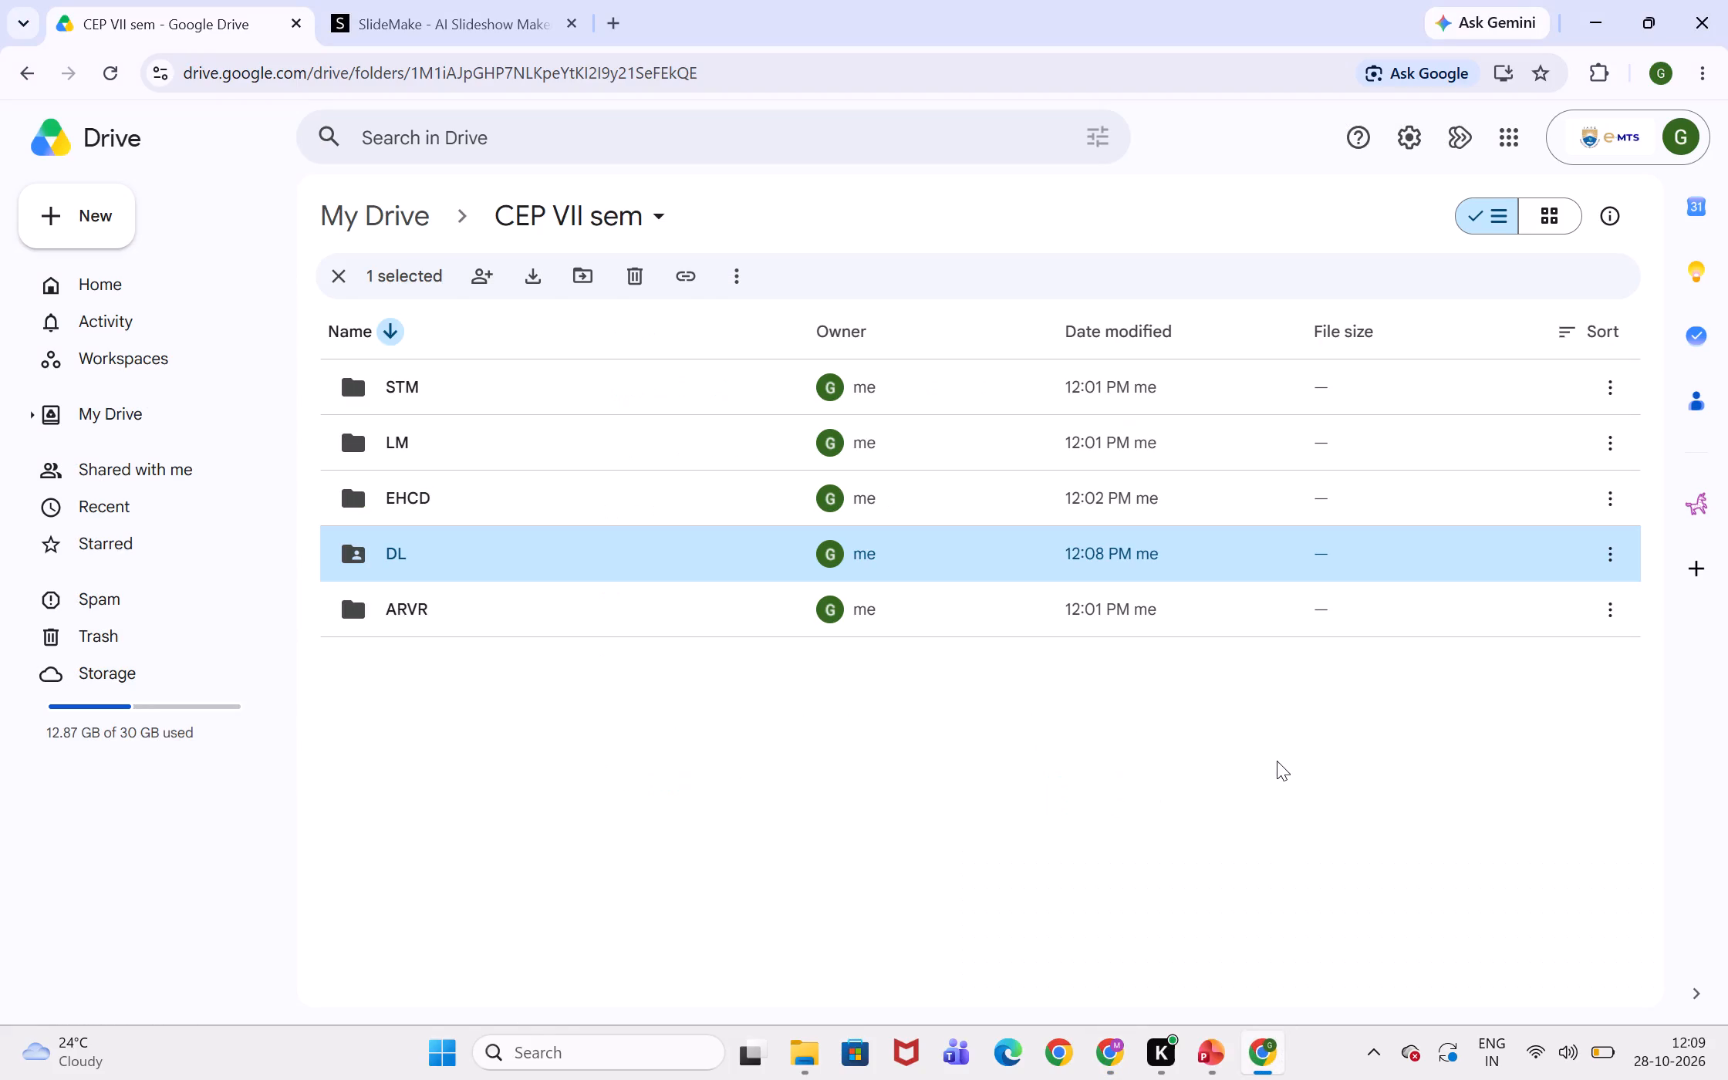
left_click(1277, 761)
Return to the college portal's AAT-II page and get the assigned question for Language Modeling (ACAD40).
left_click(1122, 1037)
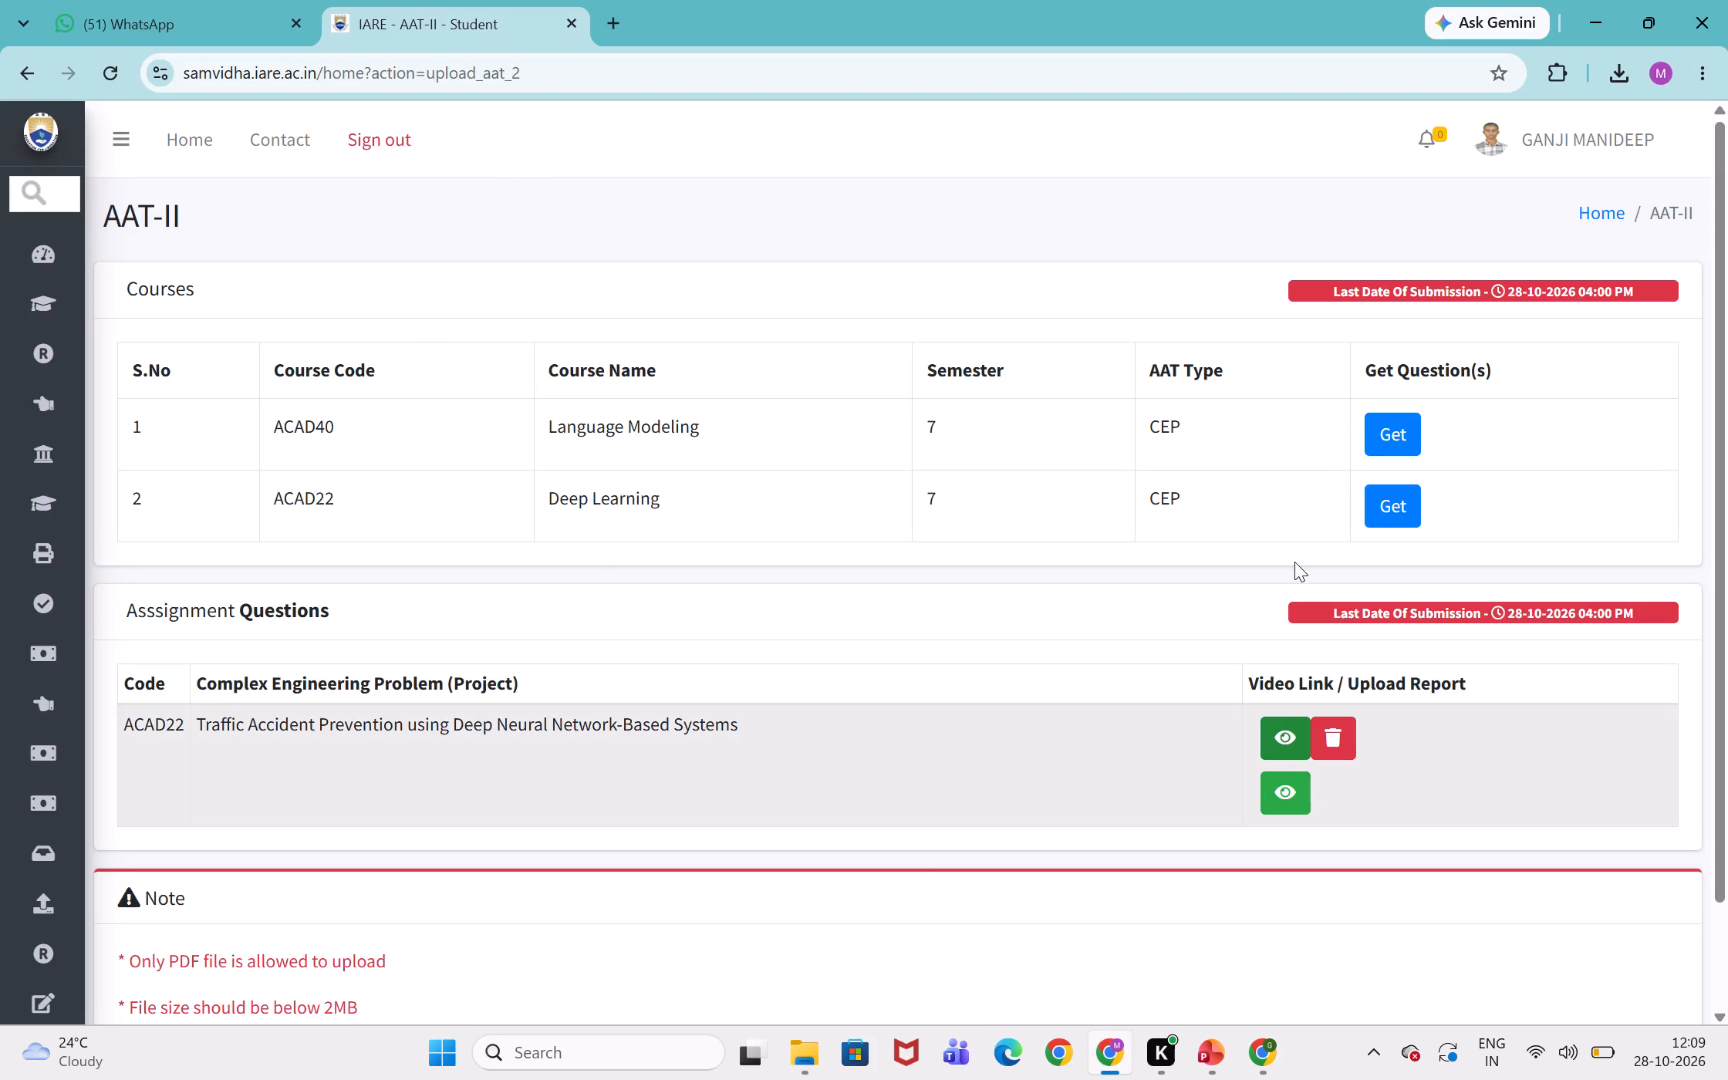
left_click(1391, 424)
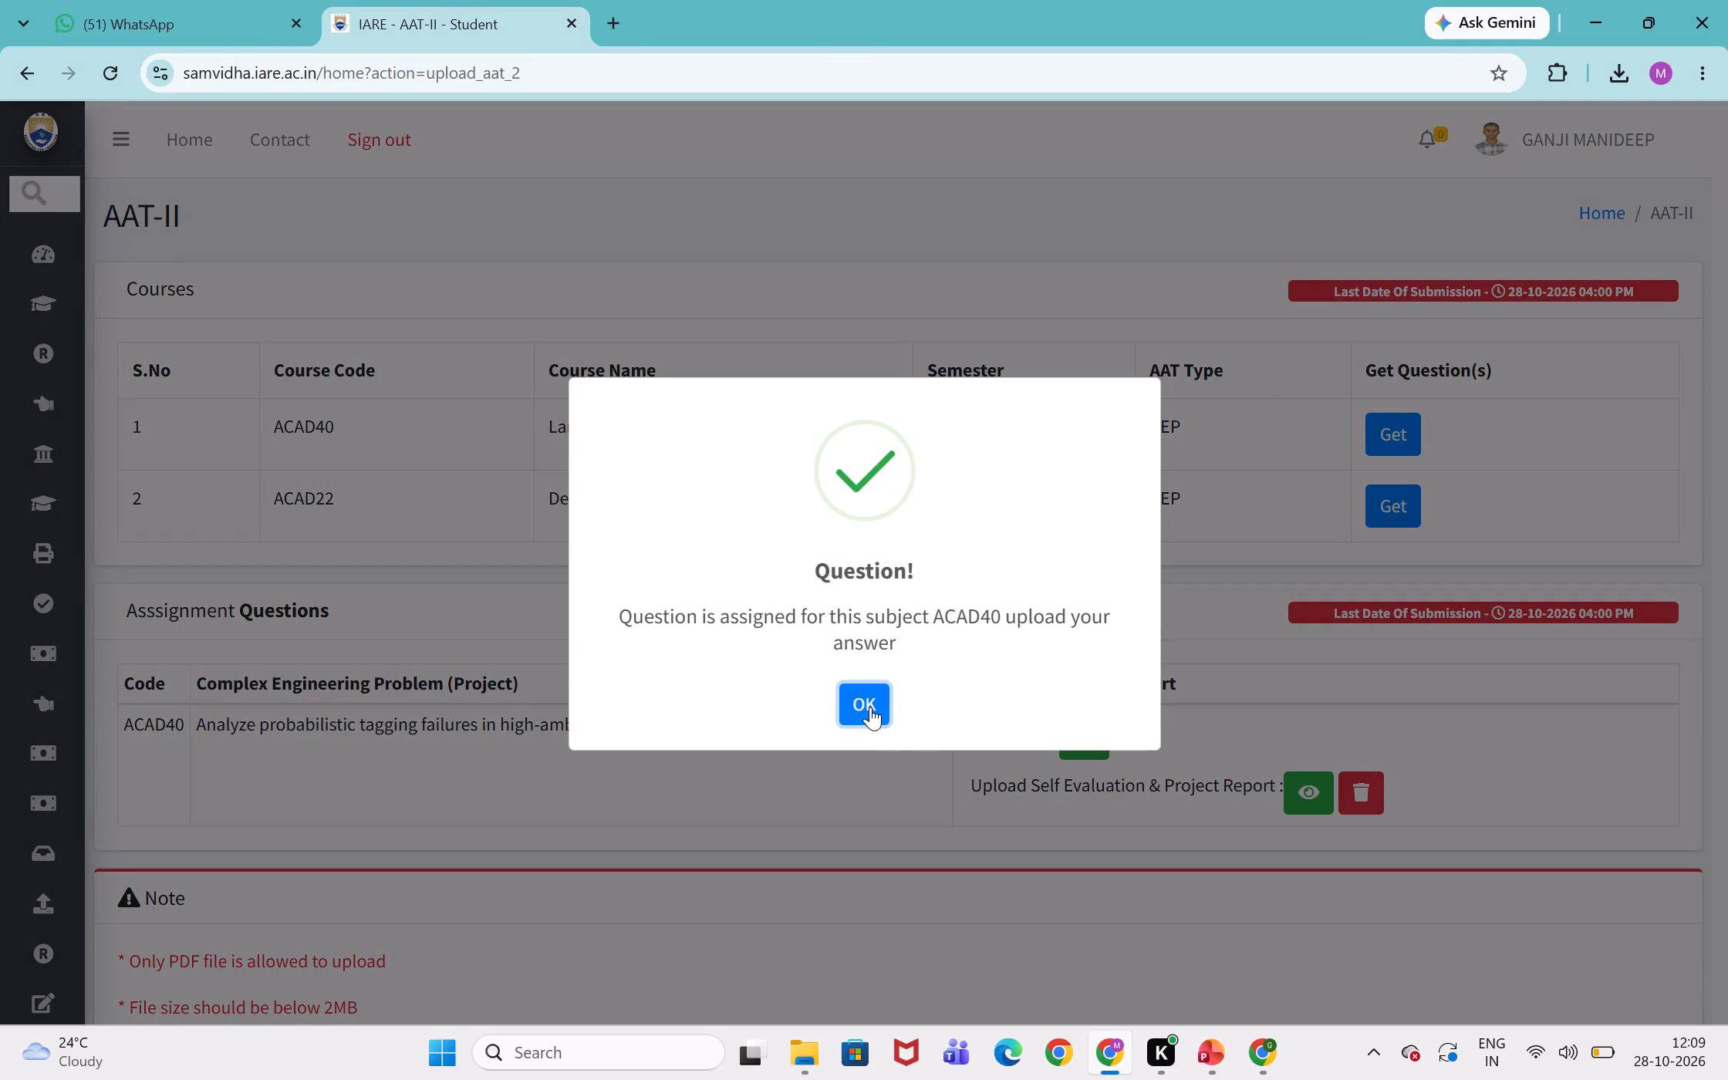
left_click(870, 705)
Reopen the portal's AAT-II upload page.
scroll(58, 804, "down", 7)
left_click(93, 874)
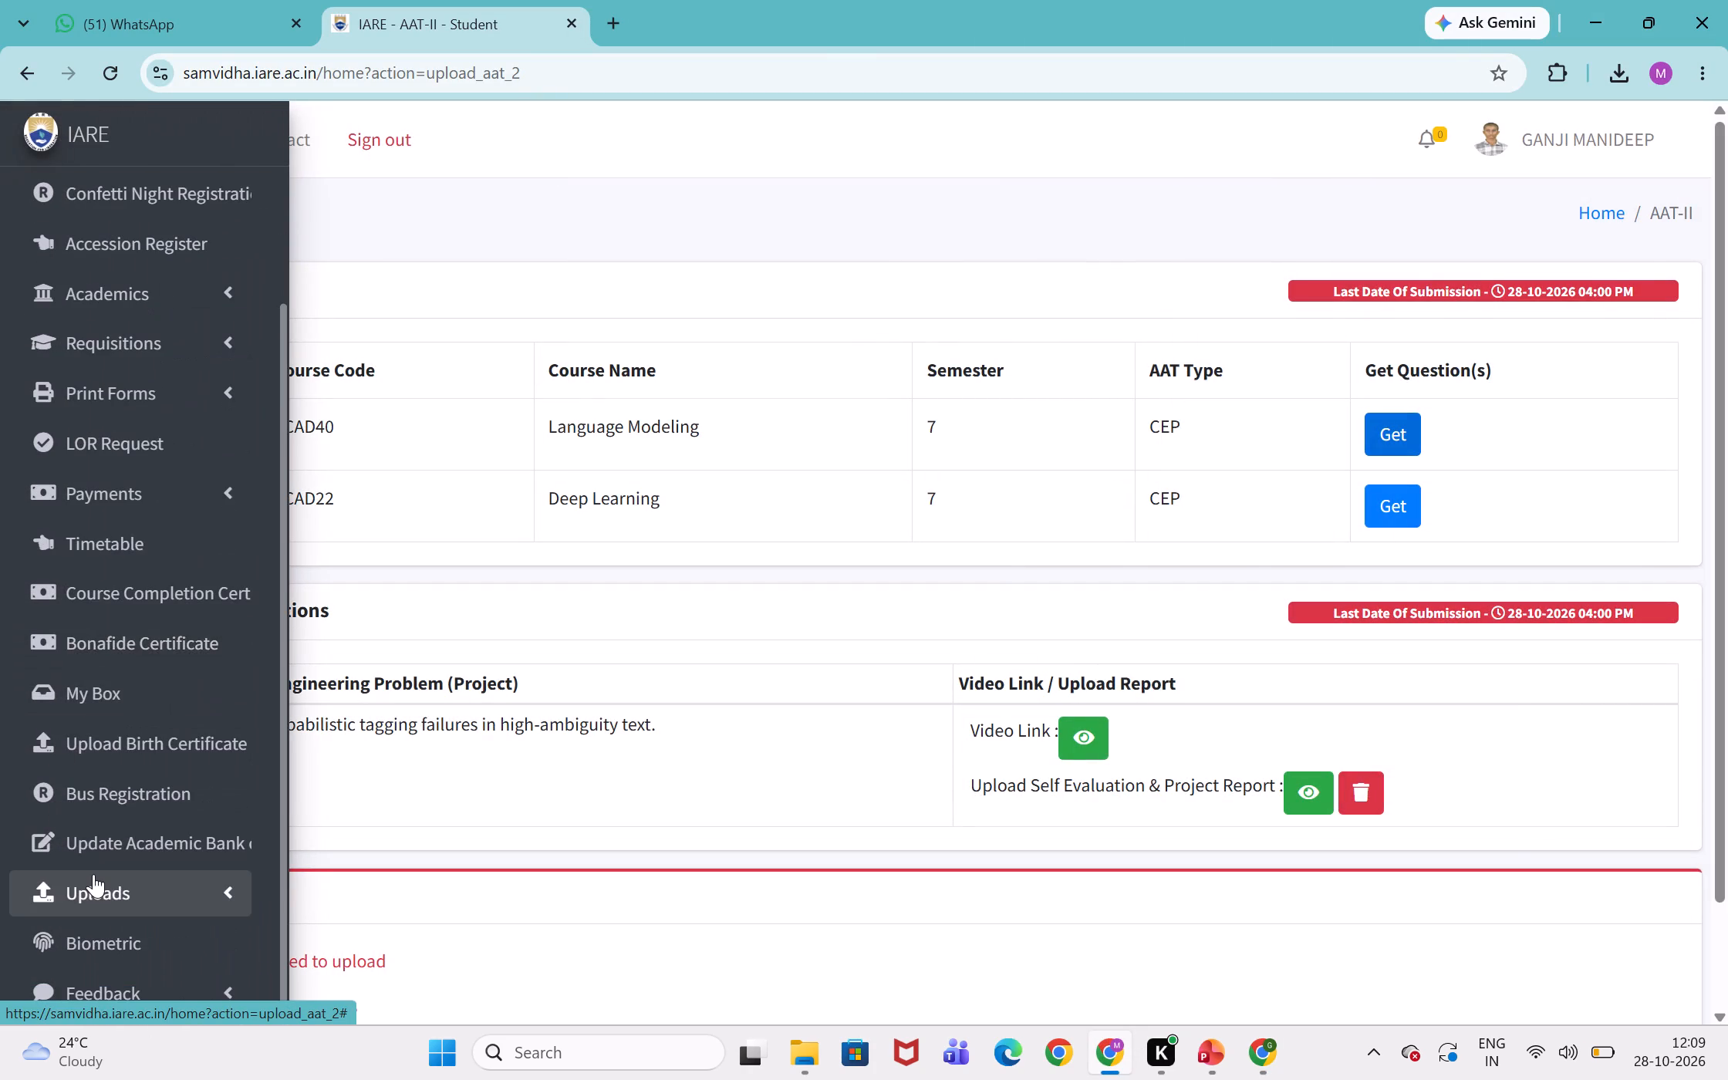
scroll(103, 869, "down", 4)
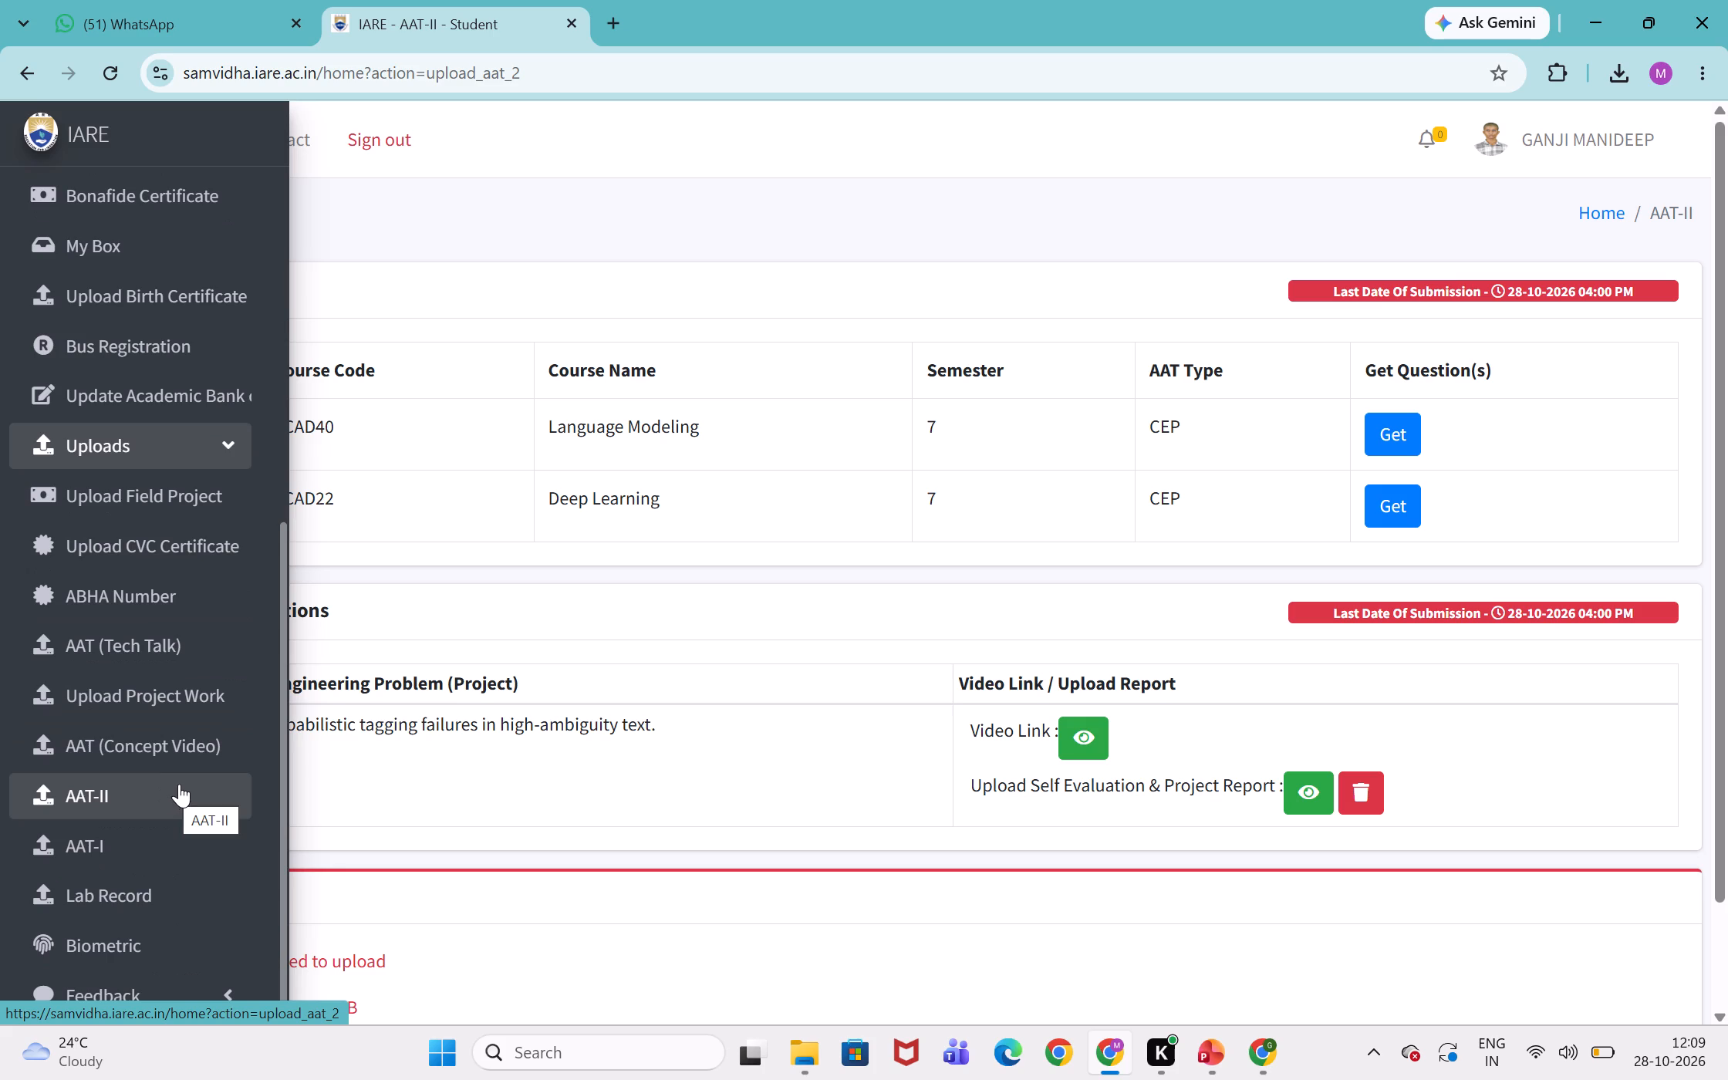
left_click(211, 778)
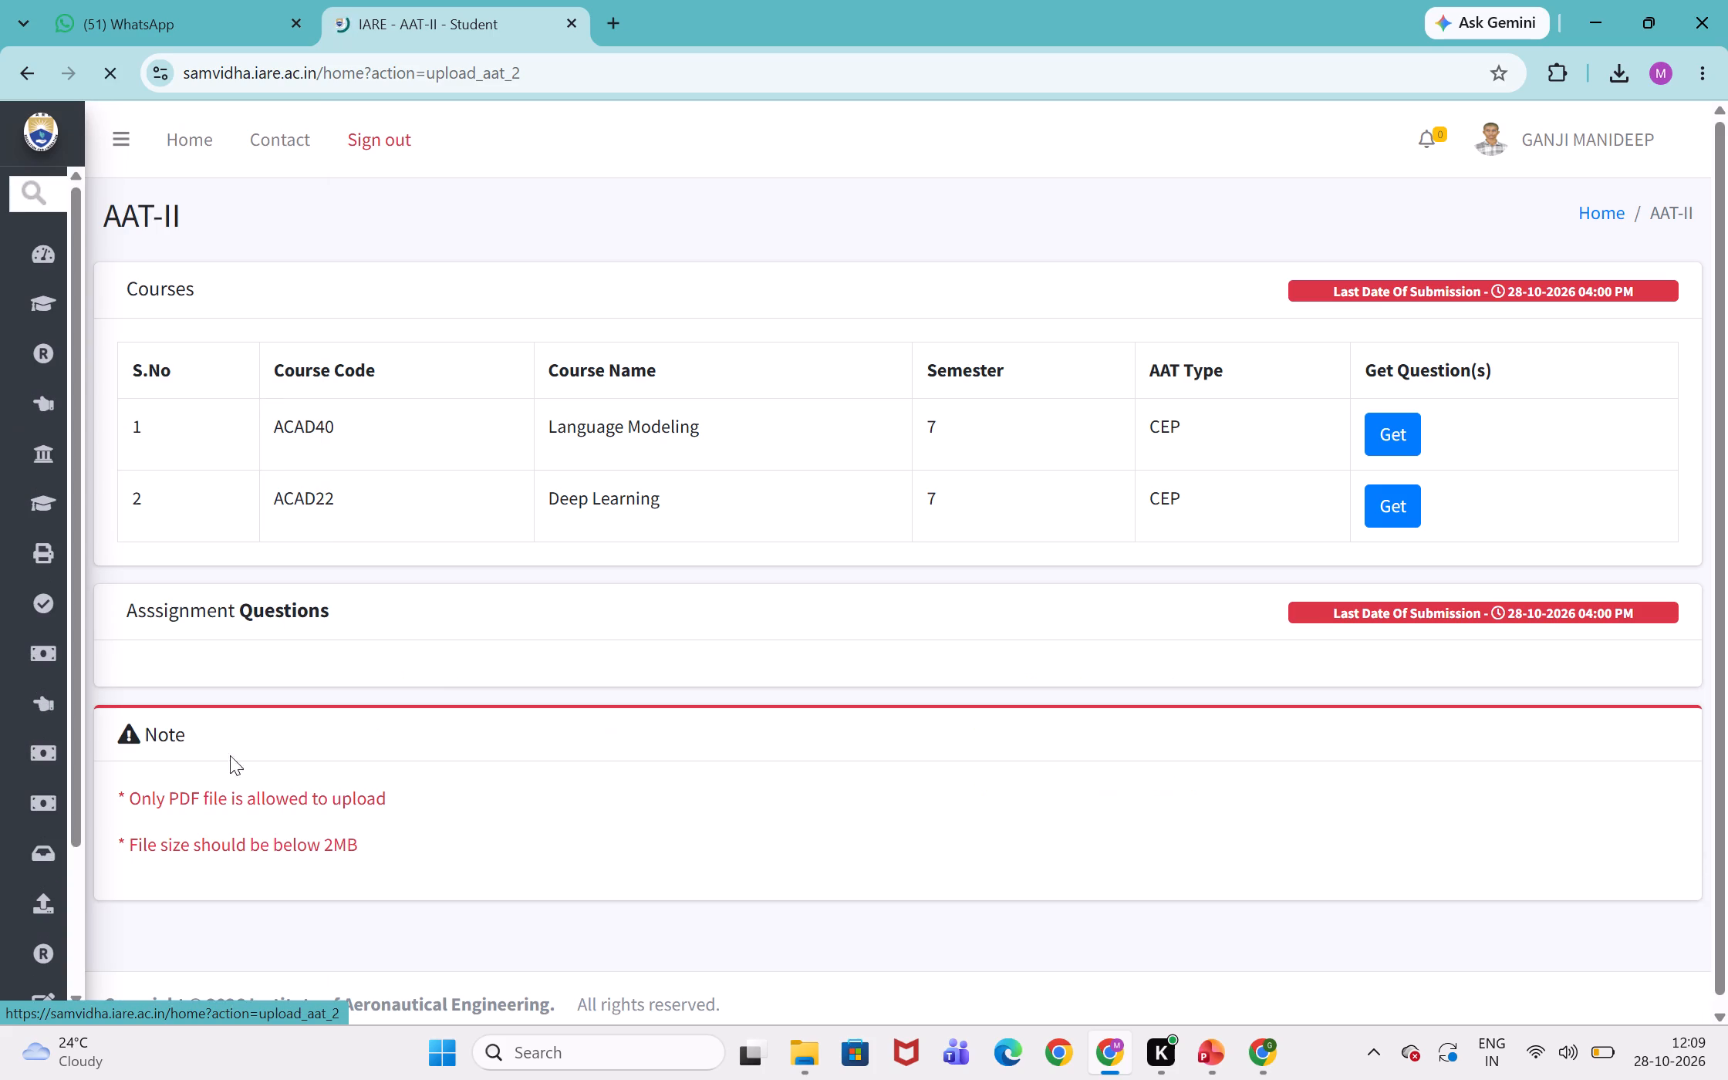
Open the portal's AAT (Concept Video) upload page.
scroll(266, 1079, "down", 3)
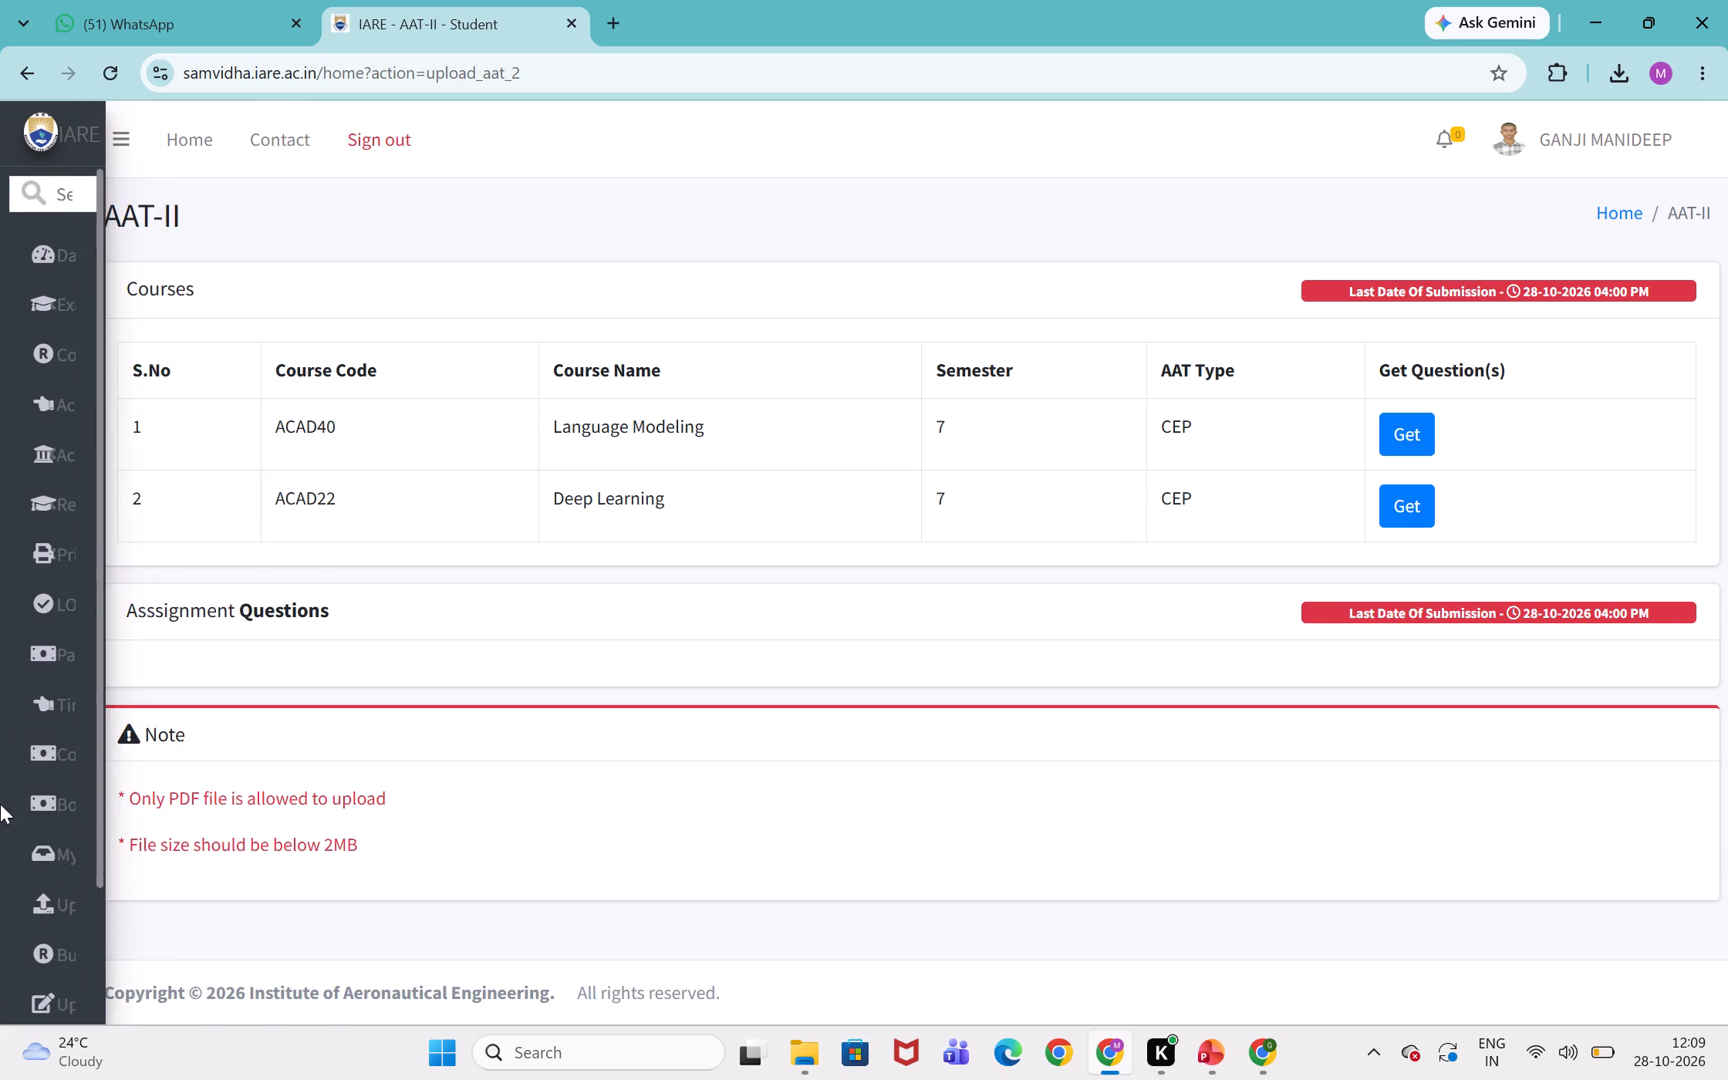
scroll(51, 803, "down", 6)
left_click(222, 900)
scroll(203, 852, "down", 5)
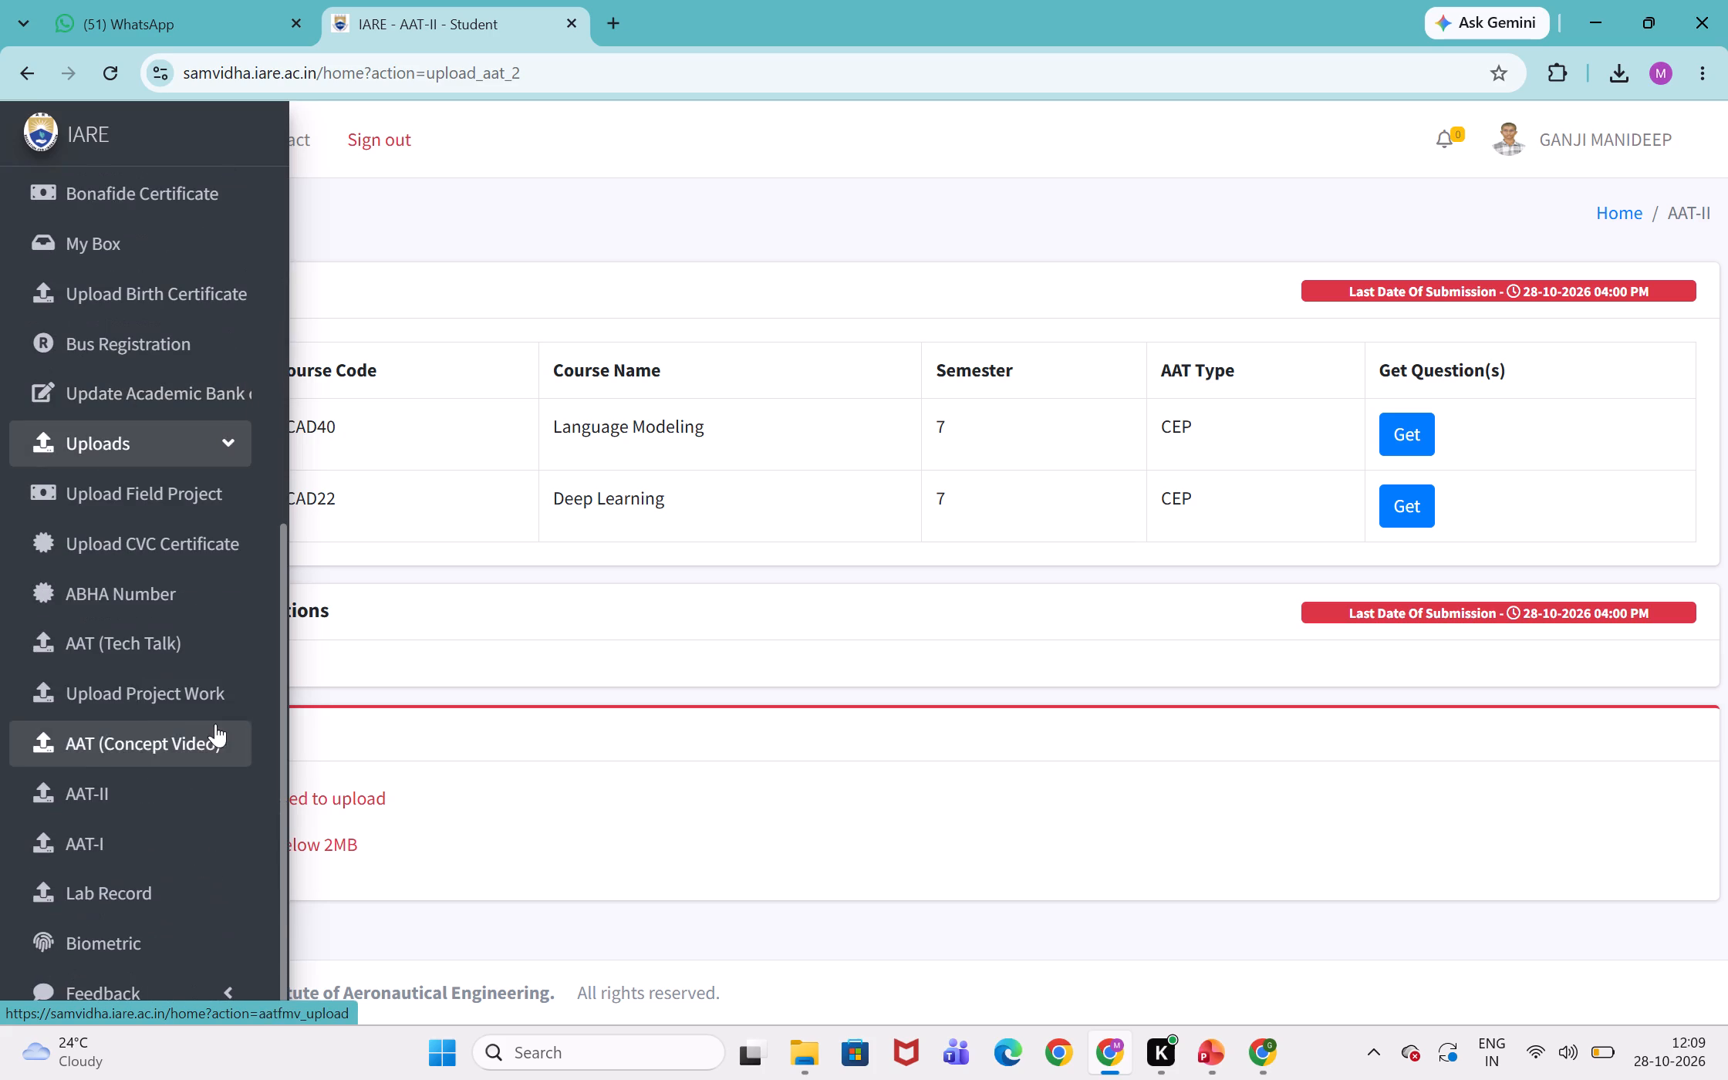
left_click(197, 730)
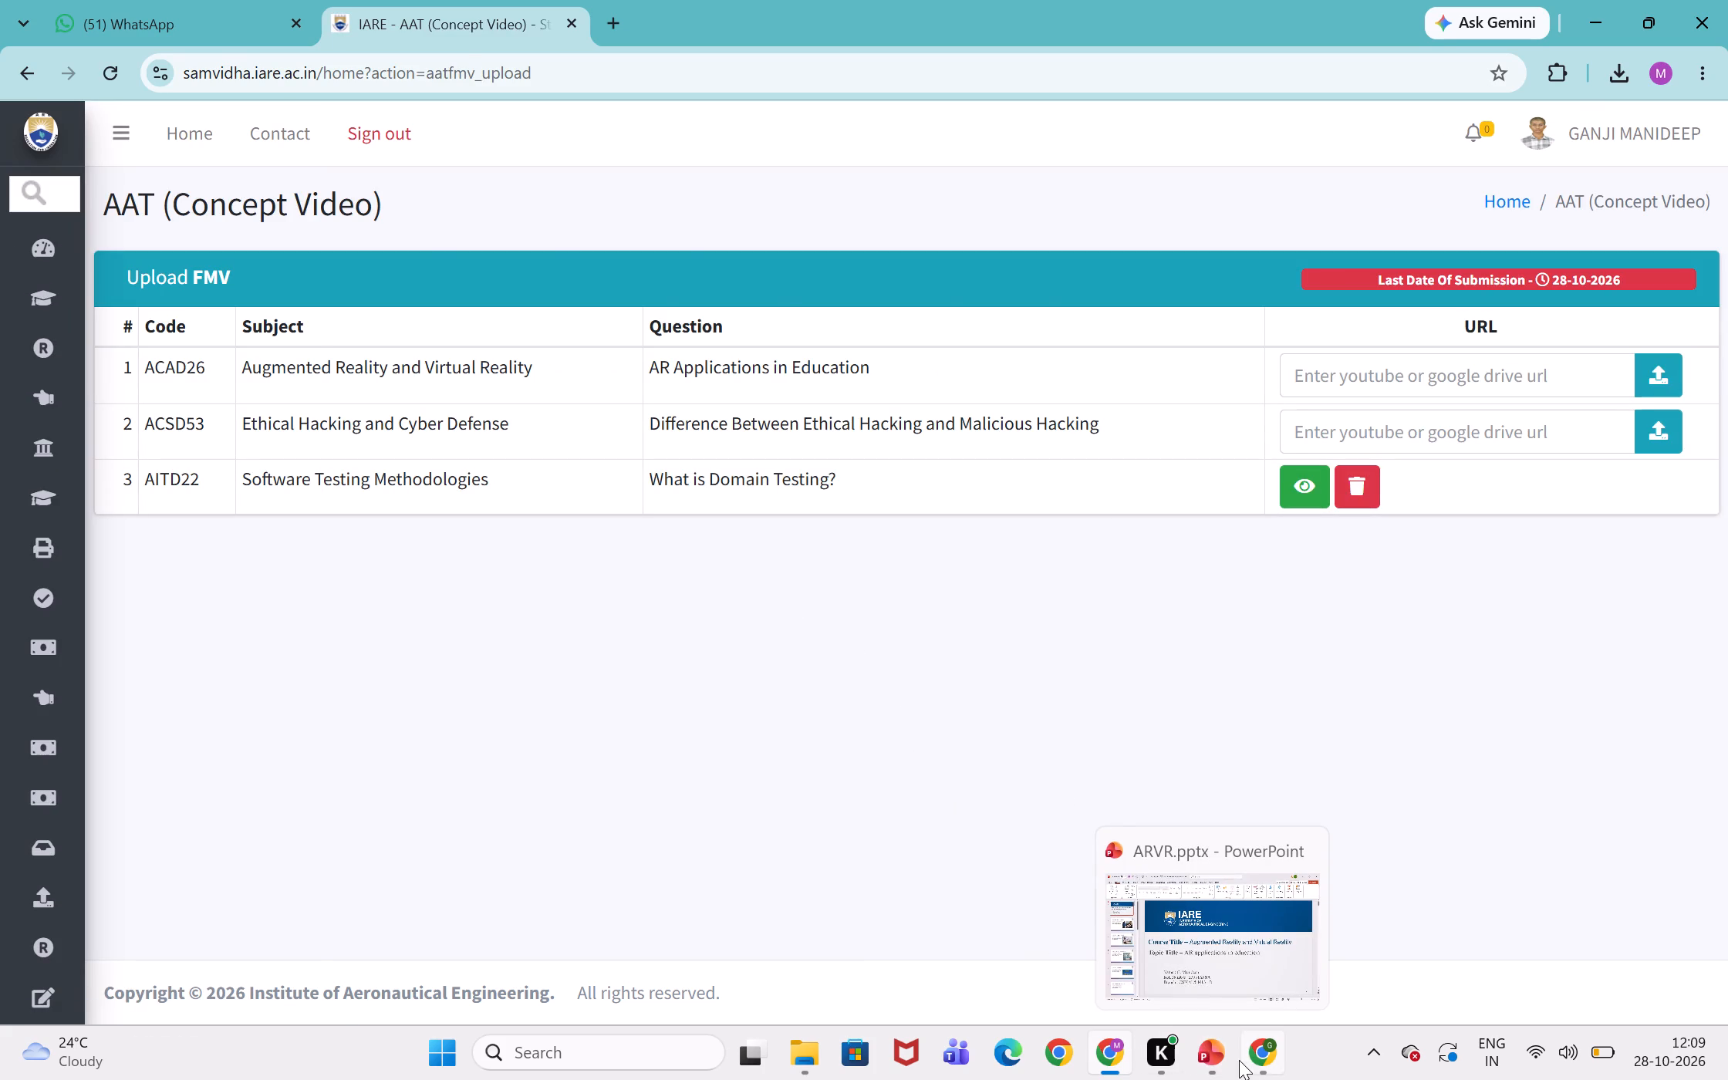
Copy the EHCD folder's share link from Drive and submit it as the Ethical Hacking and Cyber Defense (ACSD53) video URL in the portal.
left_click(1267, 1040)
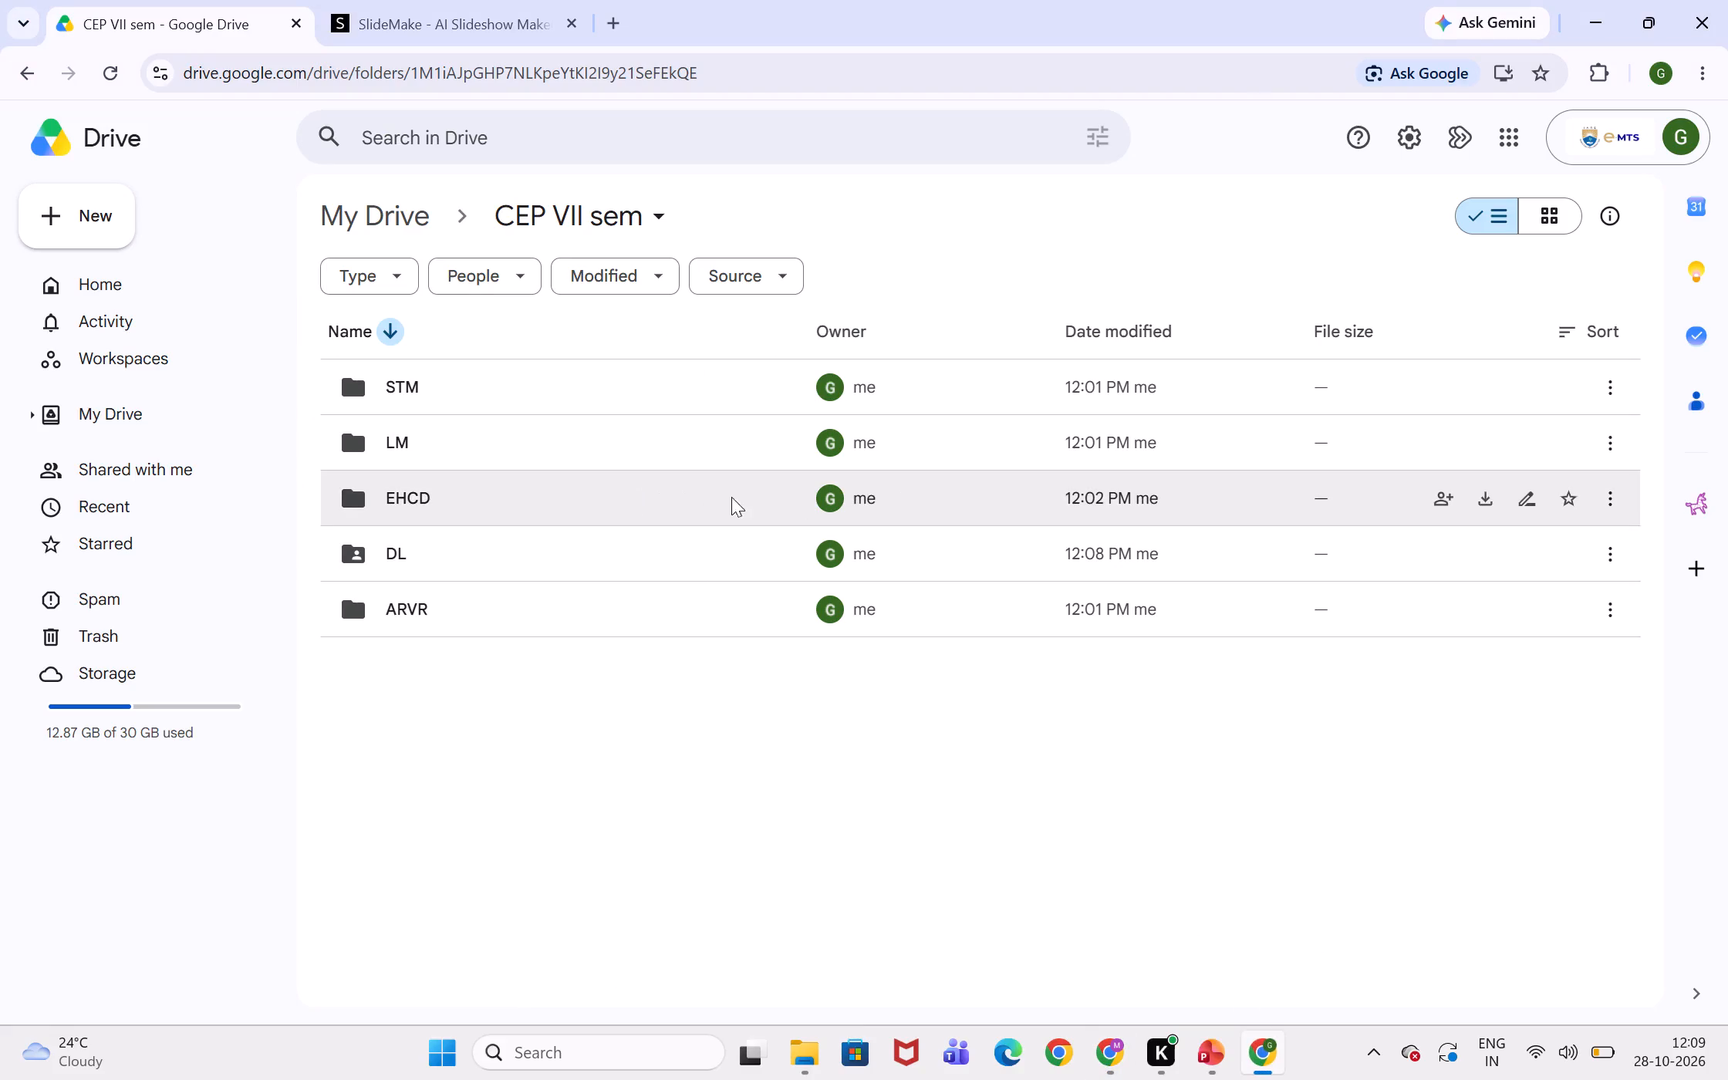
left_click(1444, 494)
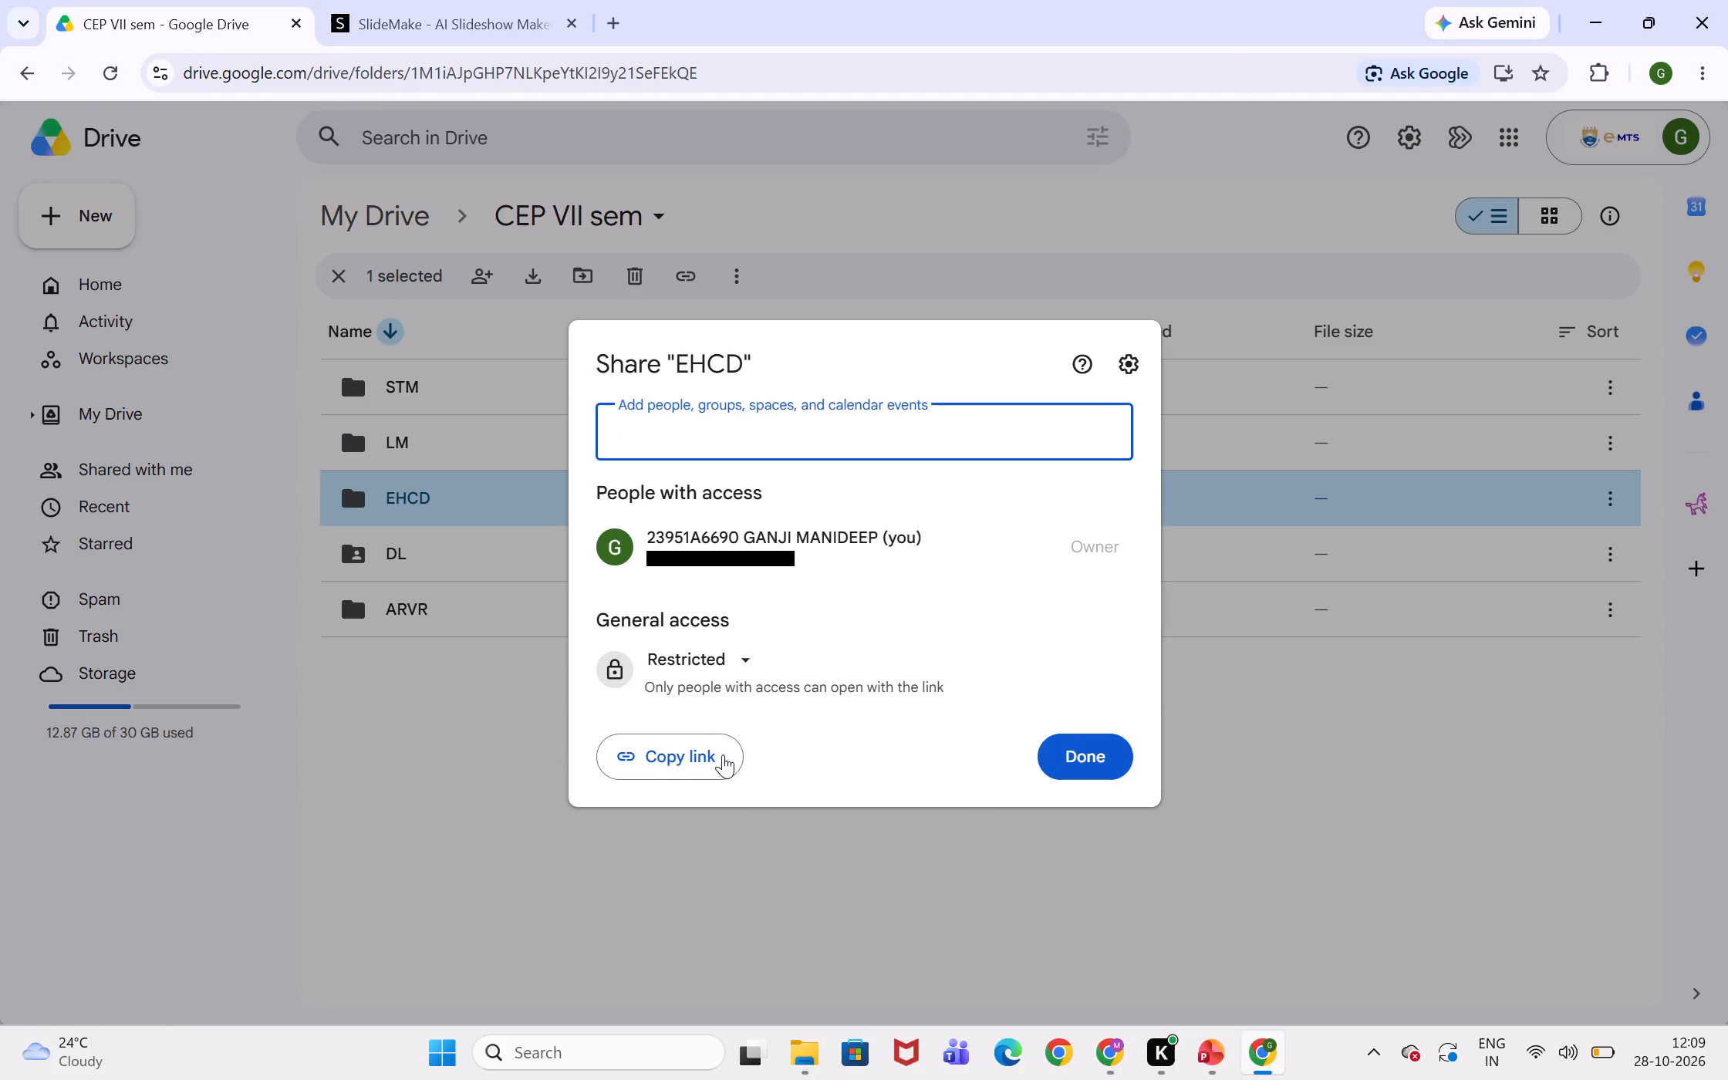
left_click(717, 754)
left_click(1299, 743)
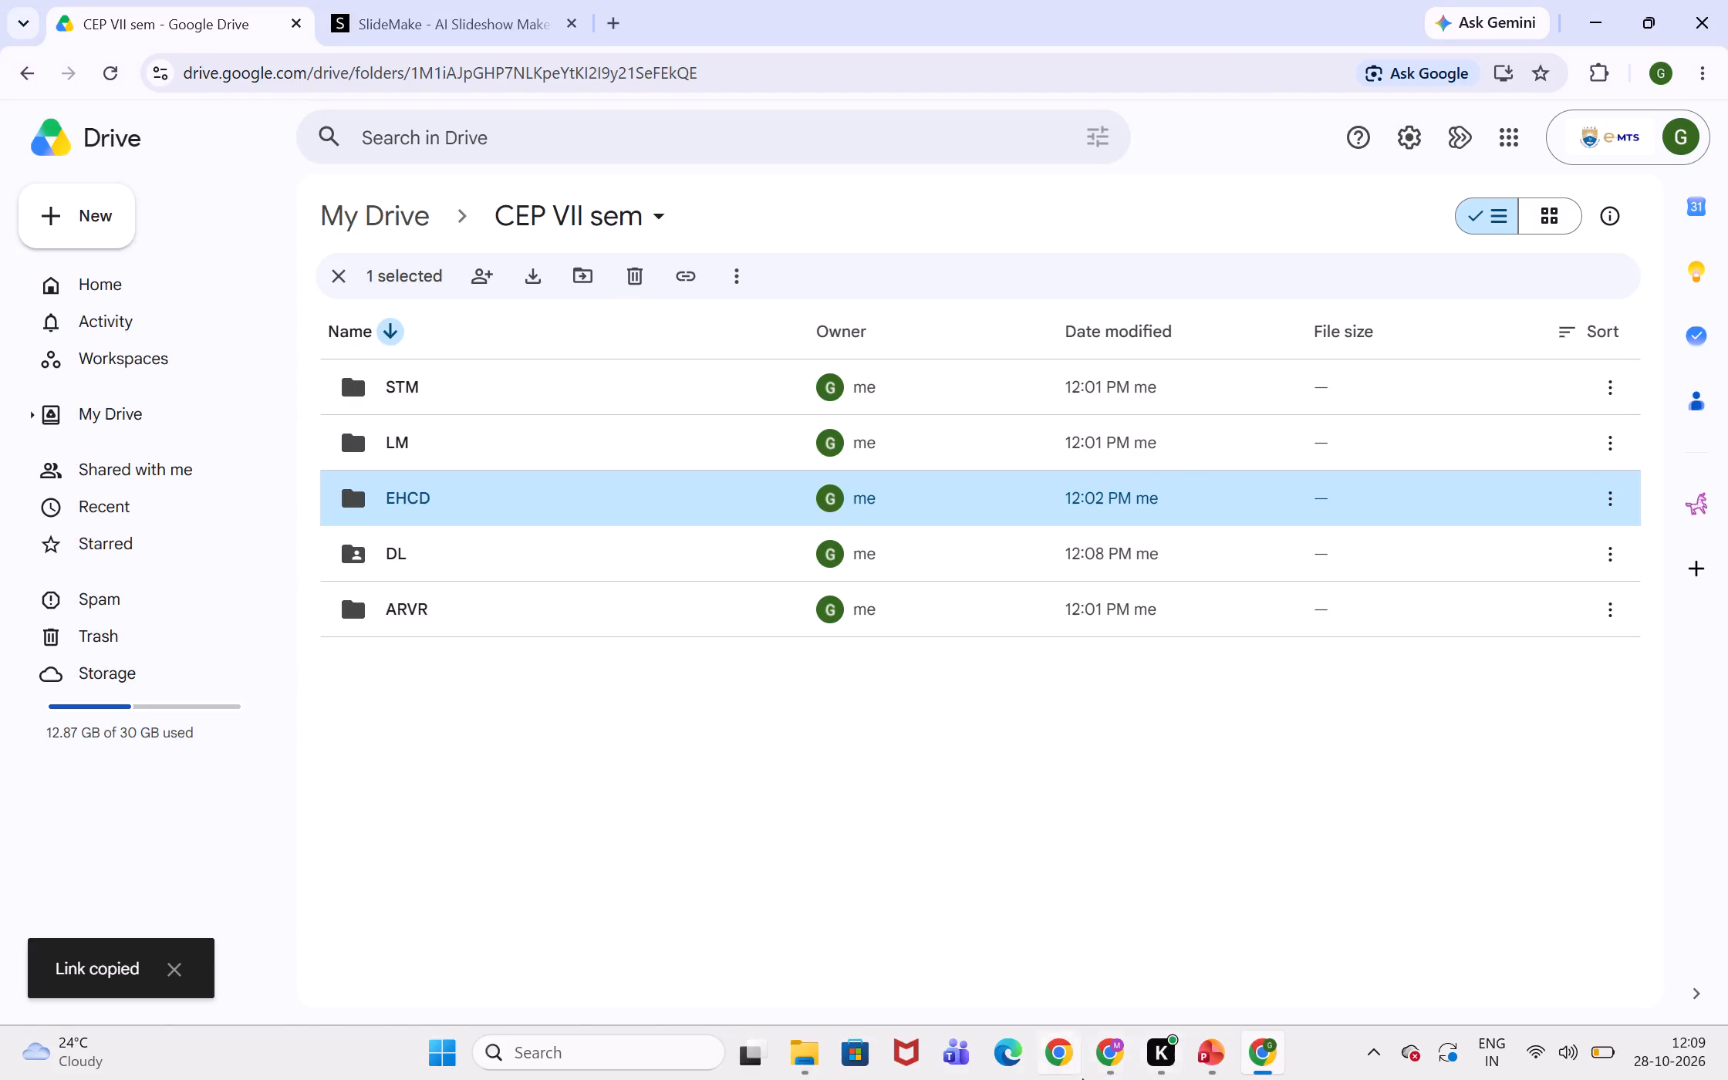
left_click(1105, 1050)
left_click(1403, 448)
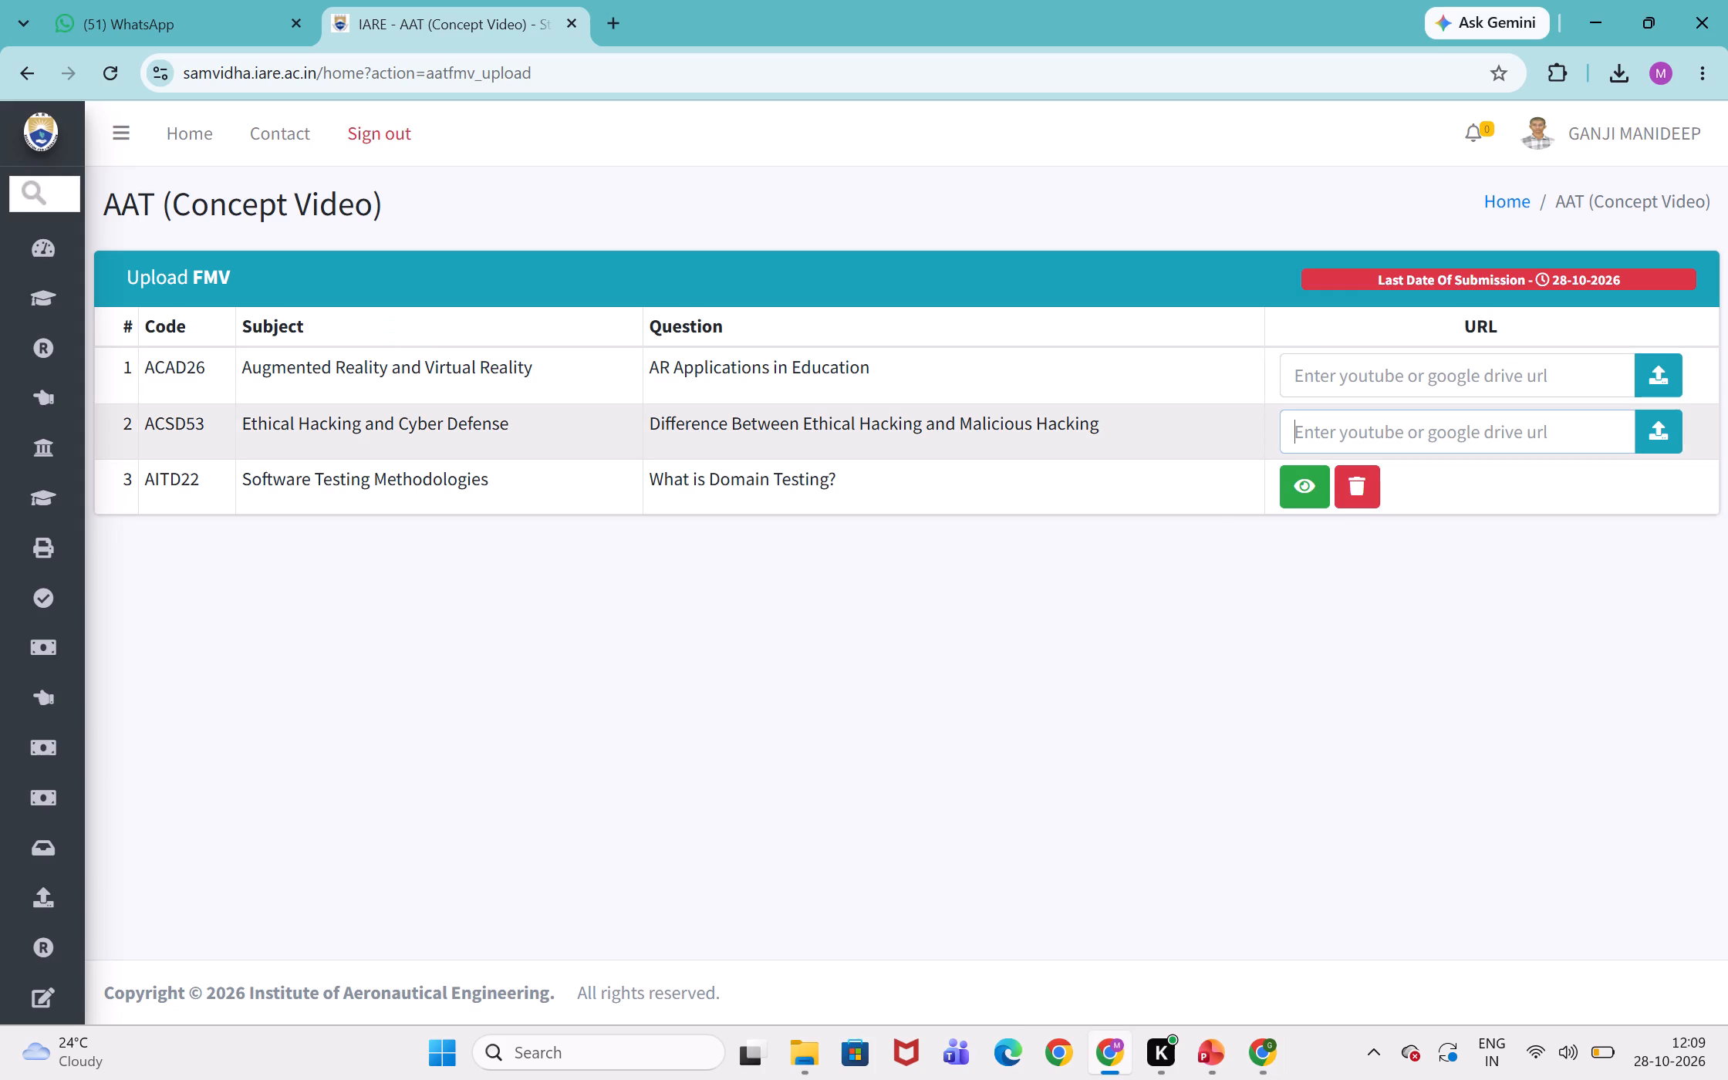
key("ctrl+v")
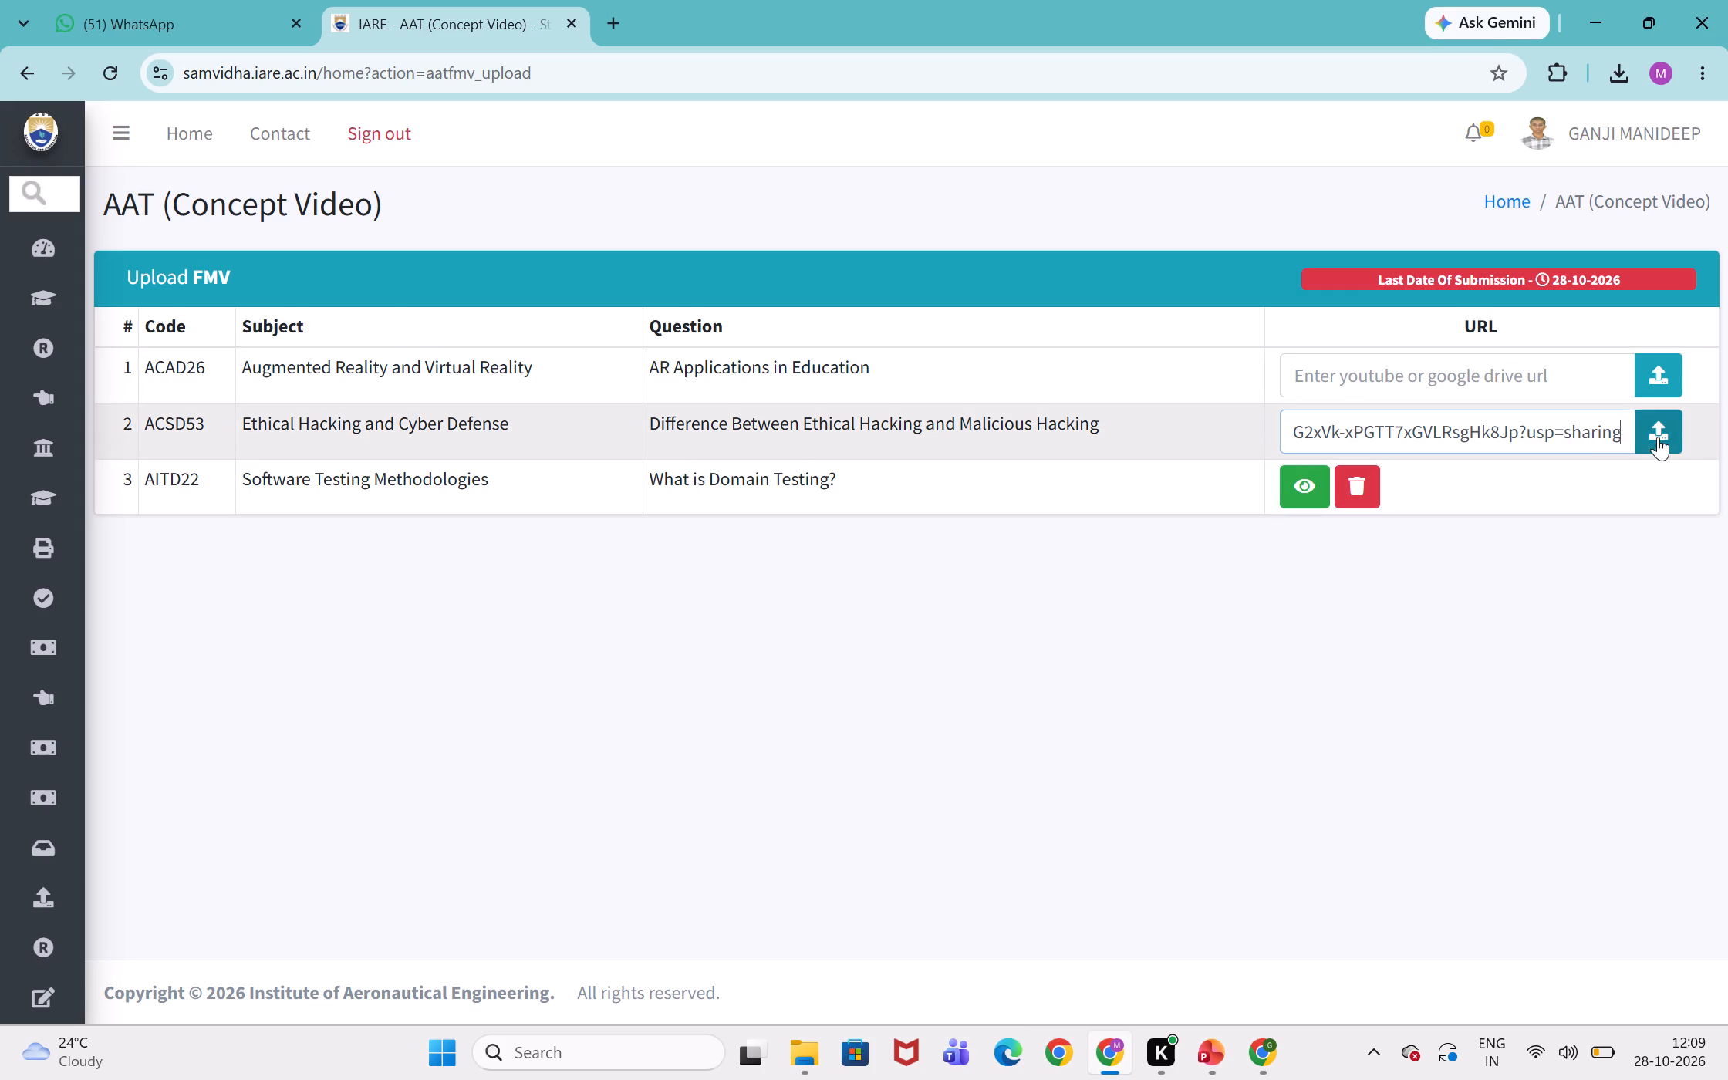
left_click(1658, 435)
left_click(851, 678)
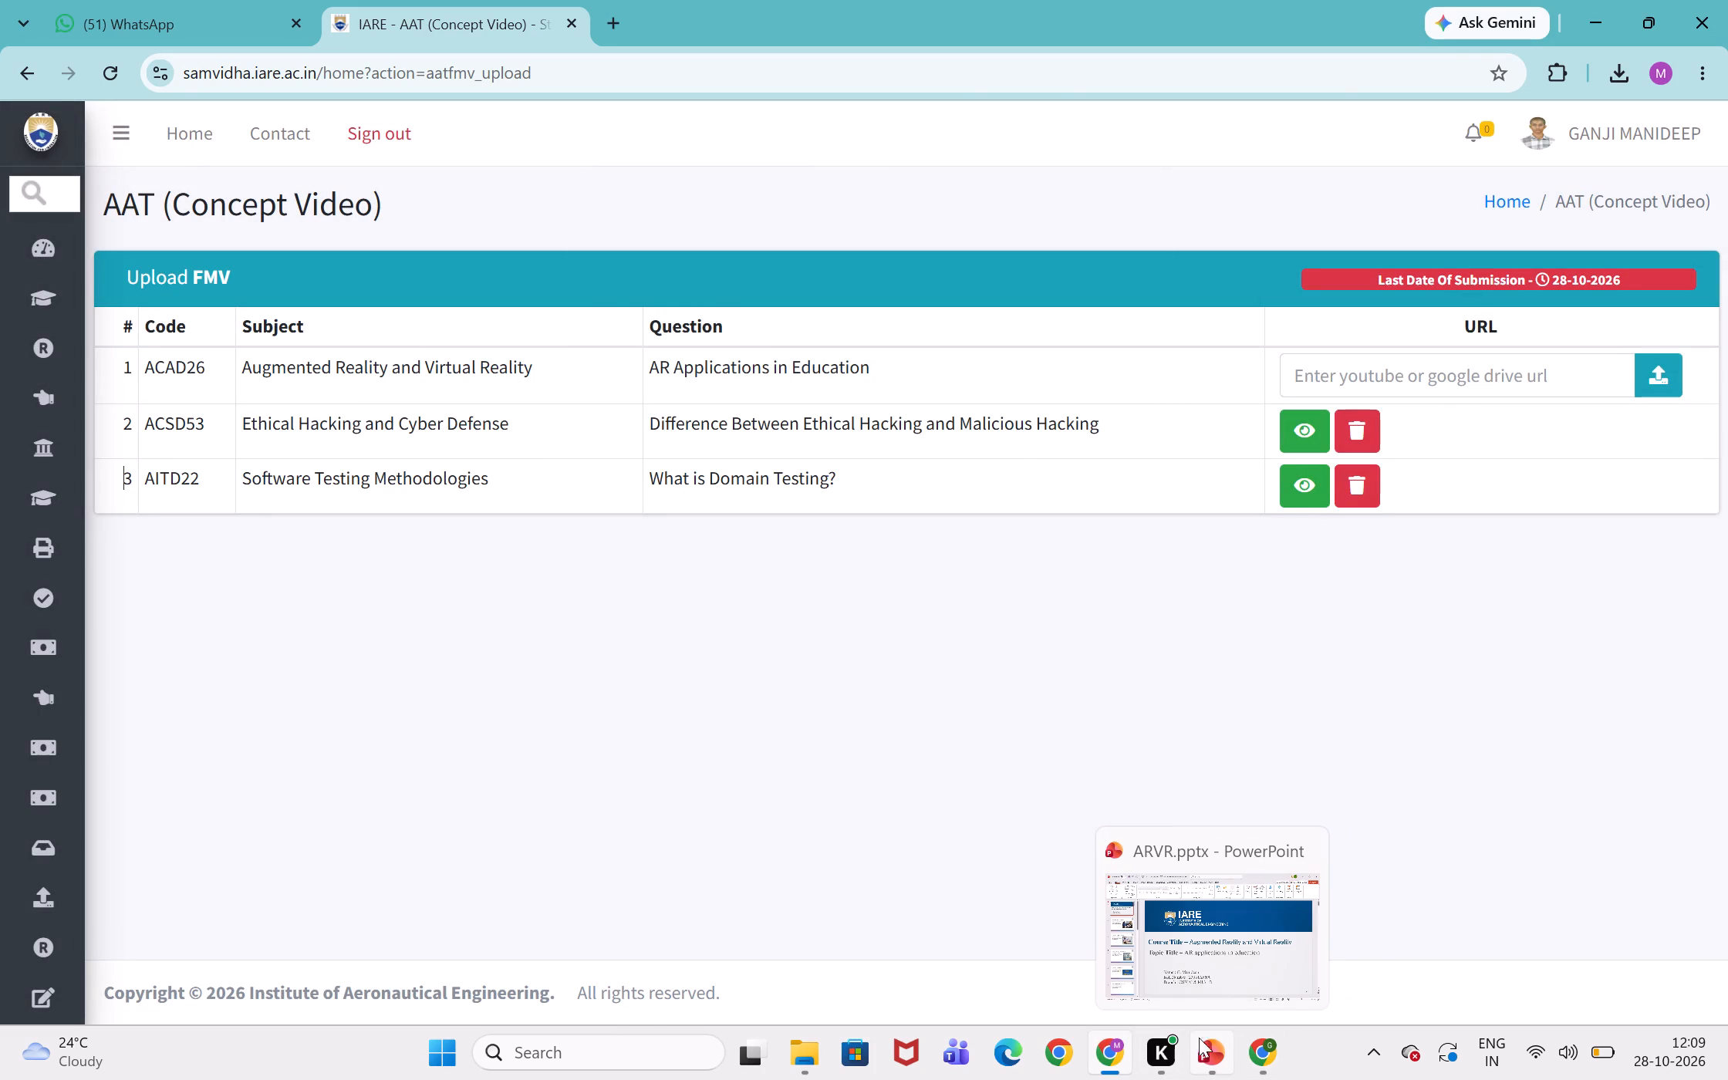
Copy the ARVR folder's share link from Drive and submit it as the Augmented Reality and Virtual Reality (ACAD26) video URL in the portal.
left_click(1254, 1065)
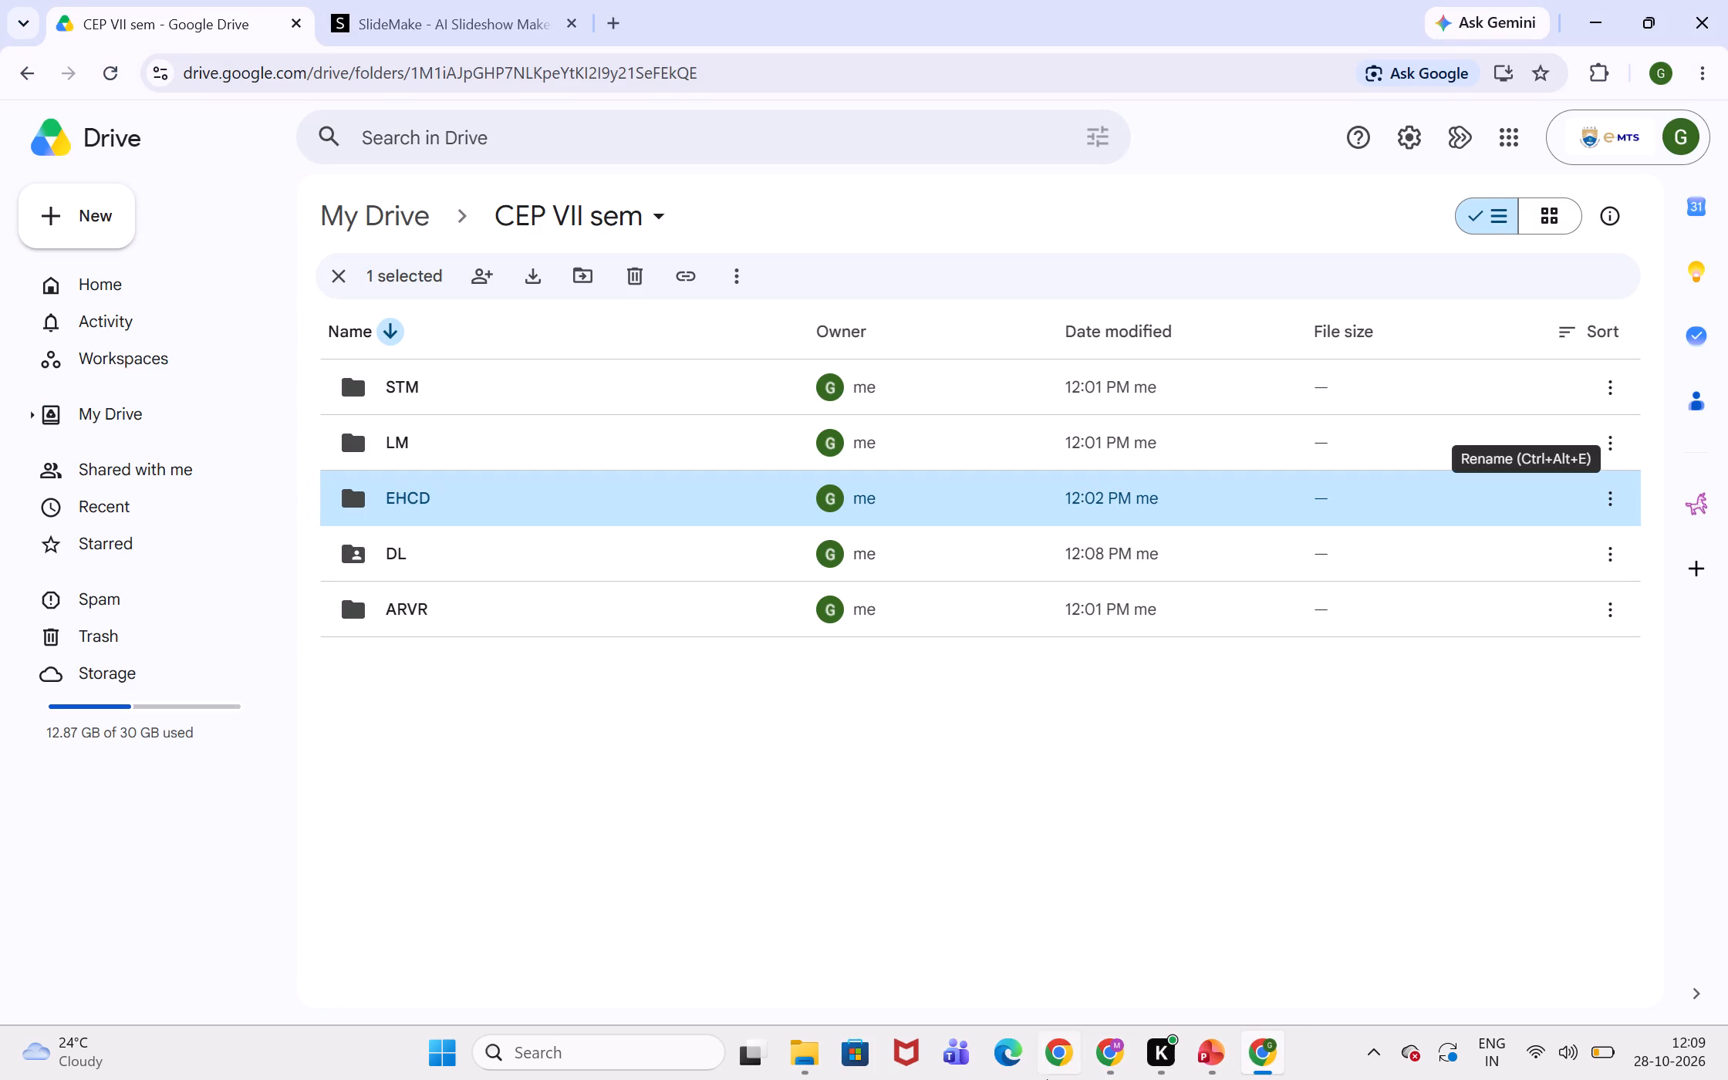
left_click(1104, 1063)
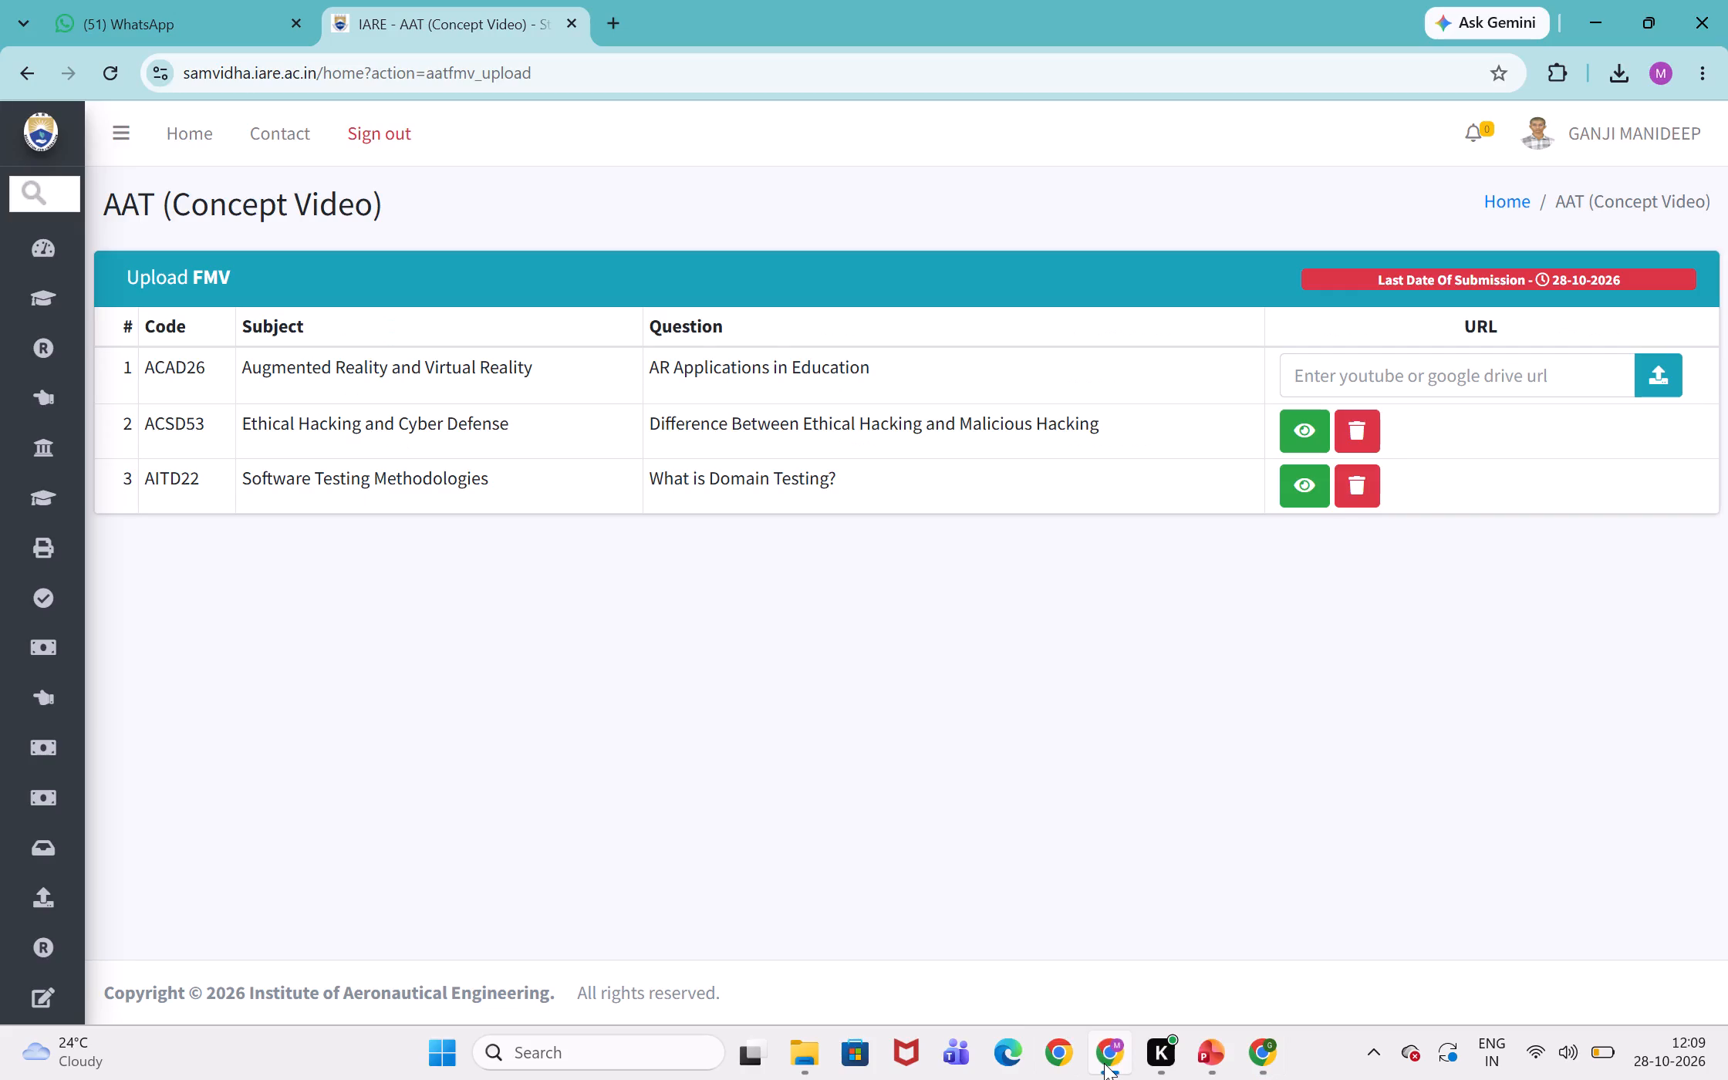
left_click(1104, 1063)
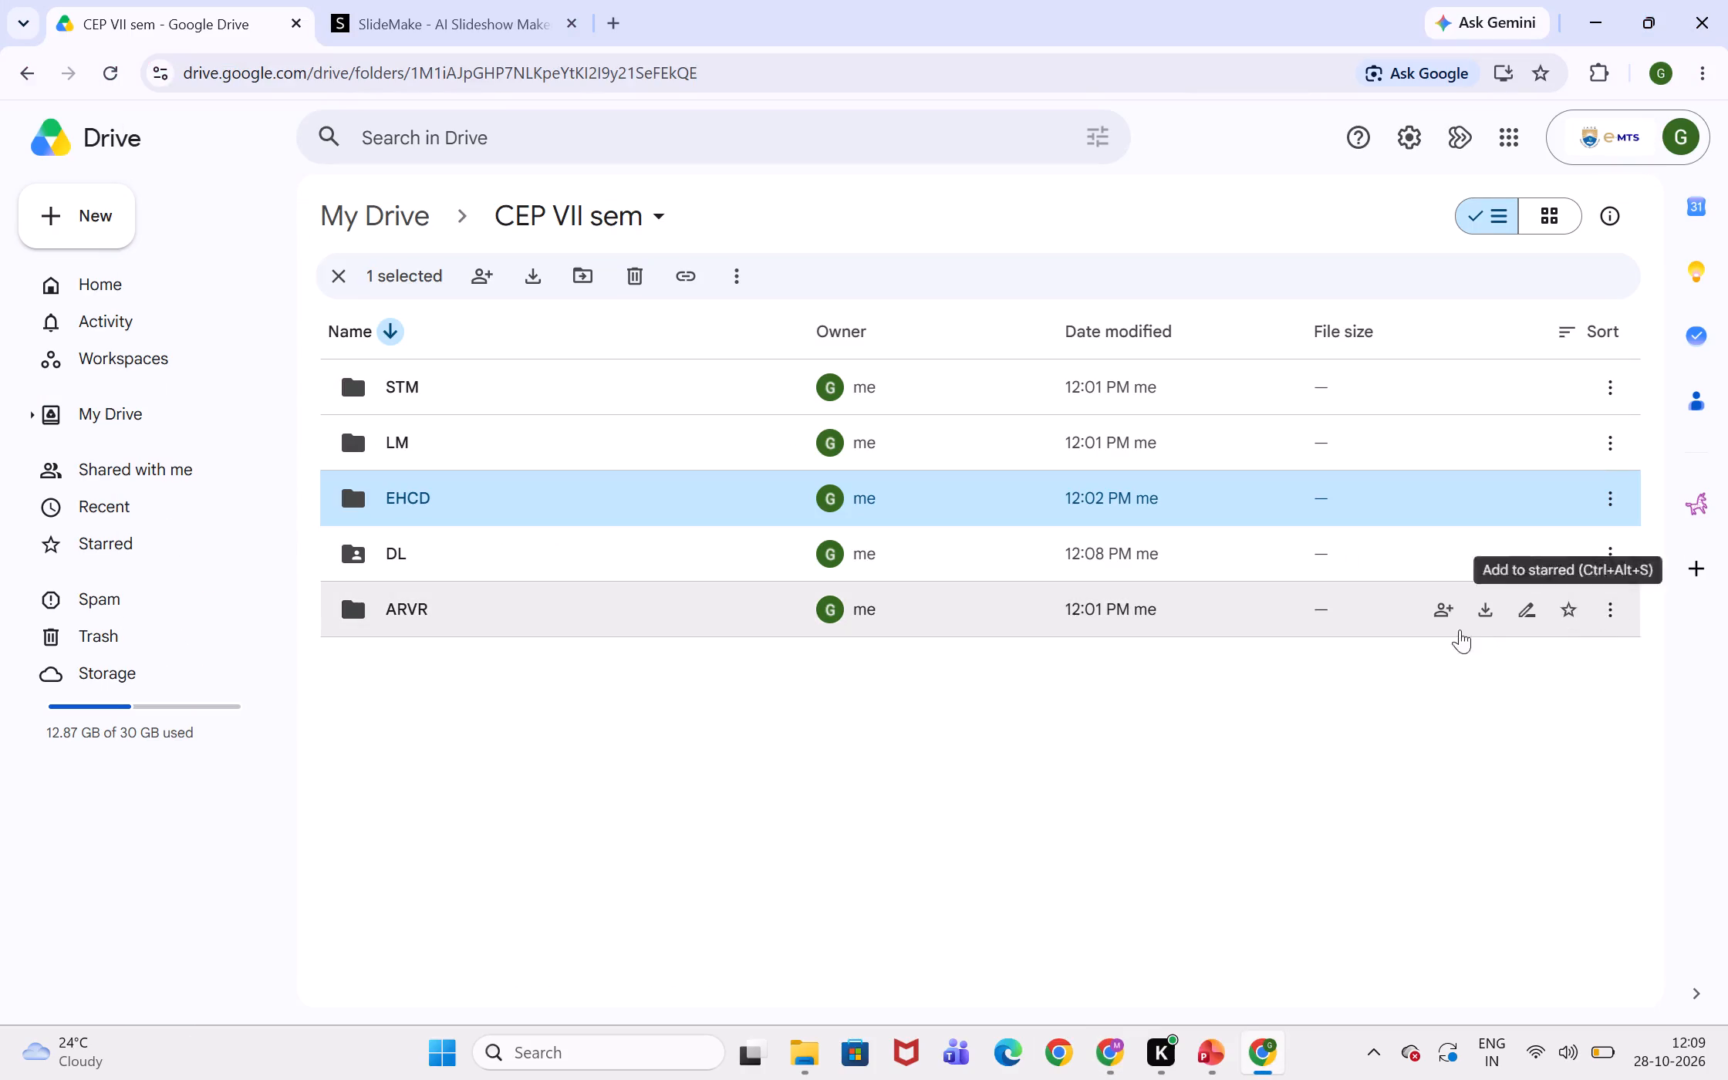
left_click(1439, 618)
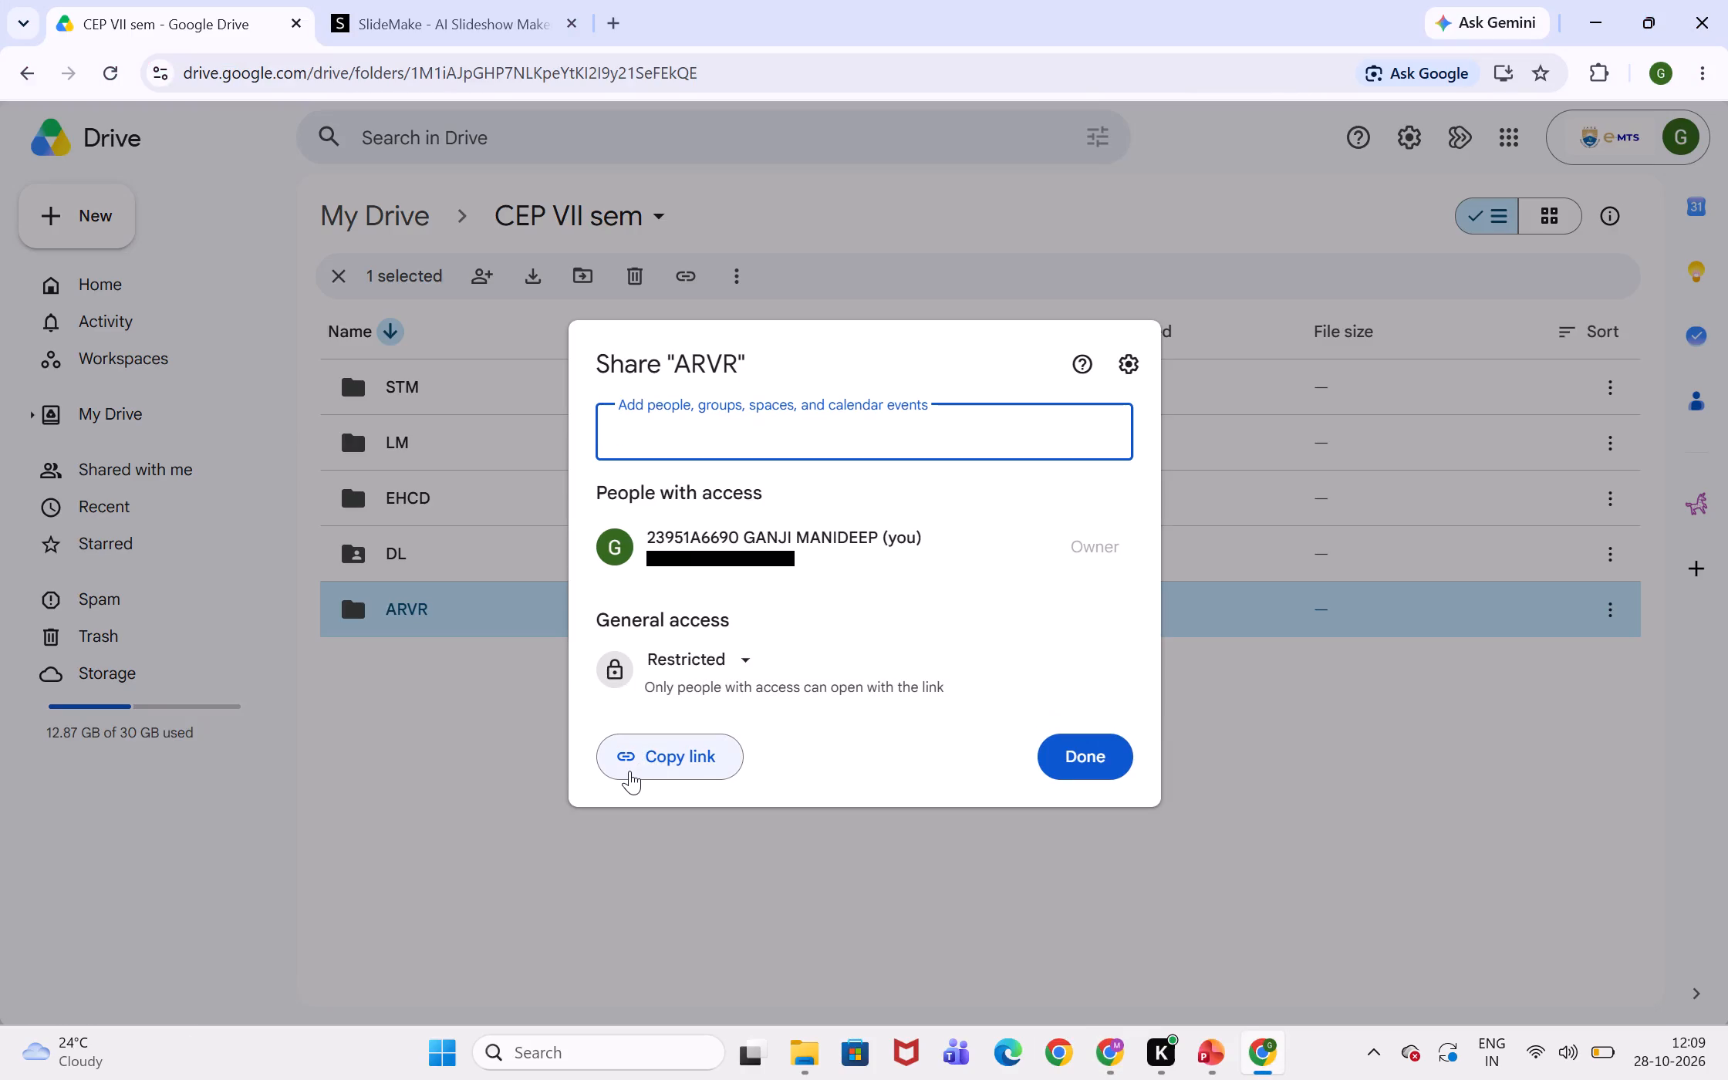
left_click(629, 771)
left_click(1268, 779)
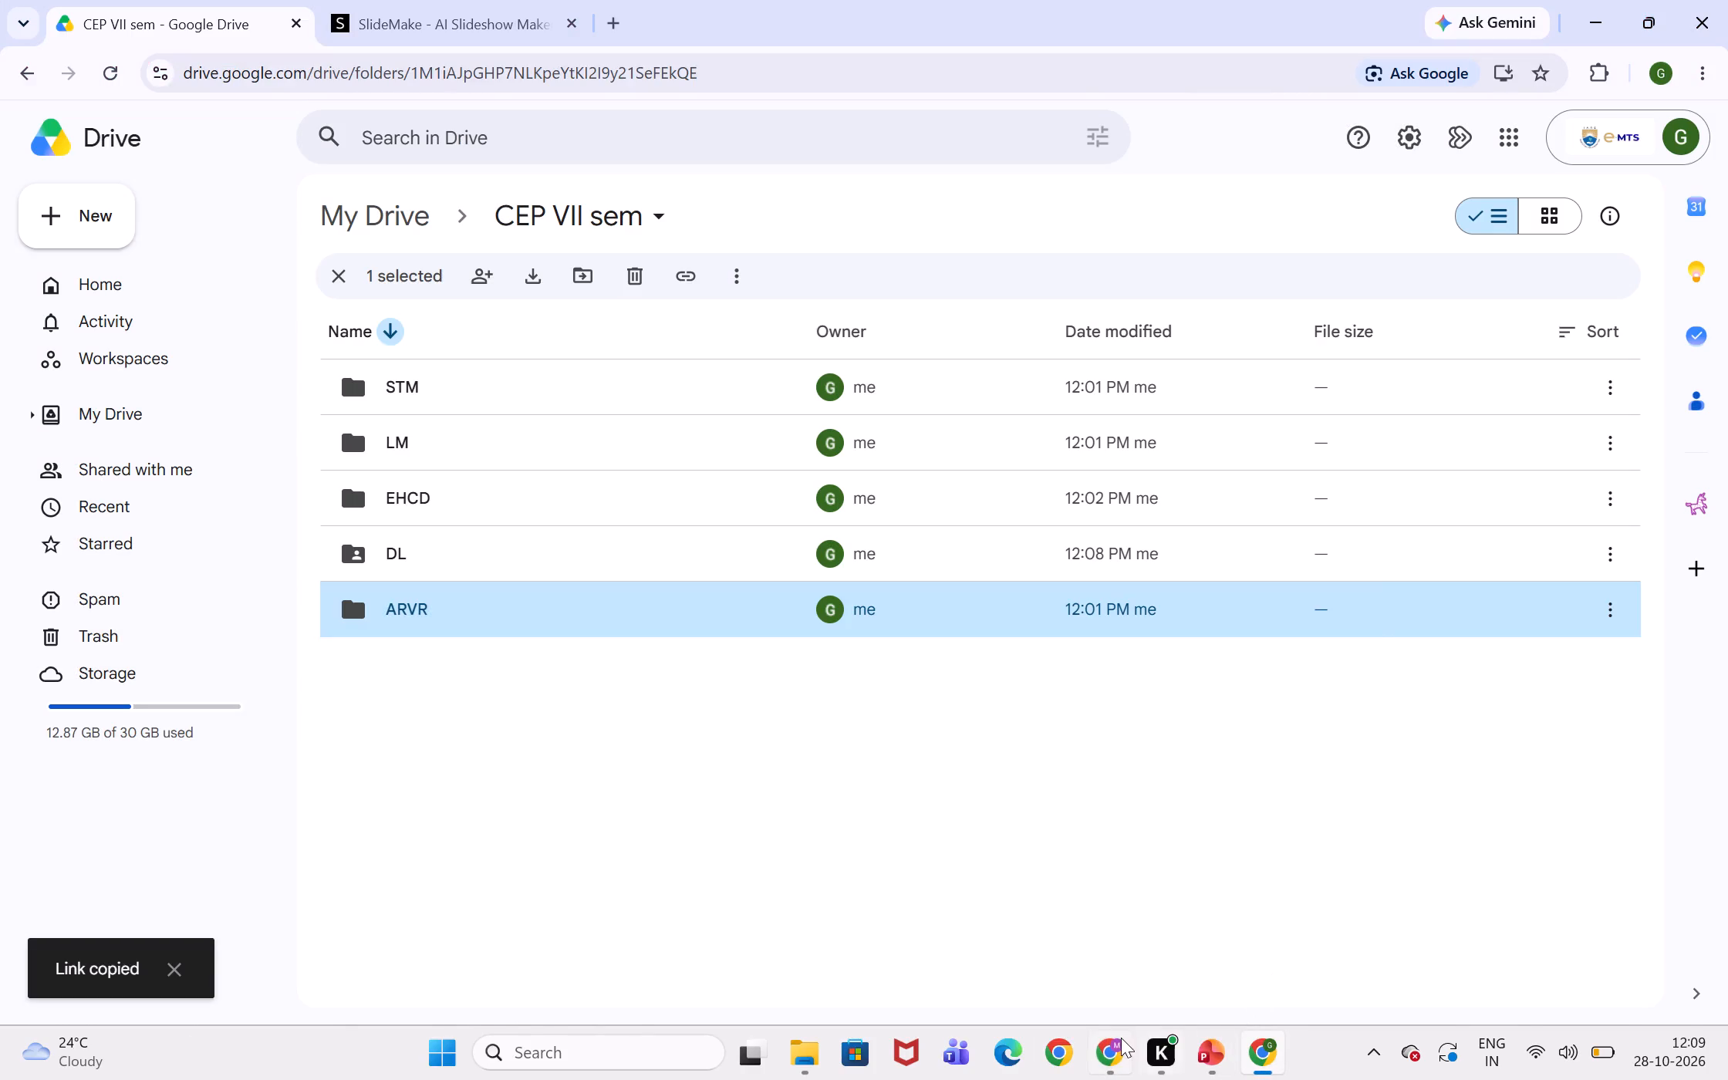
left_click(1121, 1044)
left_click(1436, 390)
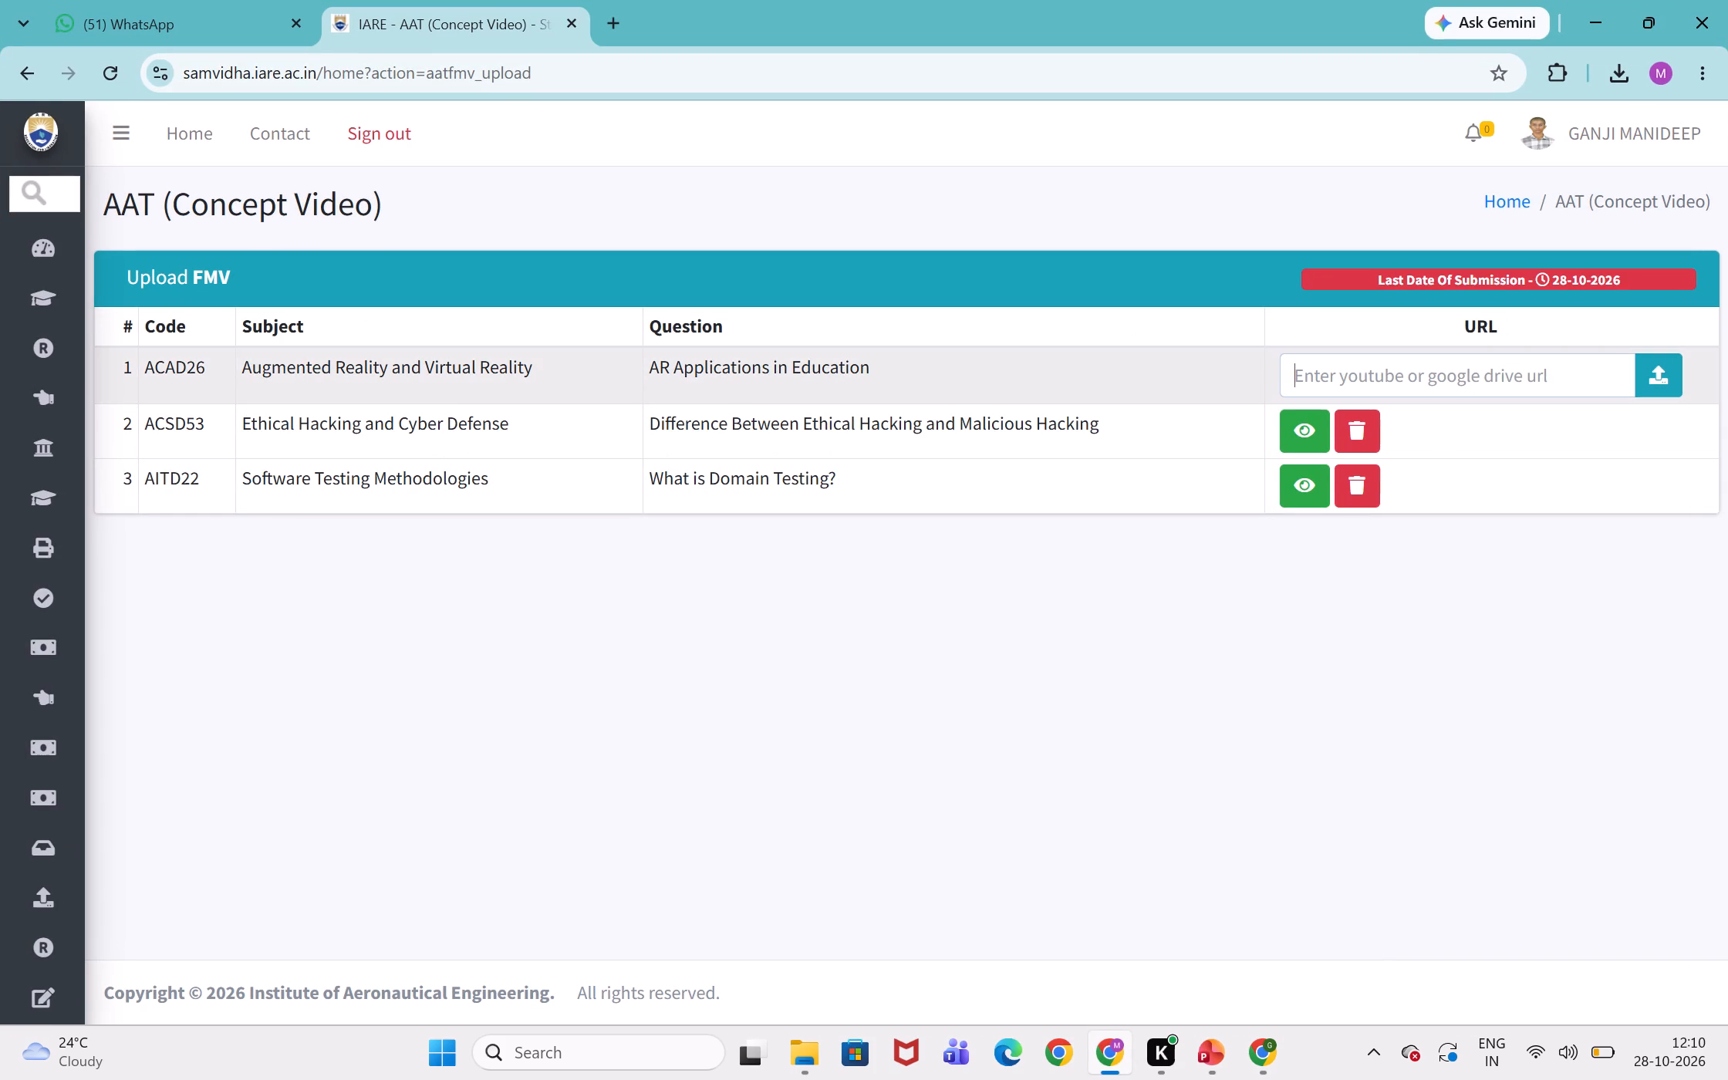
key("ctrl+v")
left_click(1663, 369)
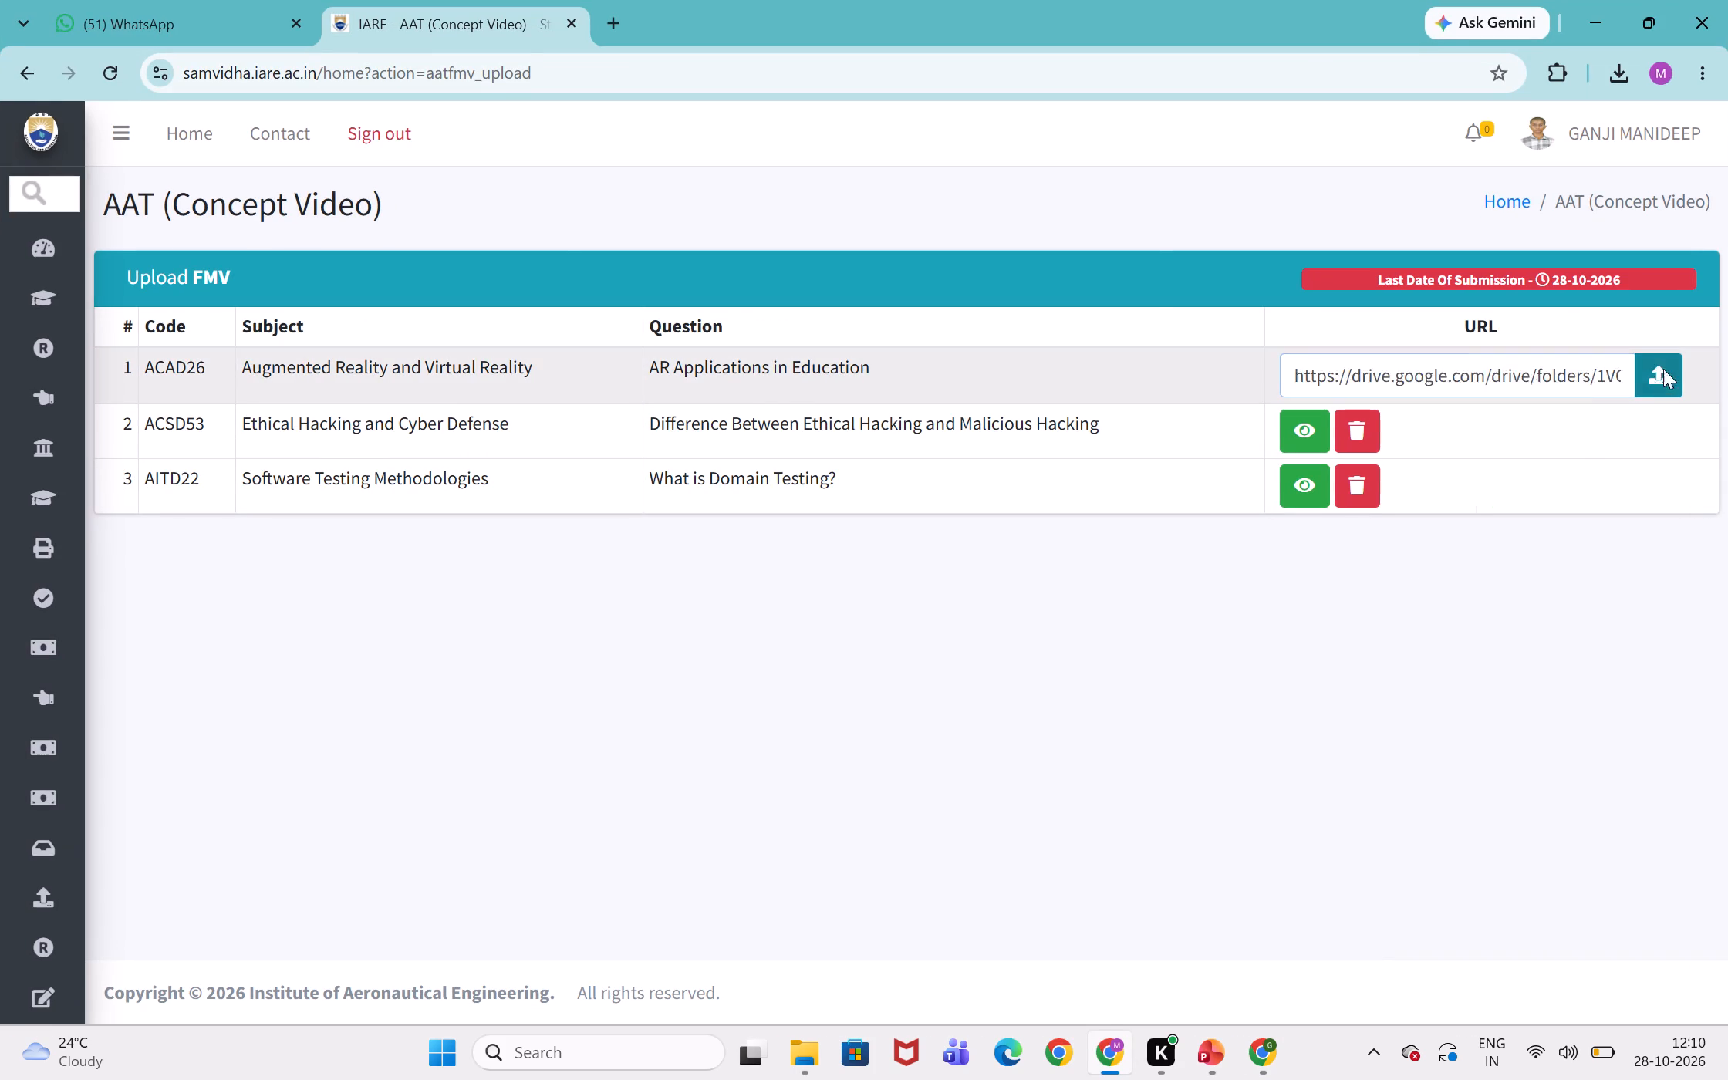
left_click(855, 684)
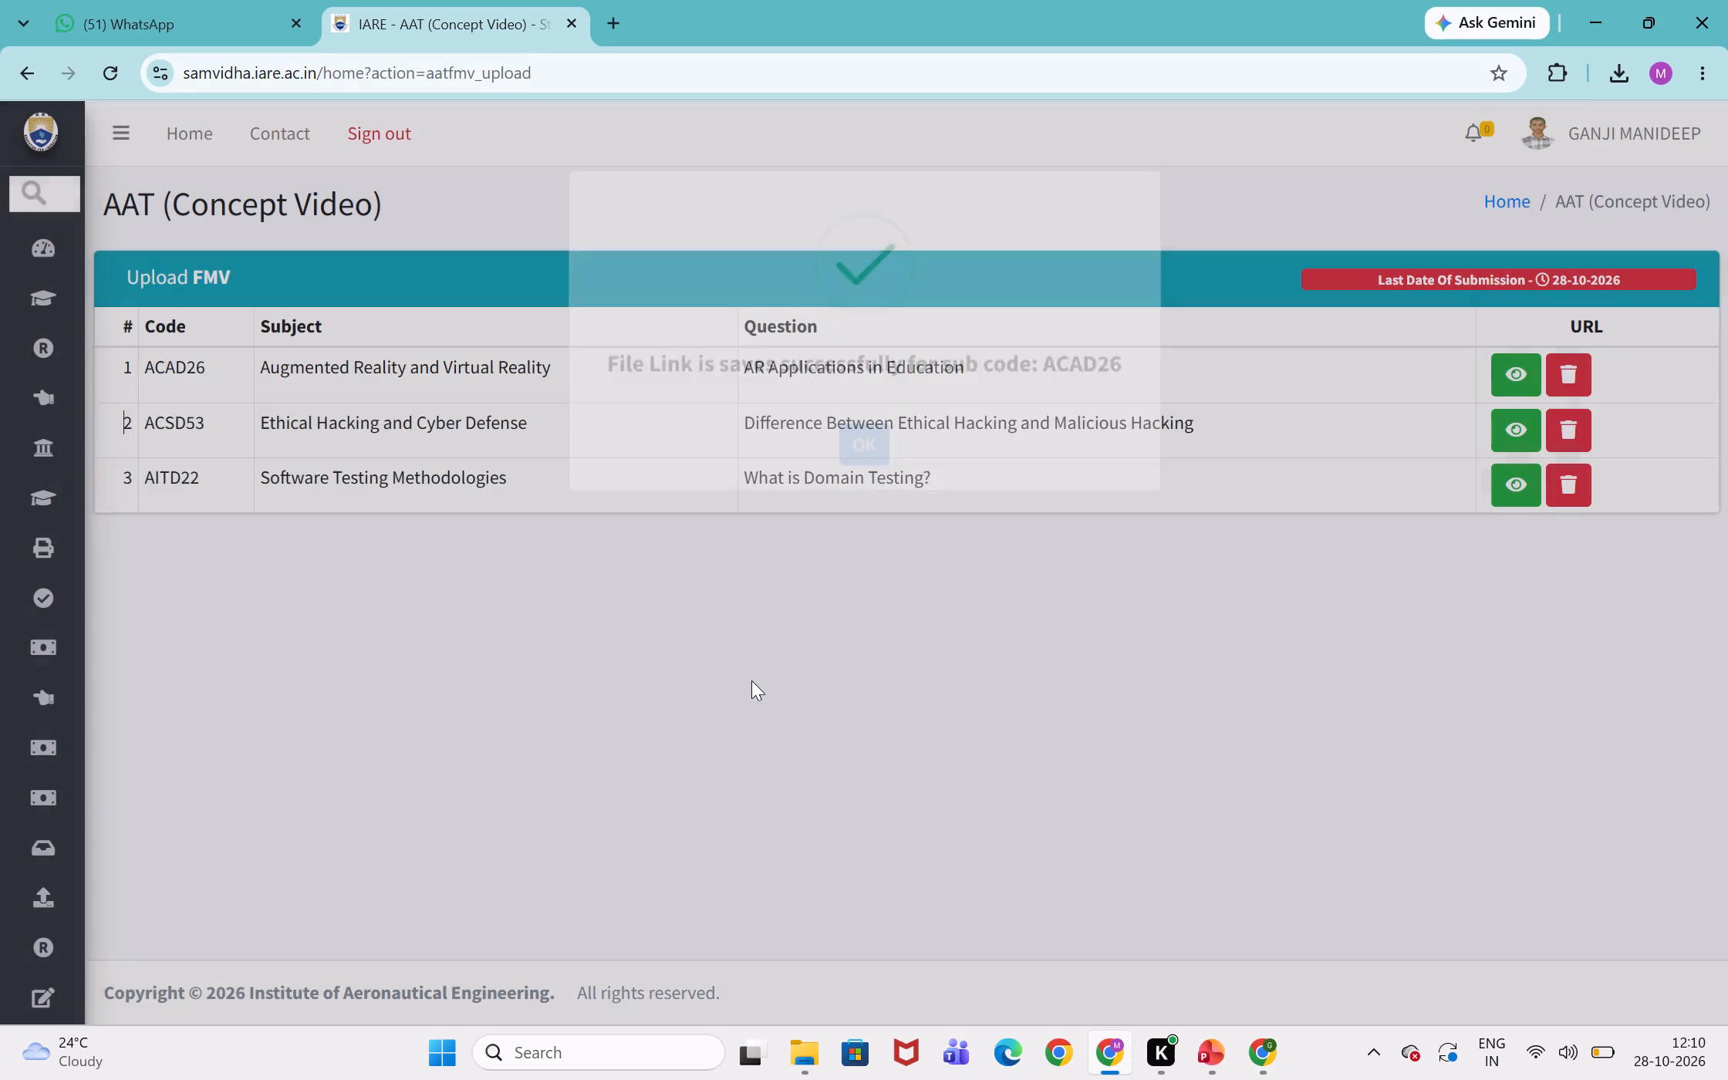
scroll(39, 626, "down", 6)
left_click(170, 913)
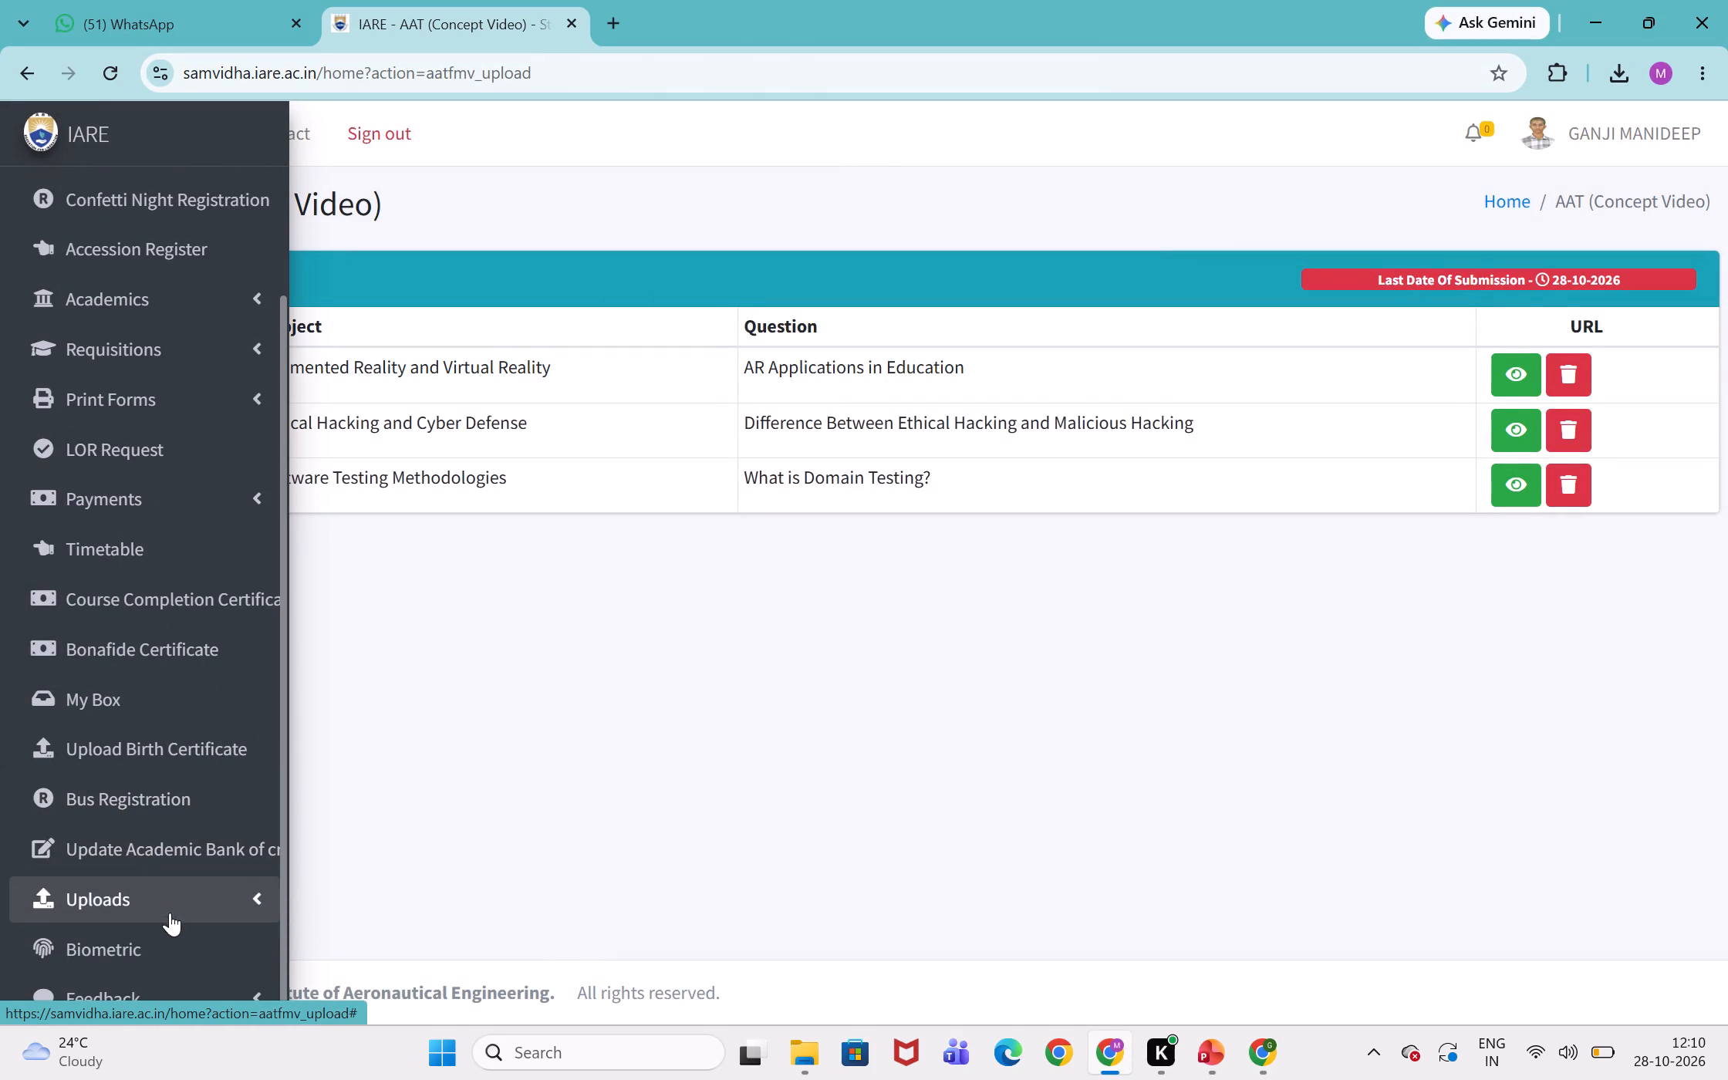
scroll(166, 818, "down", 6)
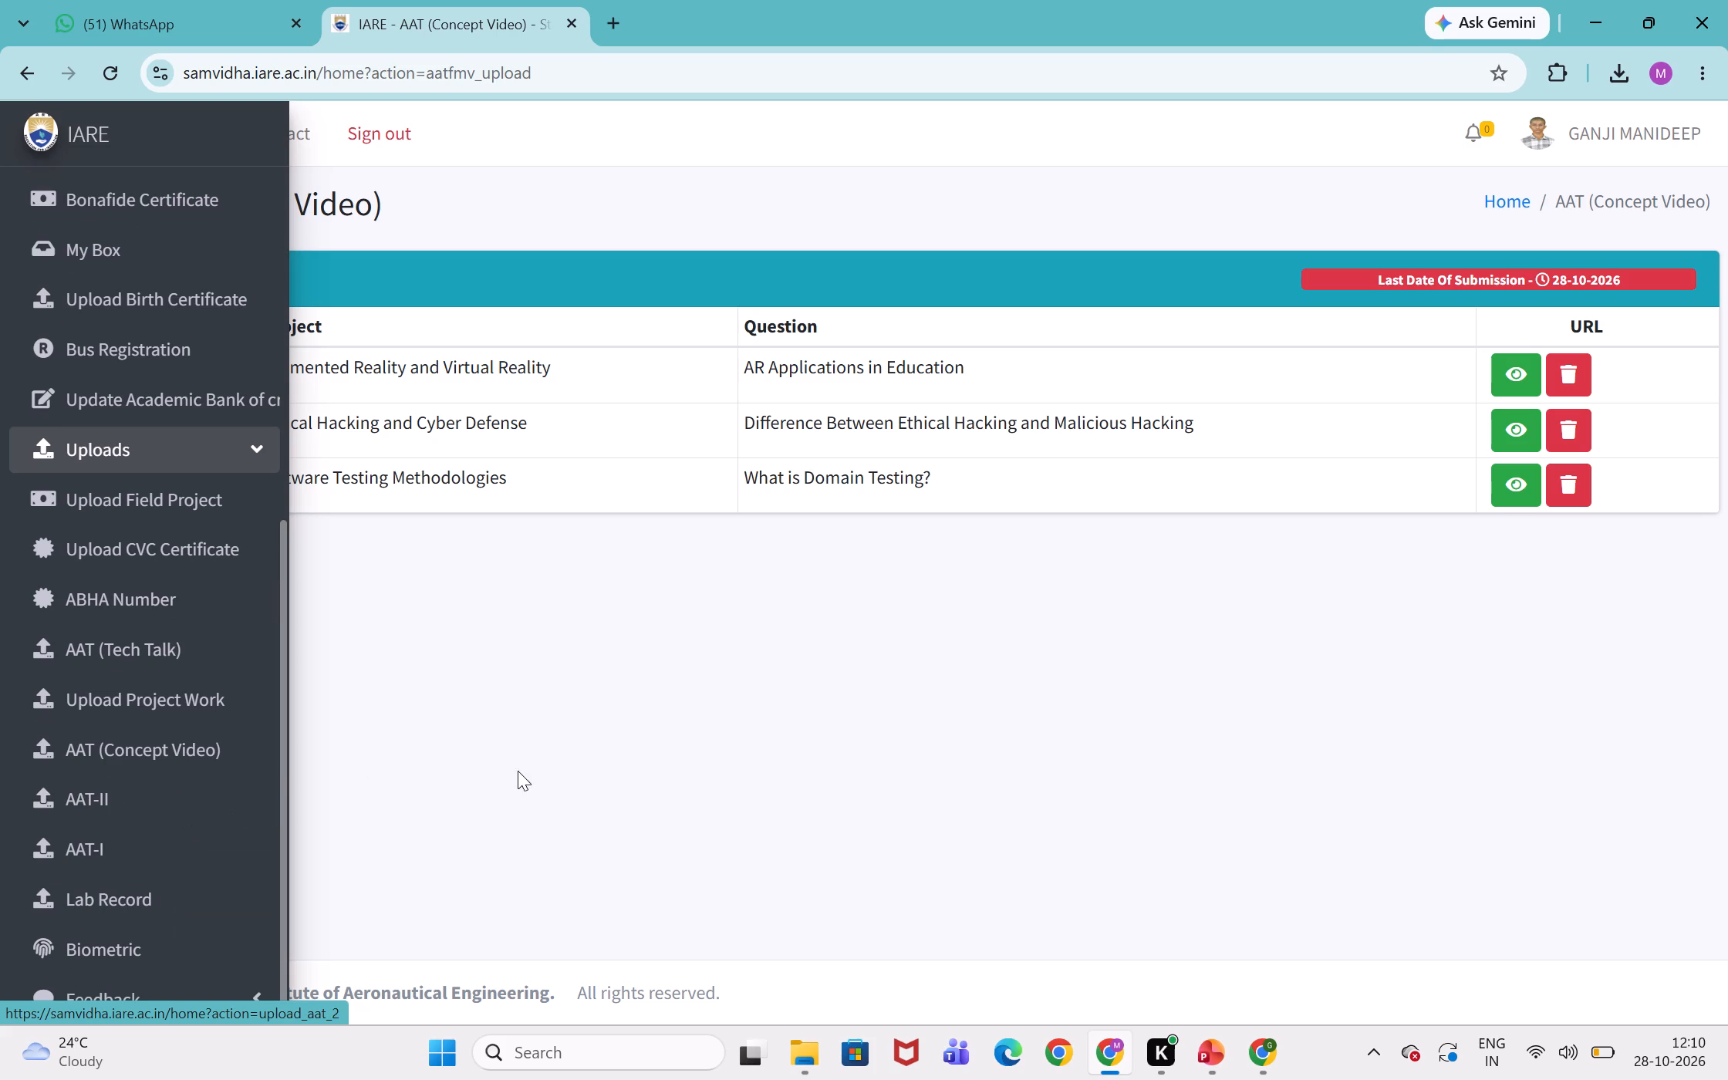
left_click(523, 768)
Switch to File Explorer and go up from the AAT2 folder to Downloads to look over the files.
left_click(794, 1069)
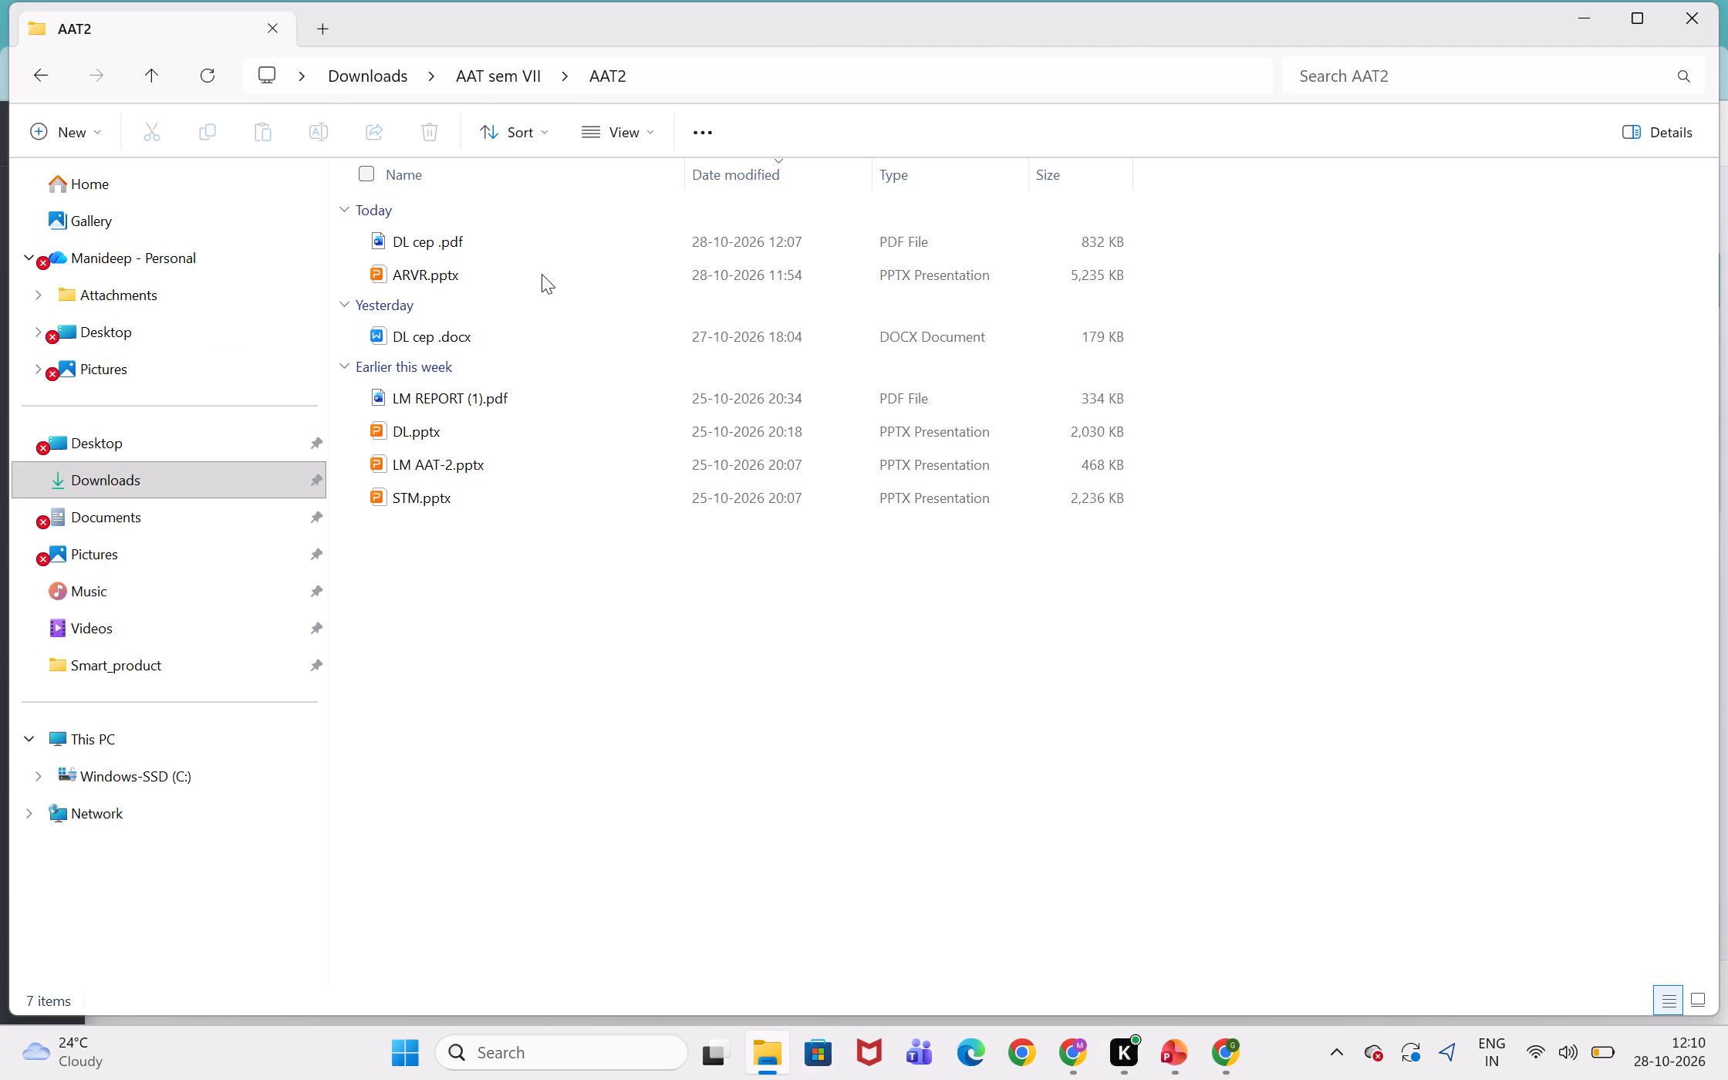
left_click(163, 86)
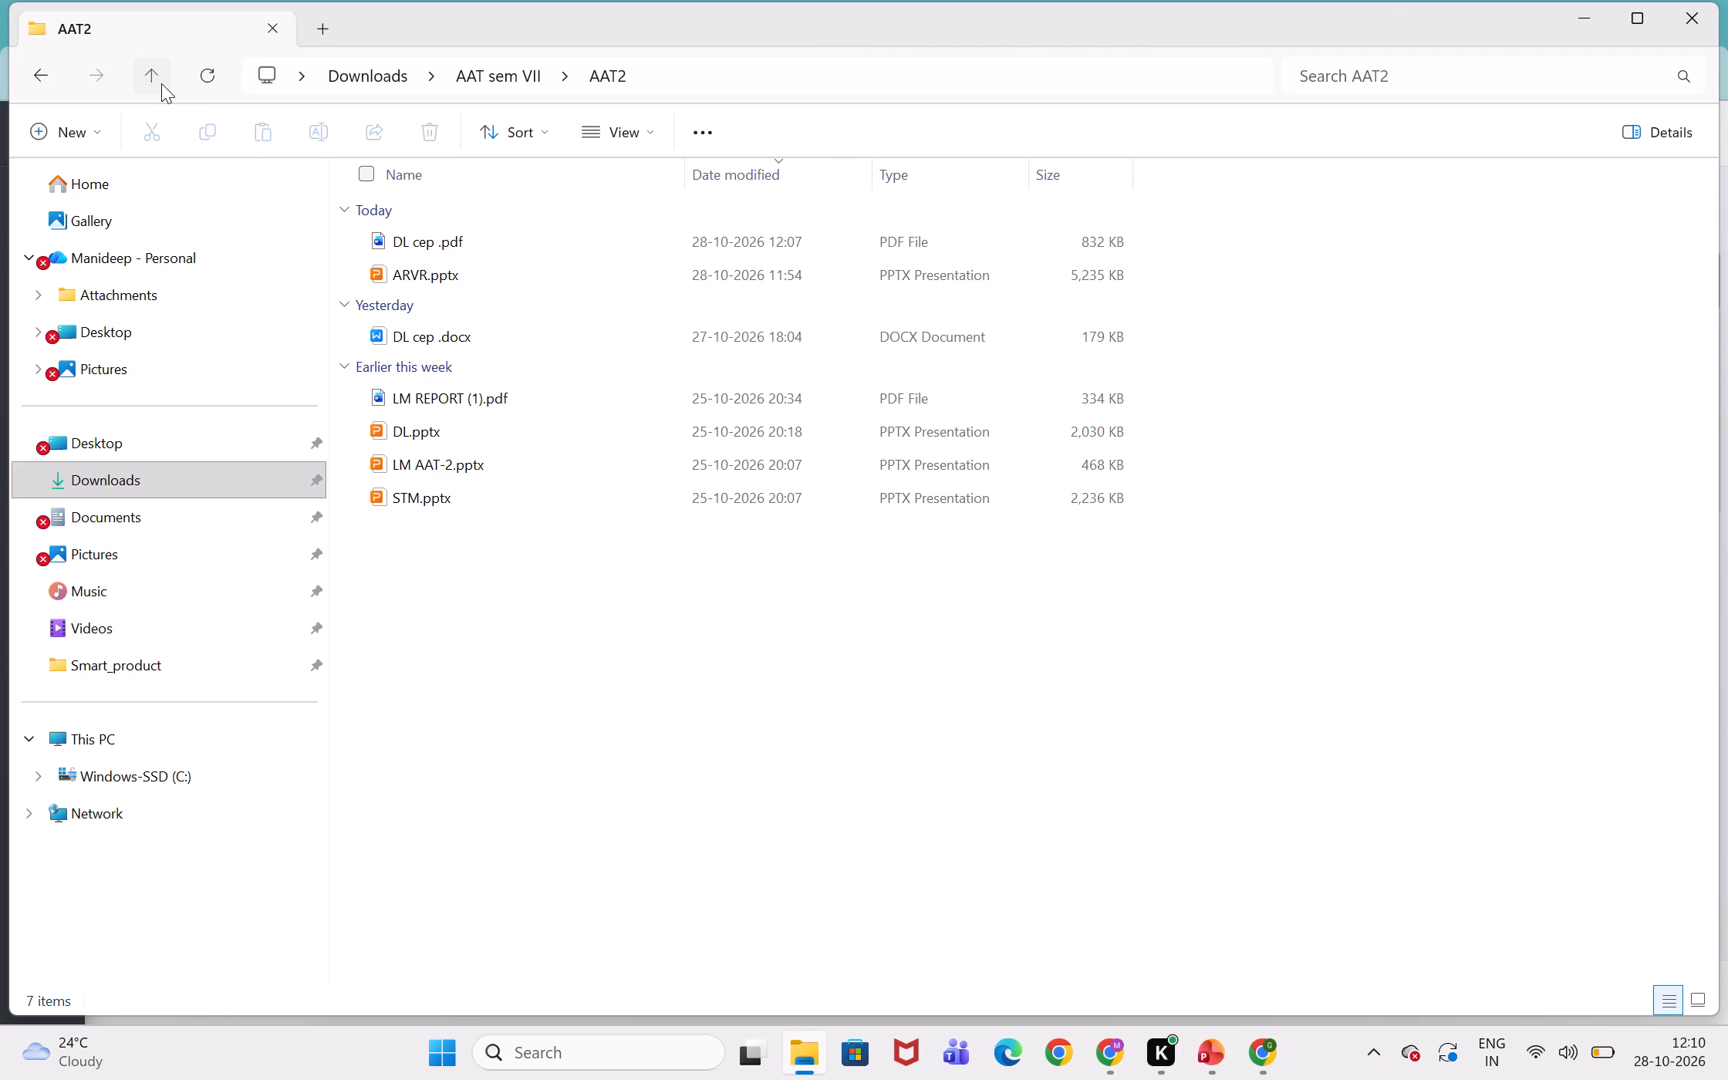
left_click(157, 79)
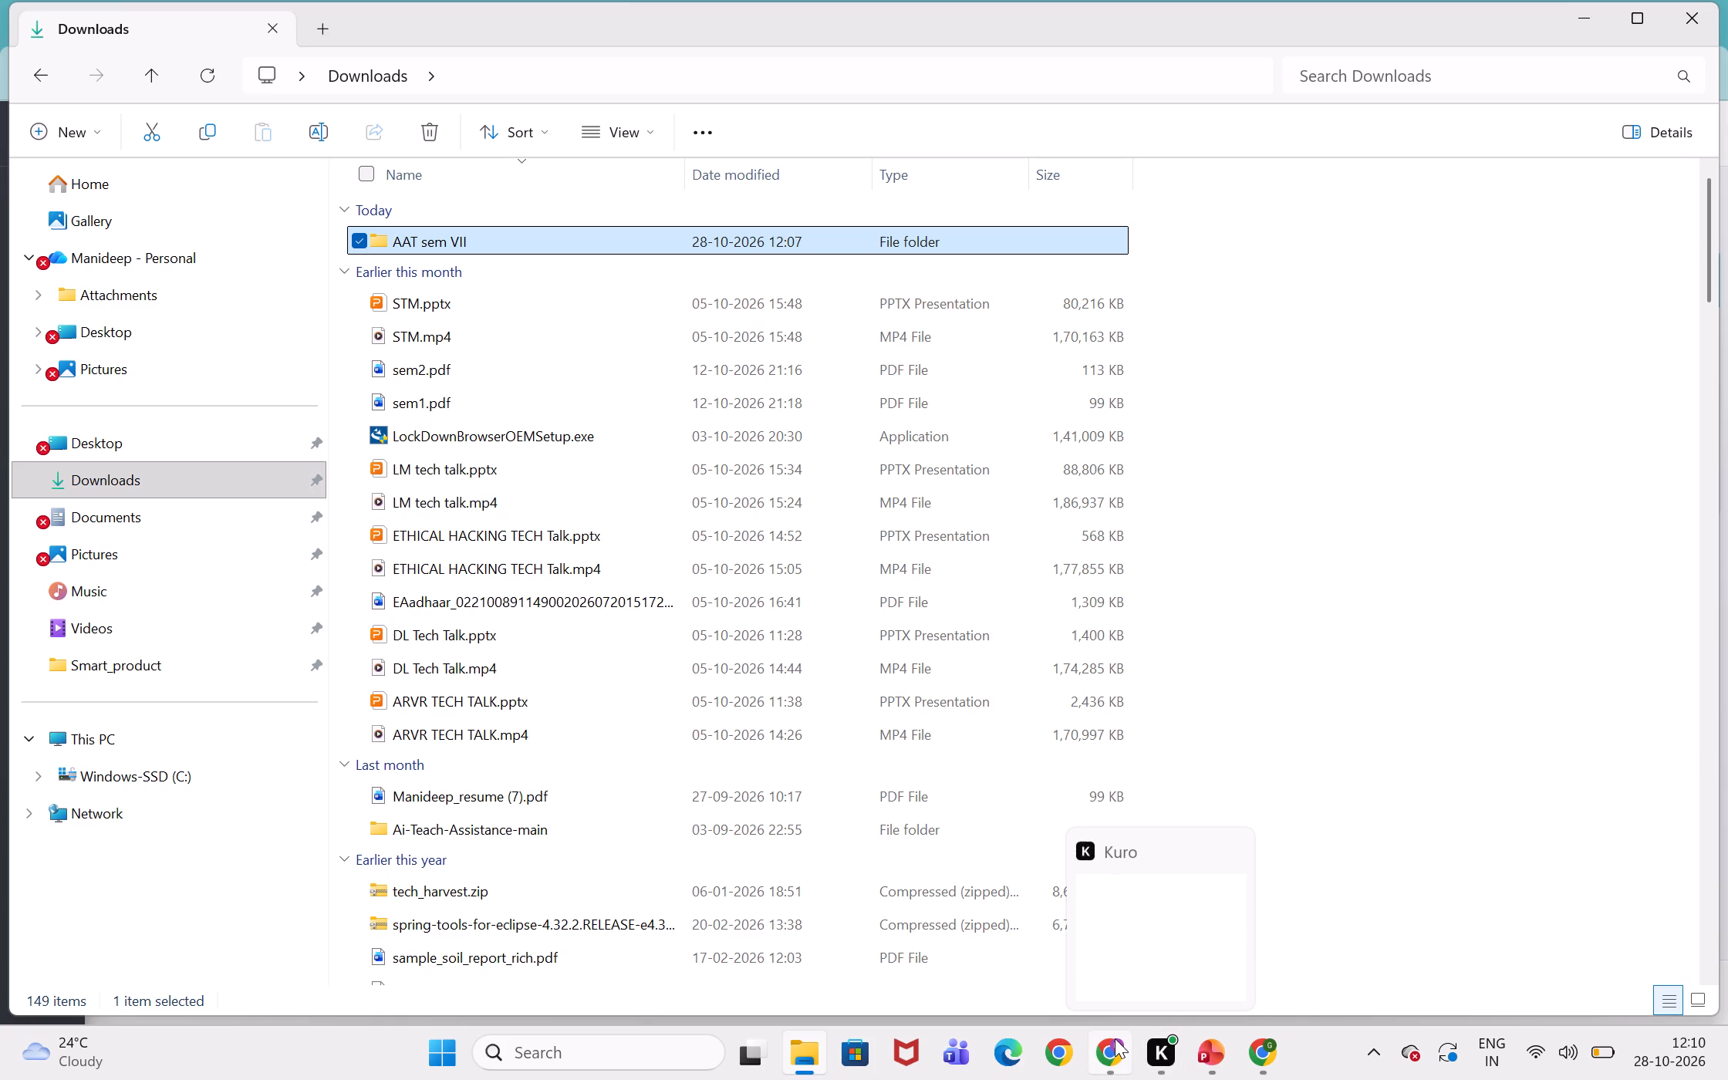
Switch to SlideMake in Chrome and download the ethical versus malicious hacking presentation as PPTX with the Arial font.
left_click(1275, 1056)
left_click(477, 0)
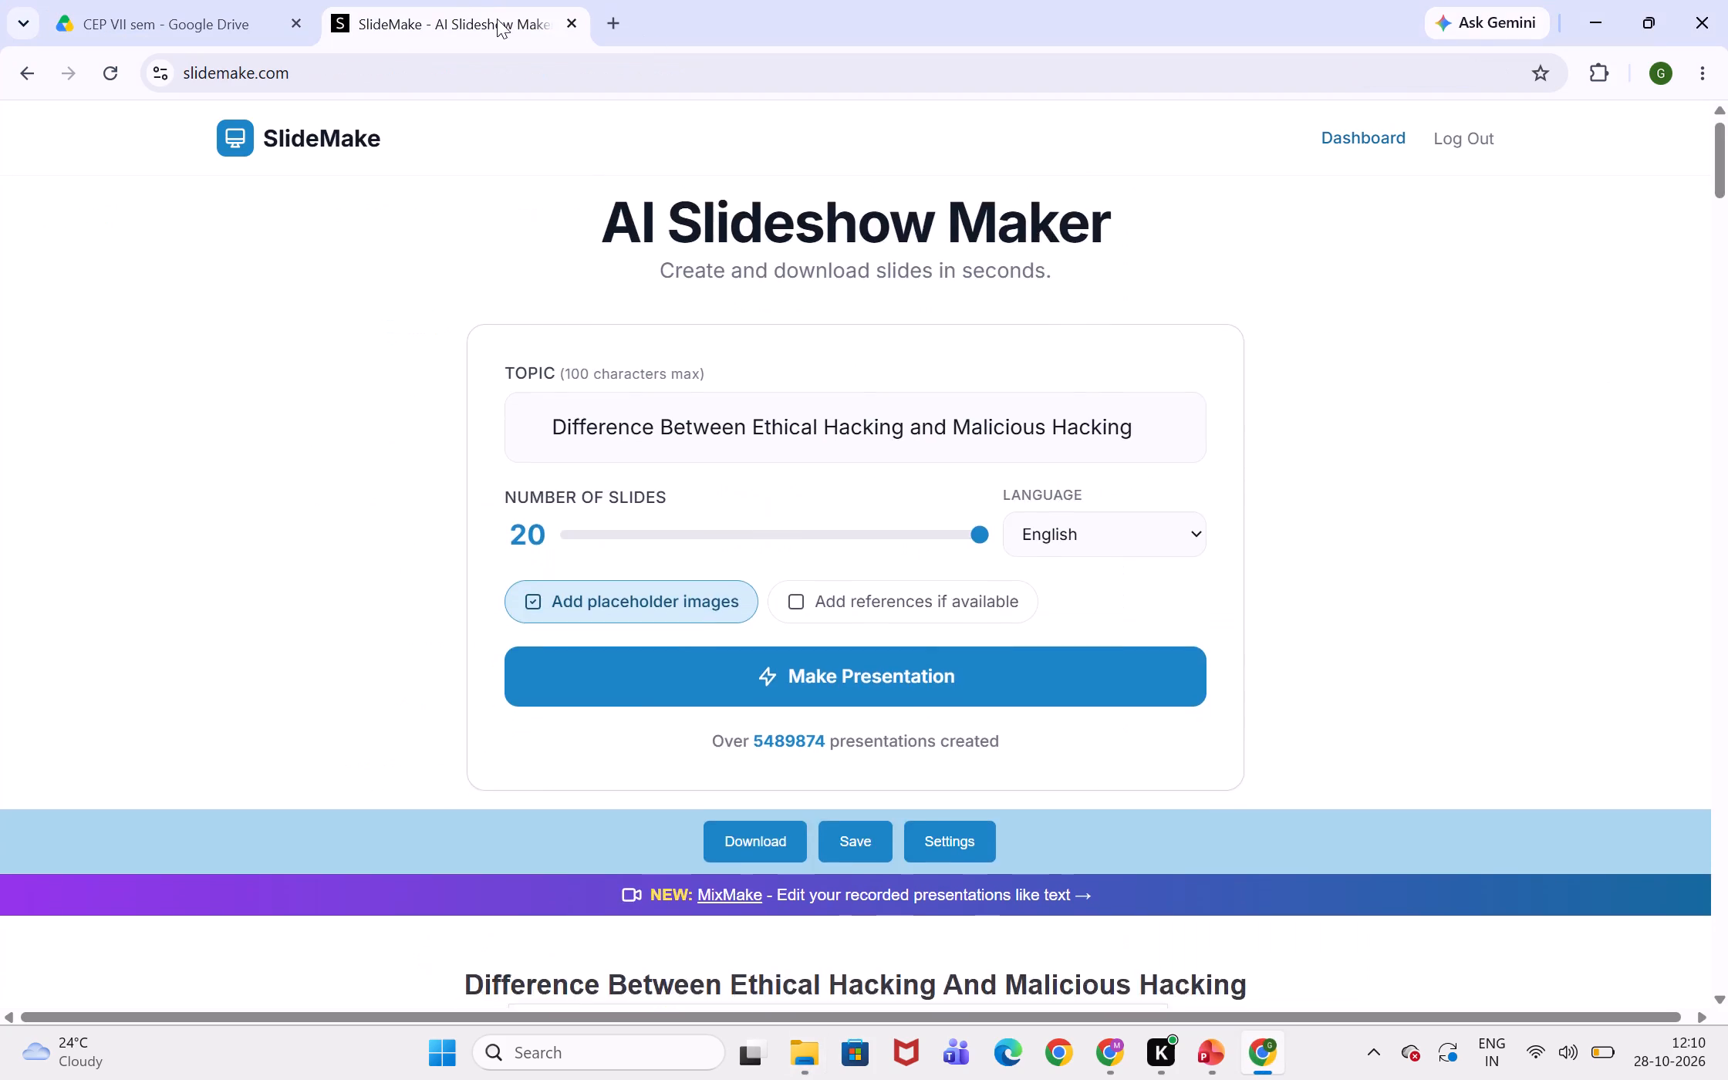
scroll(906, 514, "up", 2)
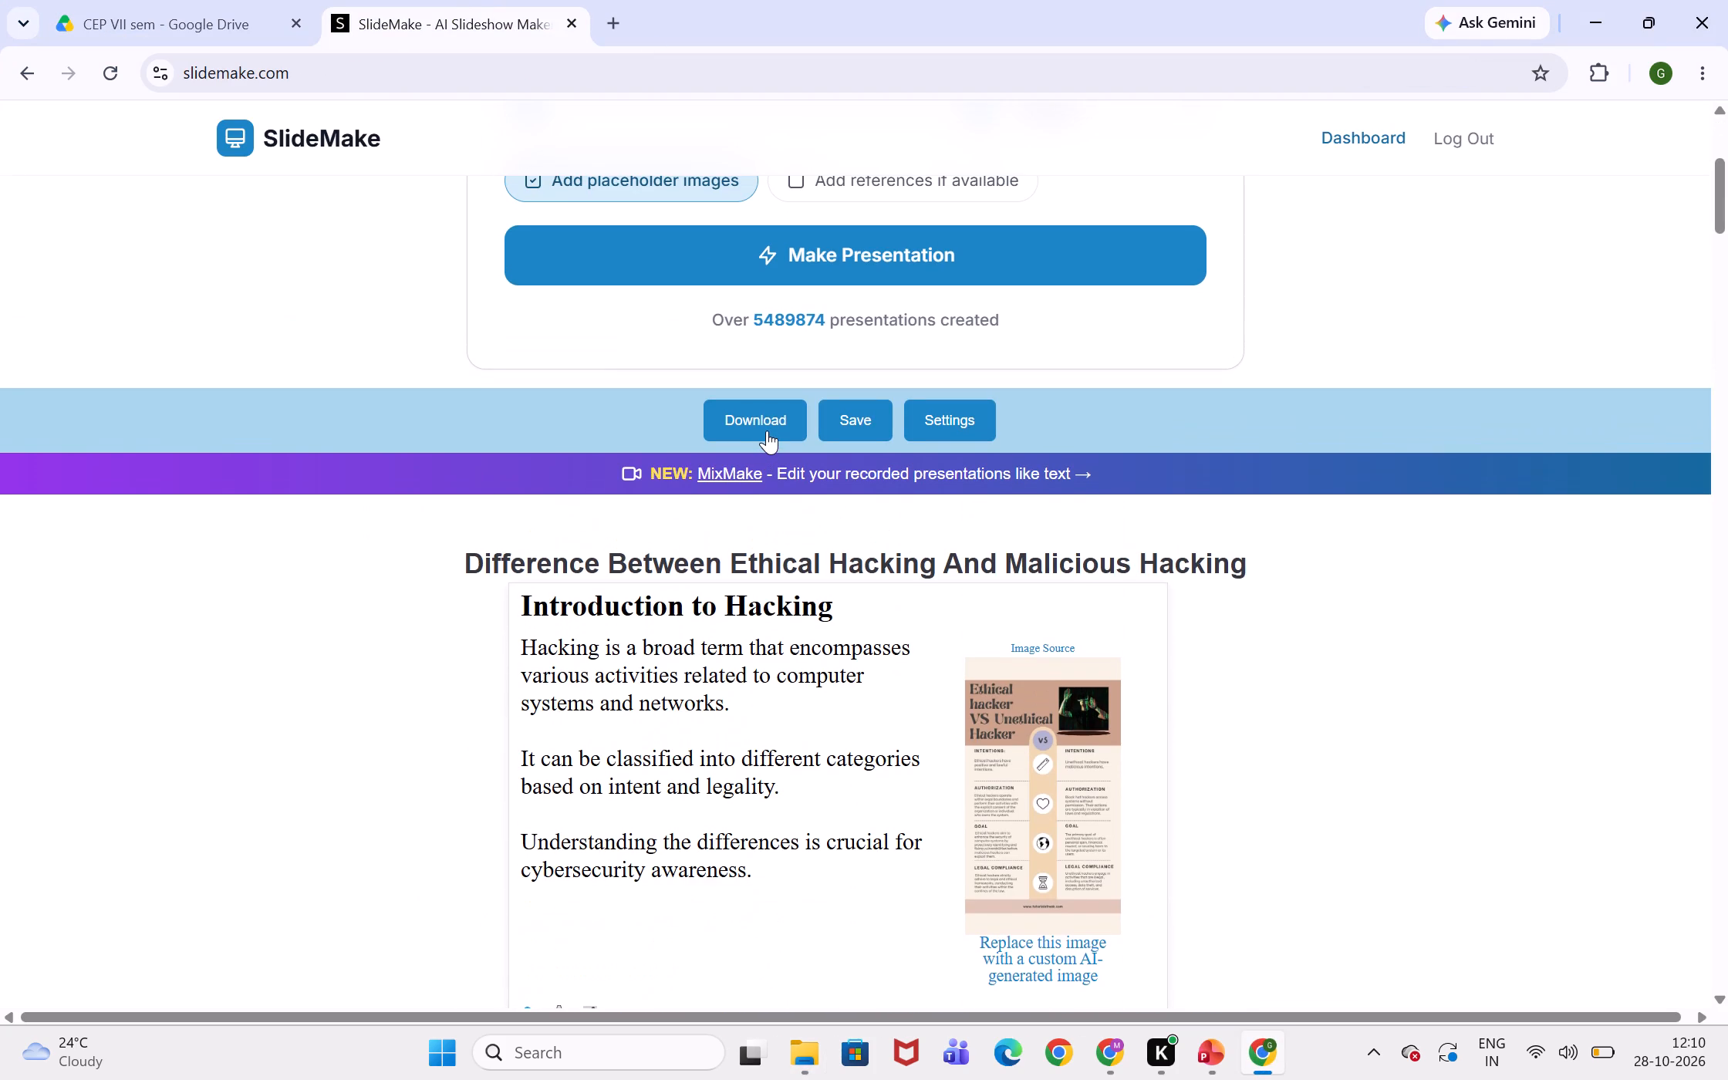
left_click(767, 430)
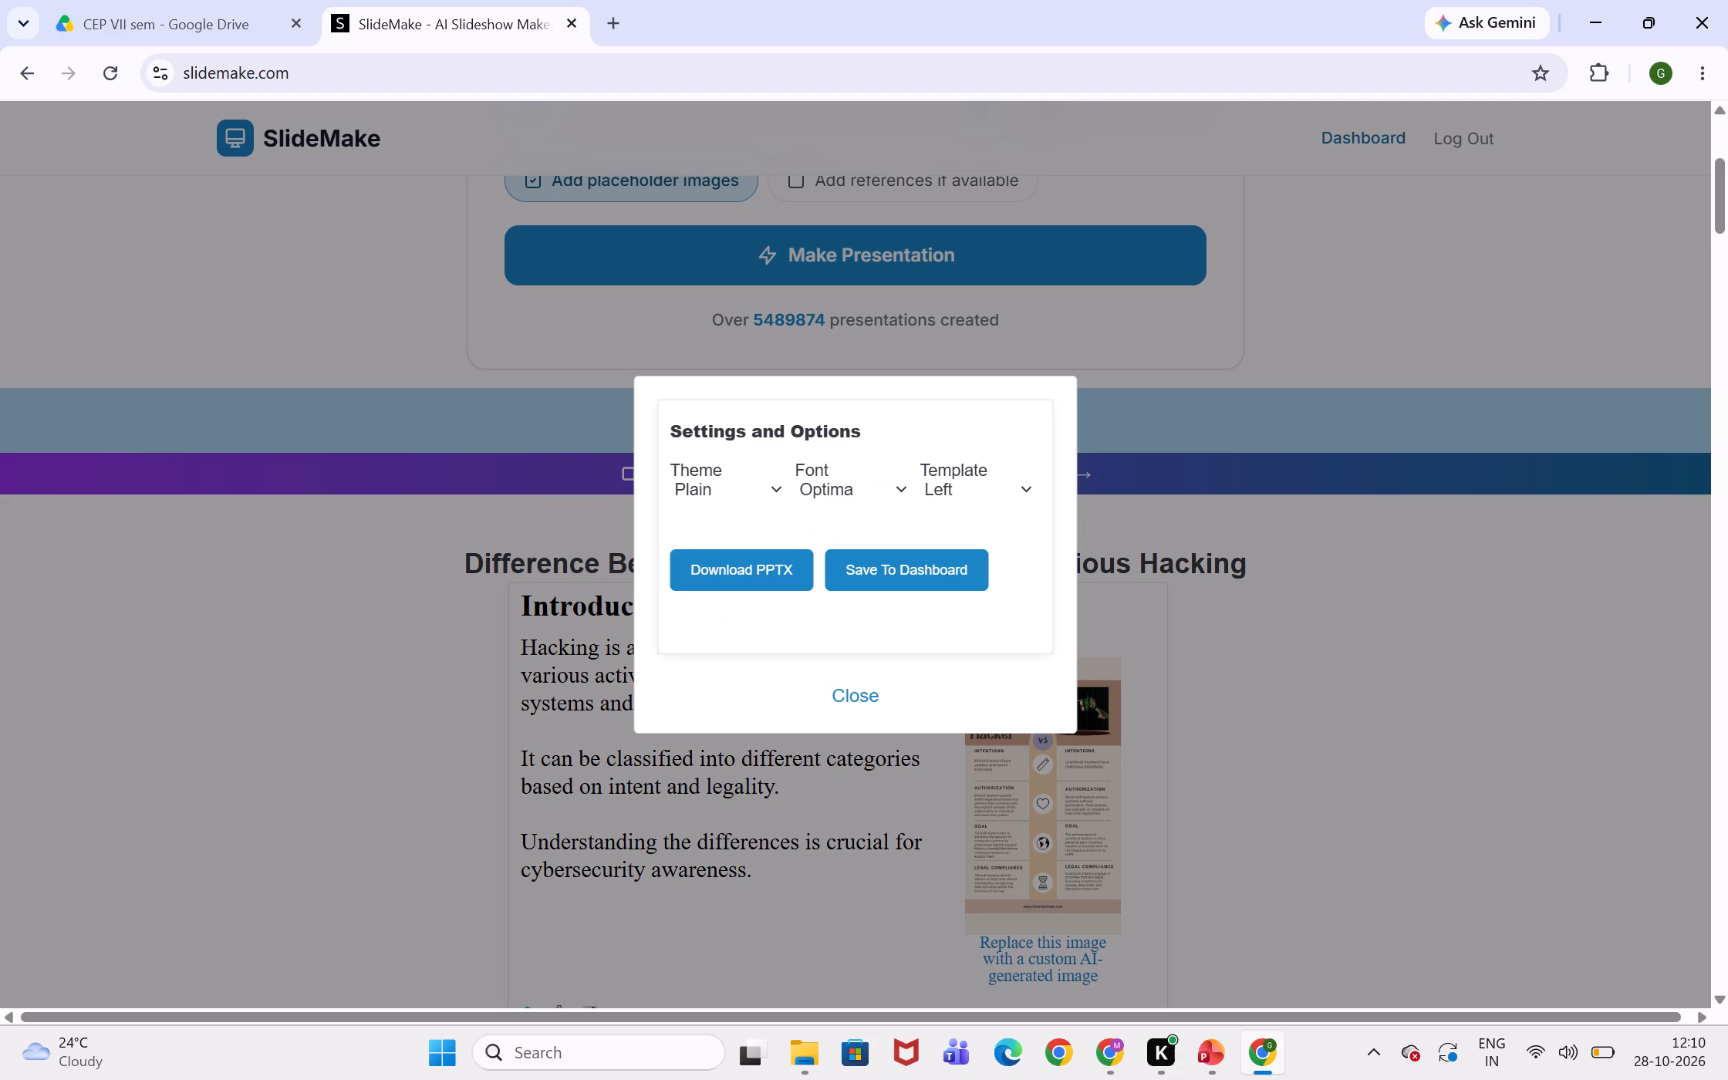
left_click(822, 466)
left_click(821, 486)
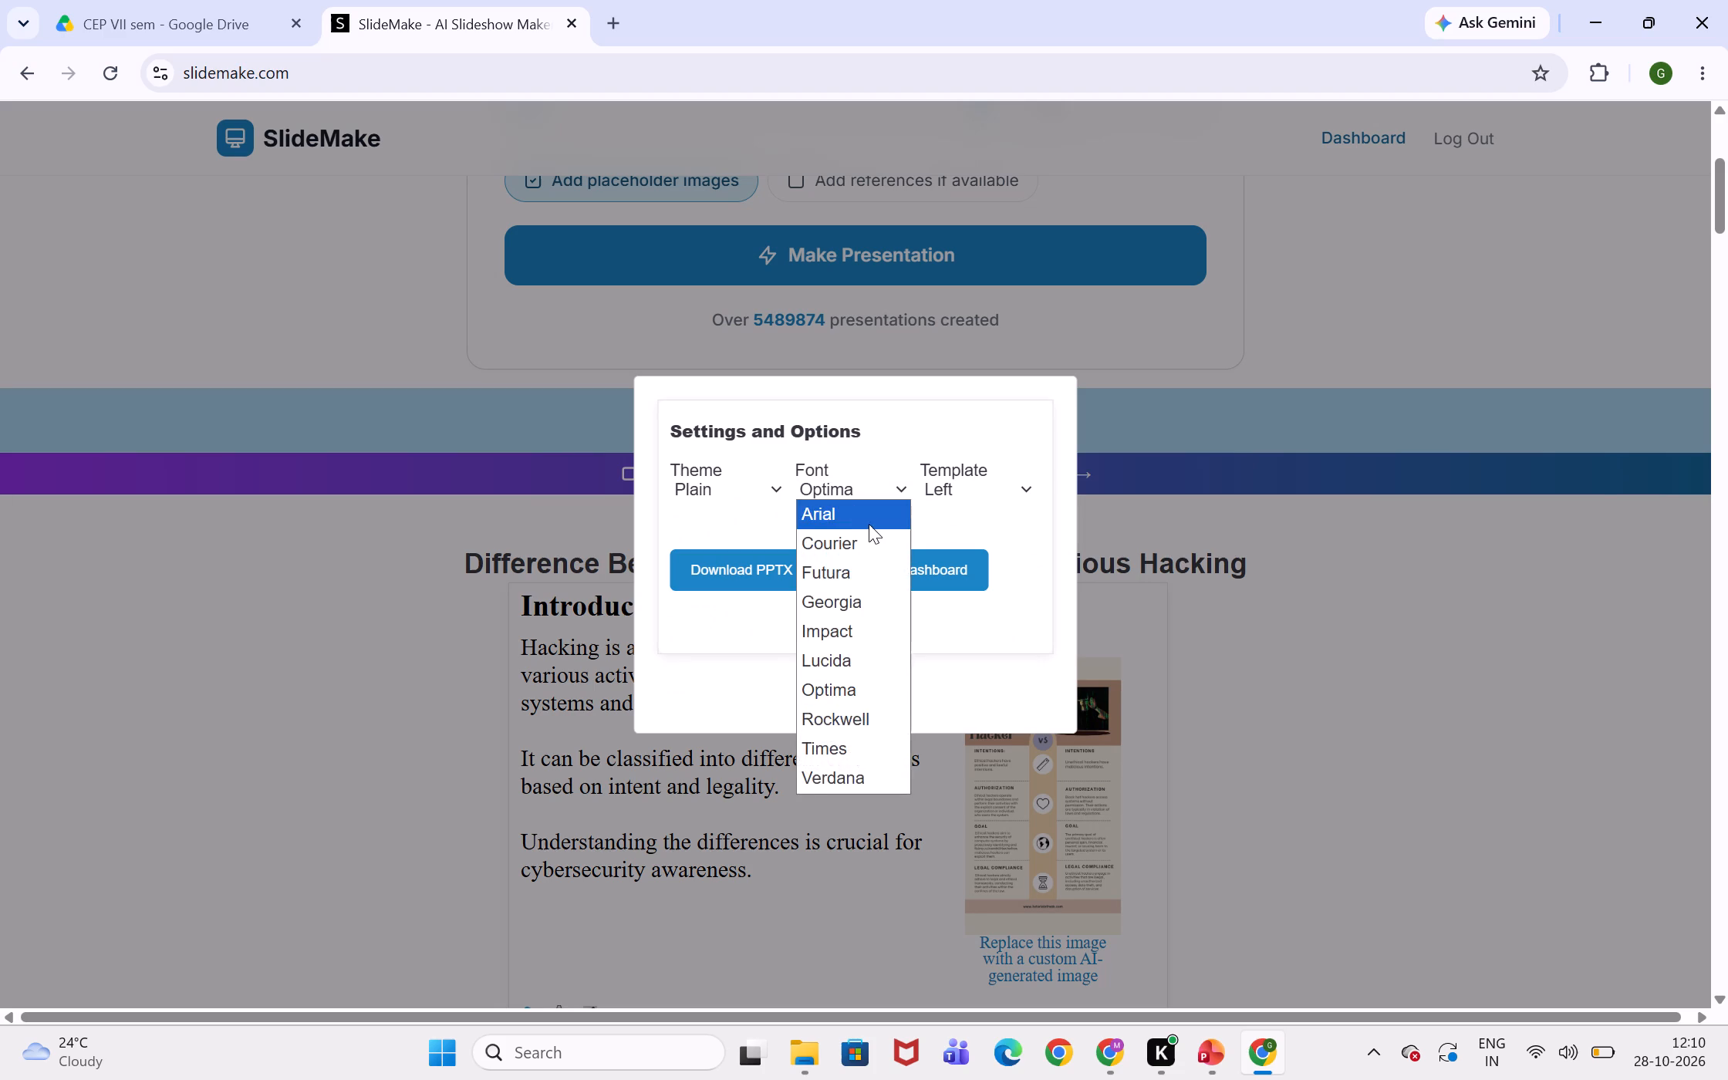
left_click(866, 524)
left_click(741, 577)
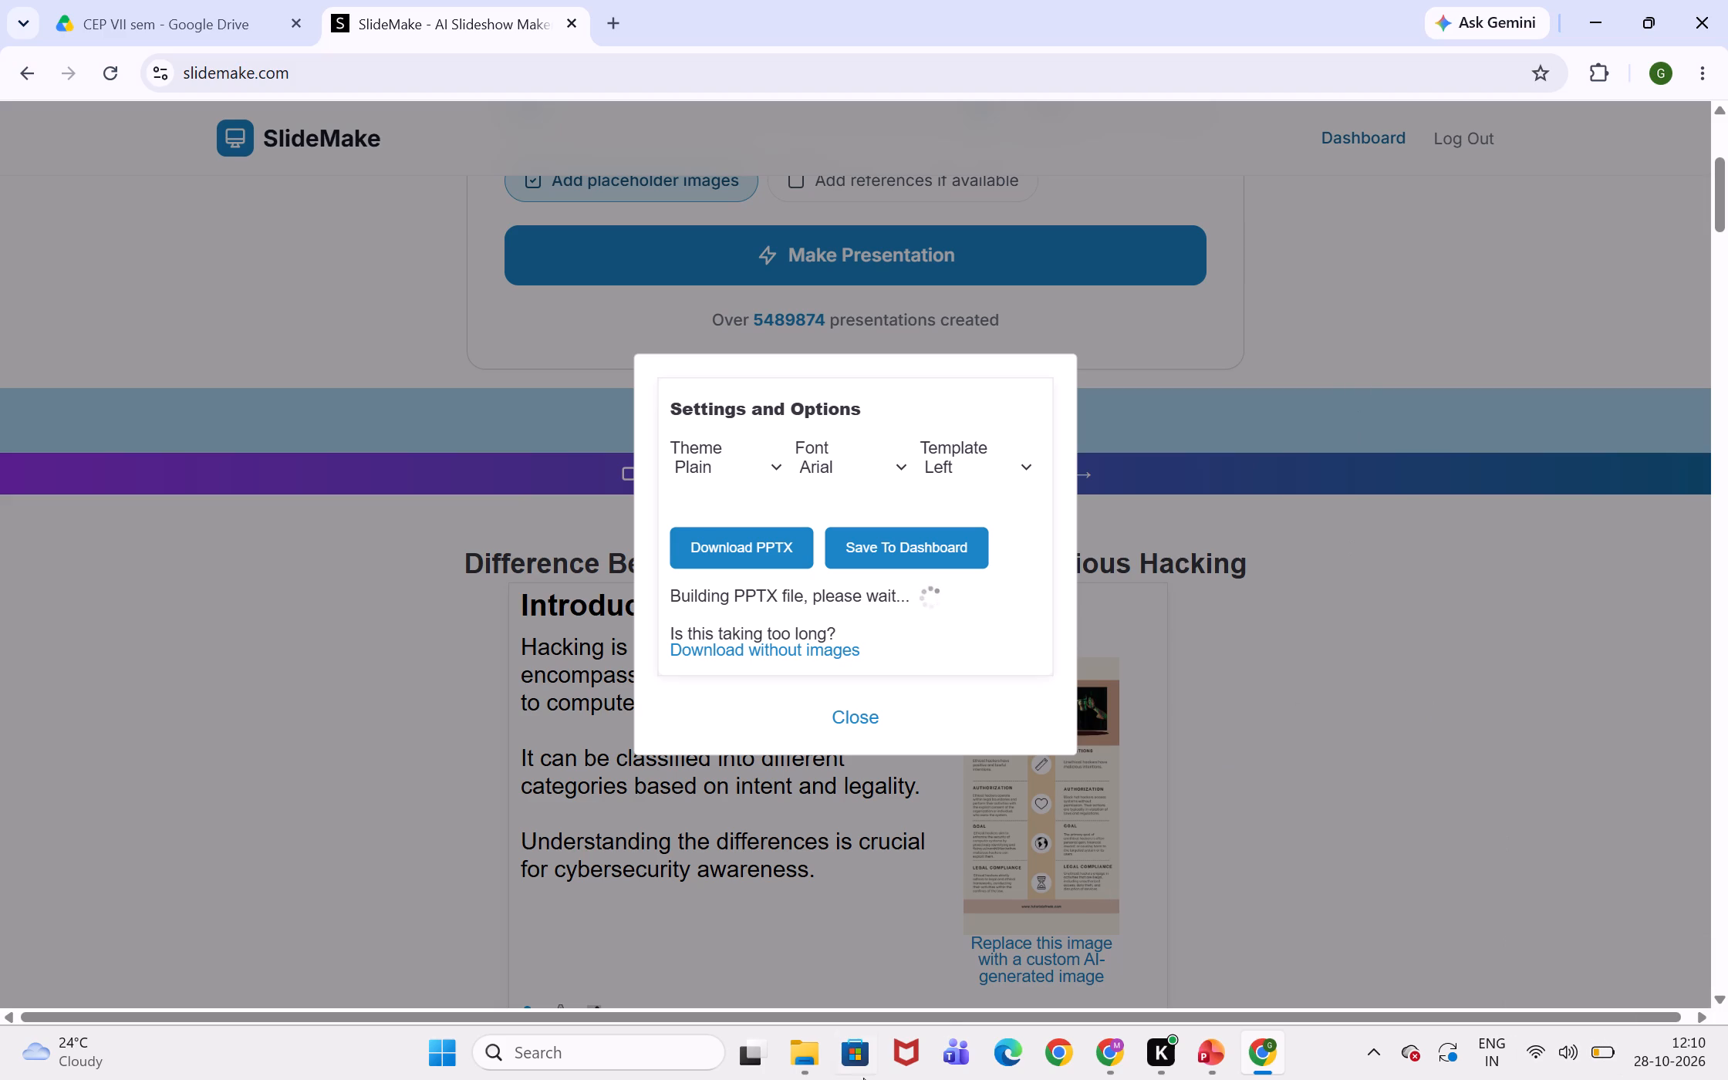
left_click(810, 1064)
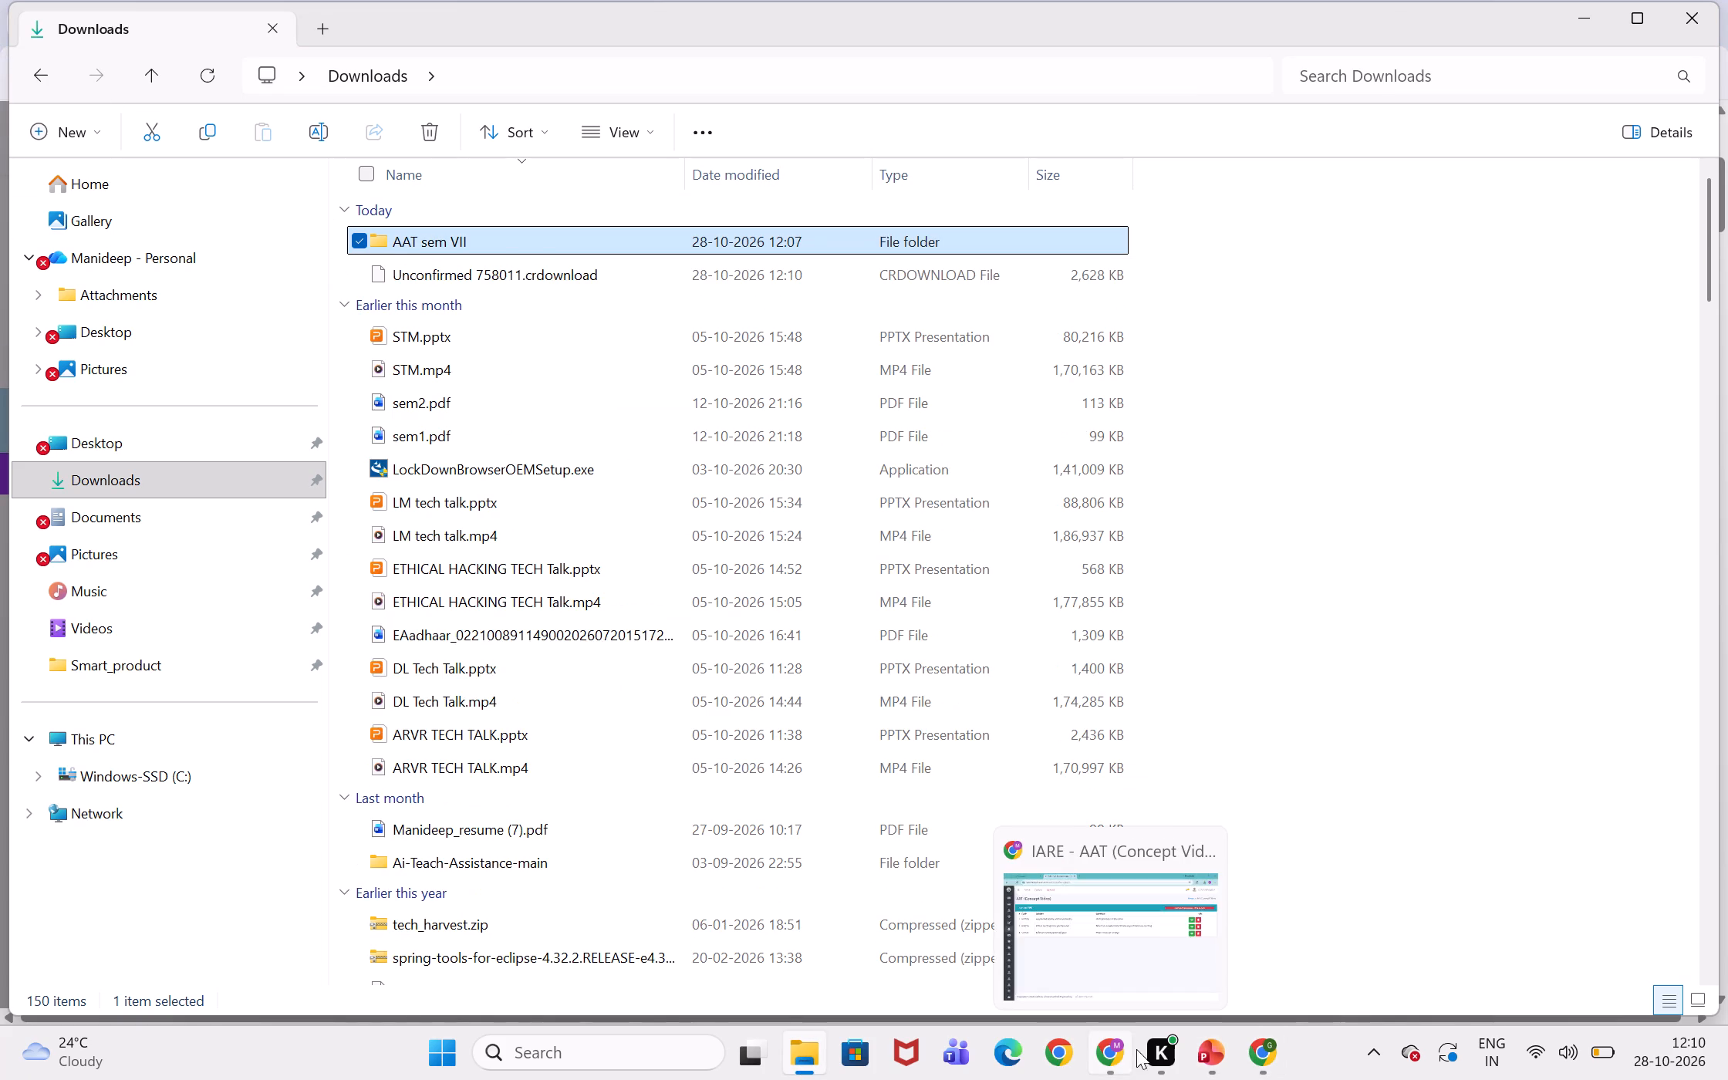
left_click(1217, 1044)
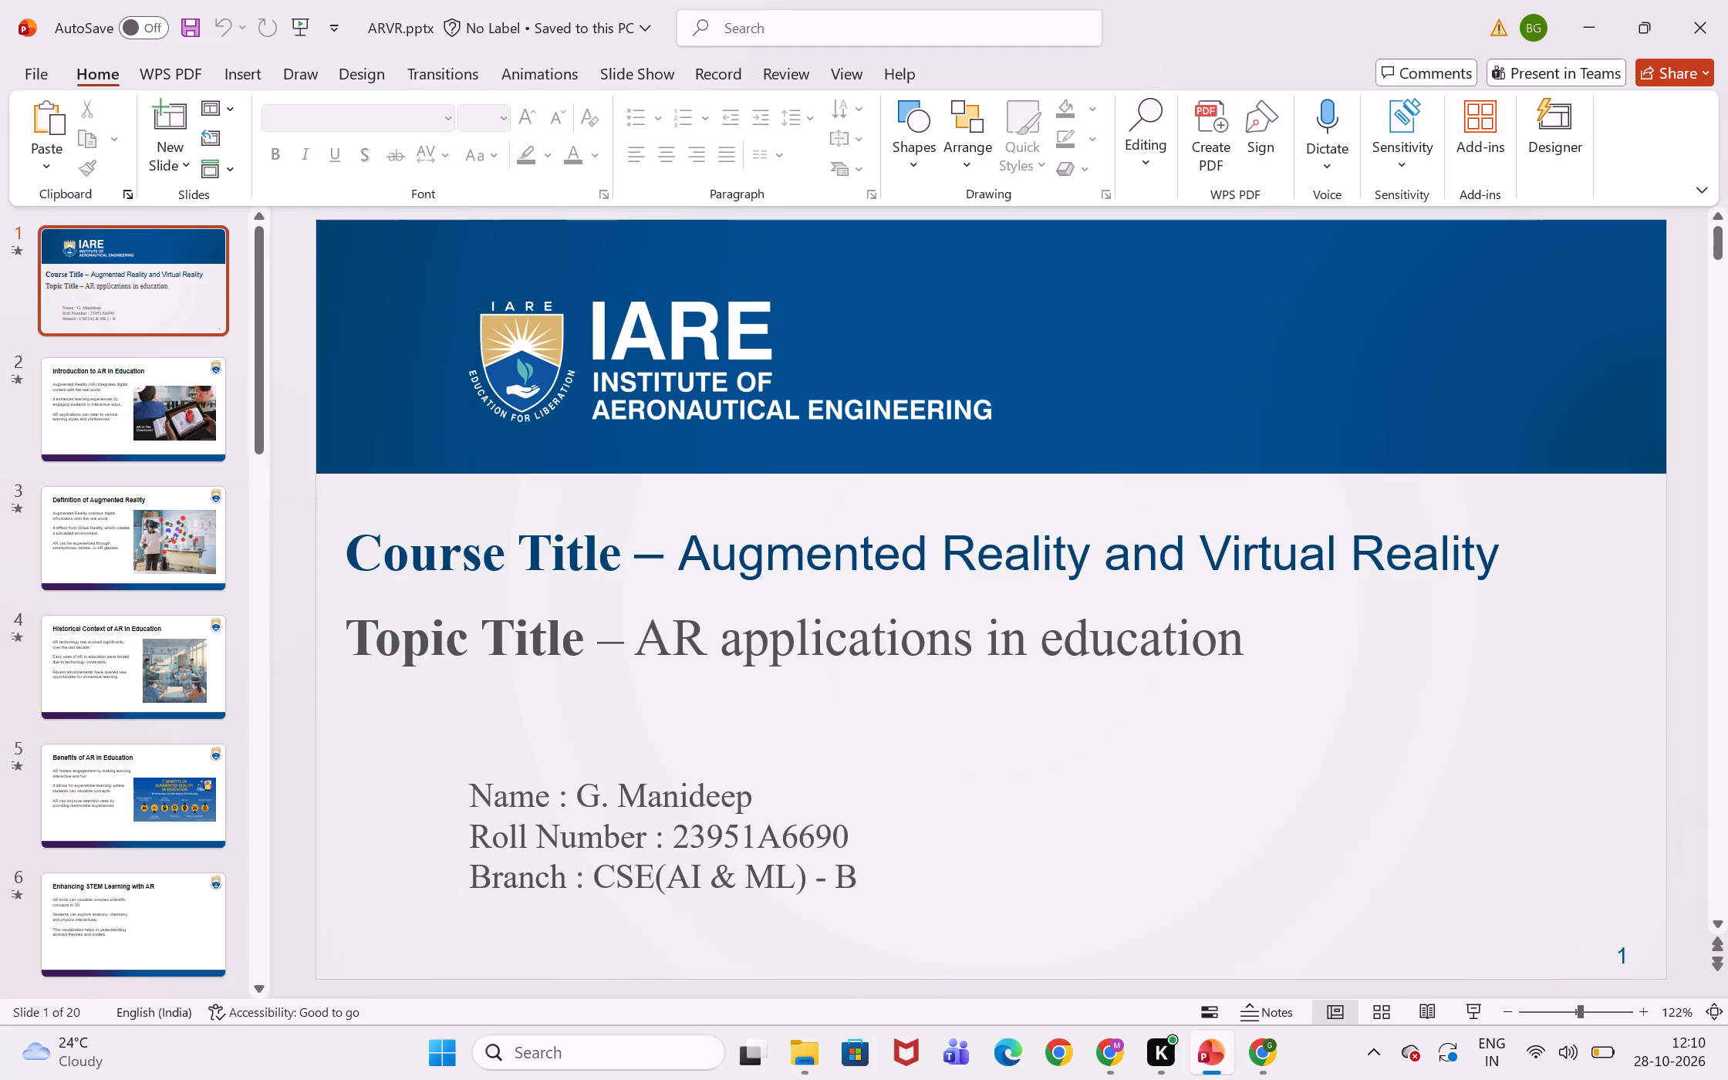
left_click(1256, 1048)
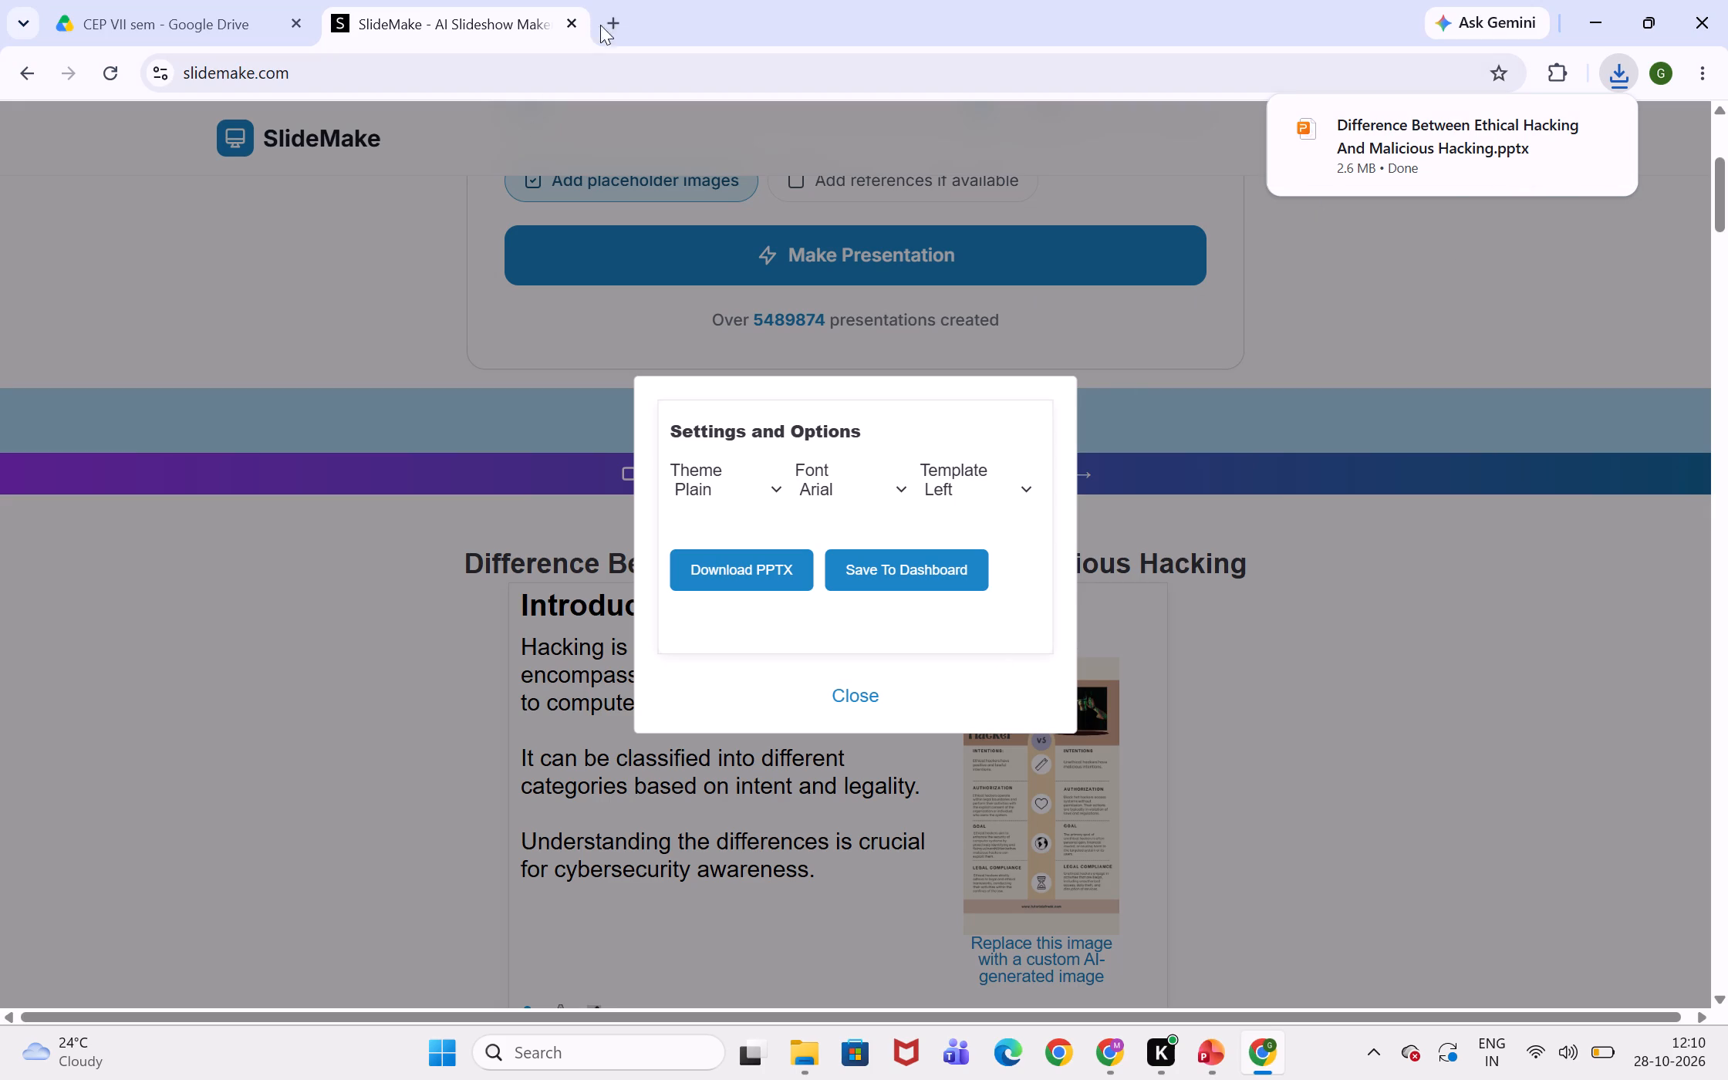
Close the SlideMake page and the CEP VII sem Drive page.
left_click(565, 24)
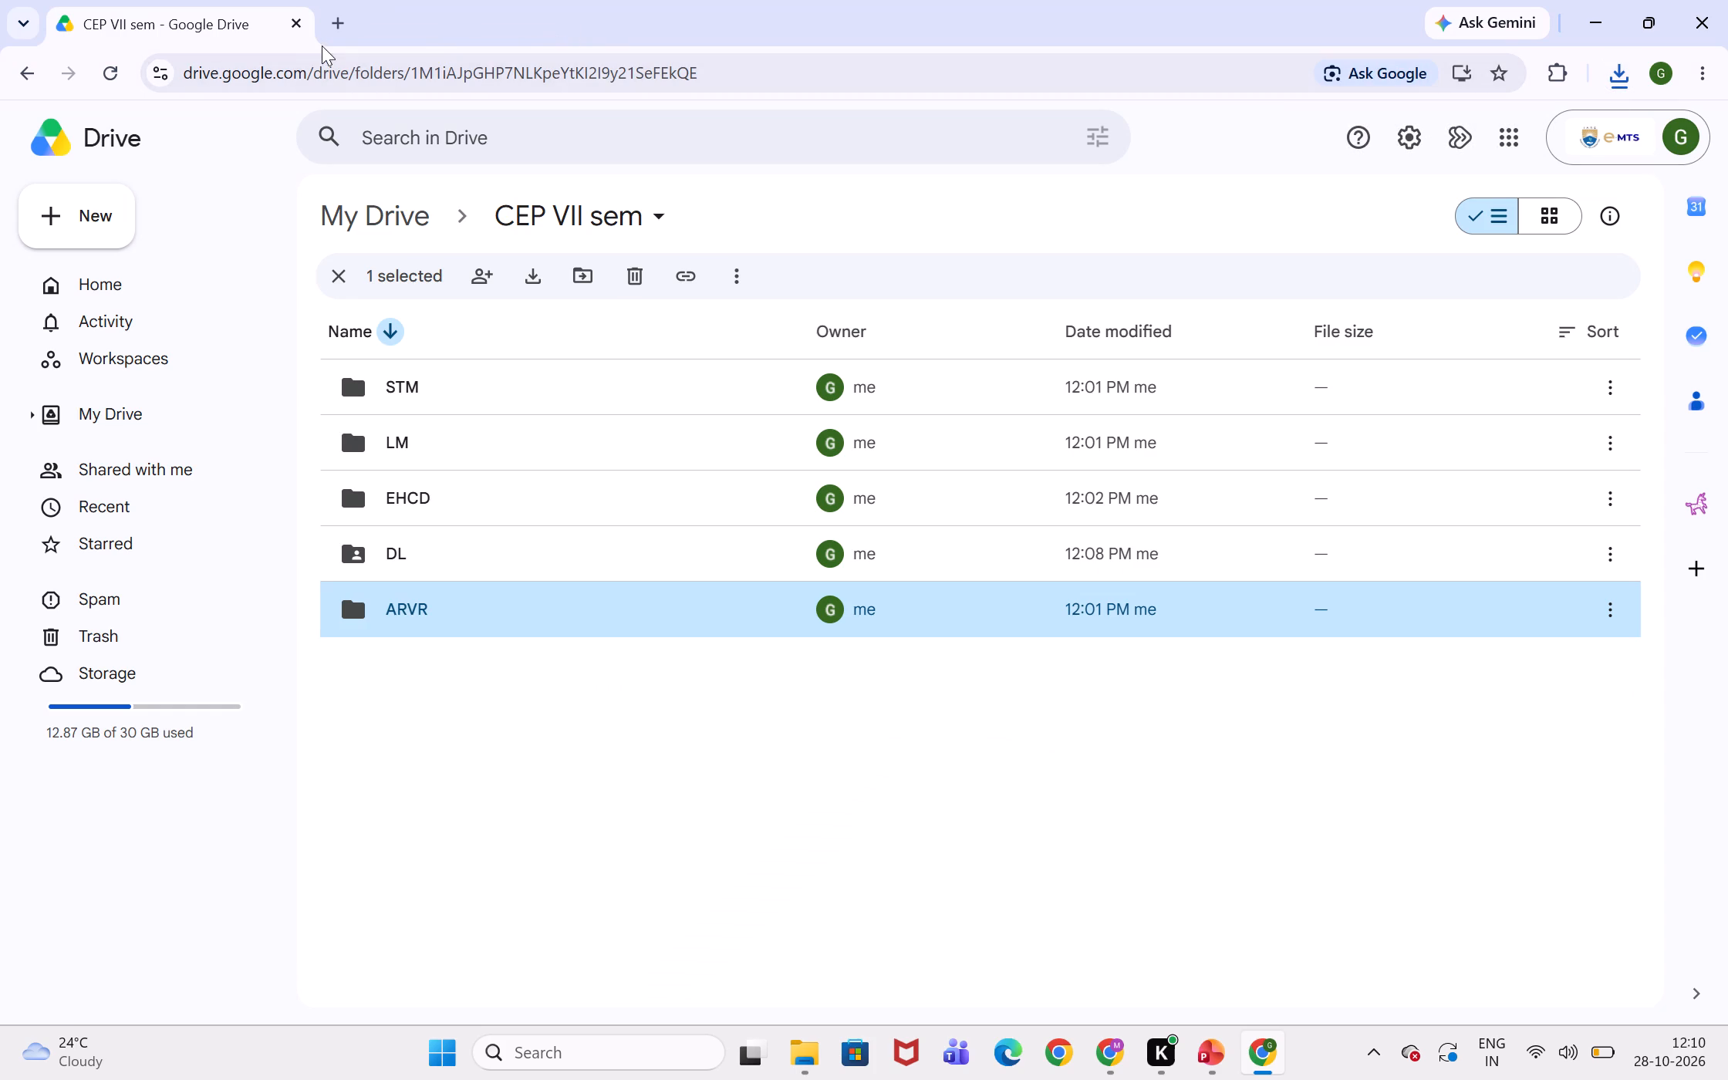
left_click(303, 29)
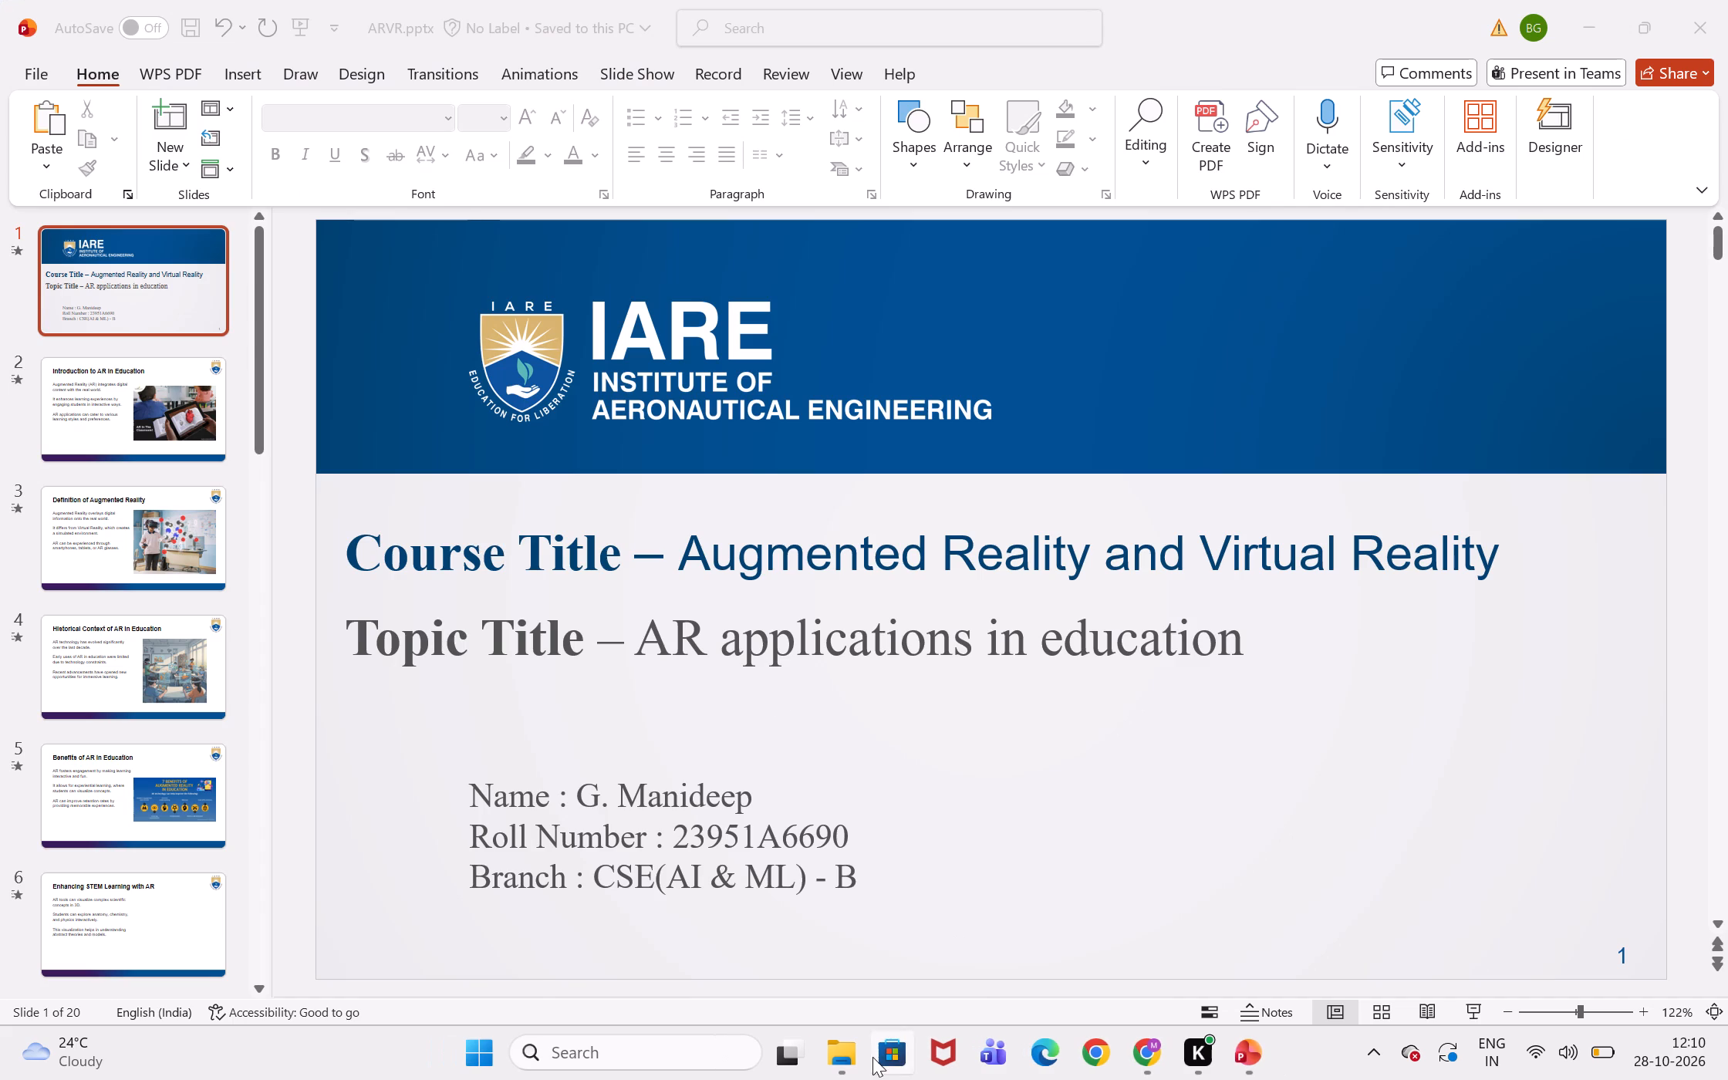
Reopen Chrome with the iare.ac.in college profile, look over Google Drive's suggested files and folders, and close the window.
left_click(856, 1046)
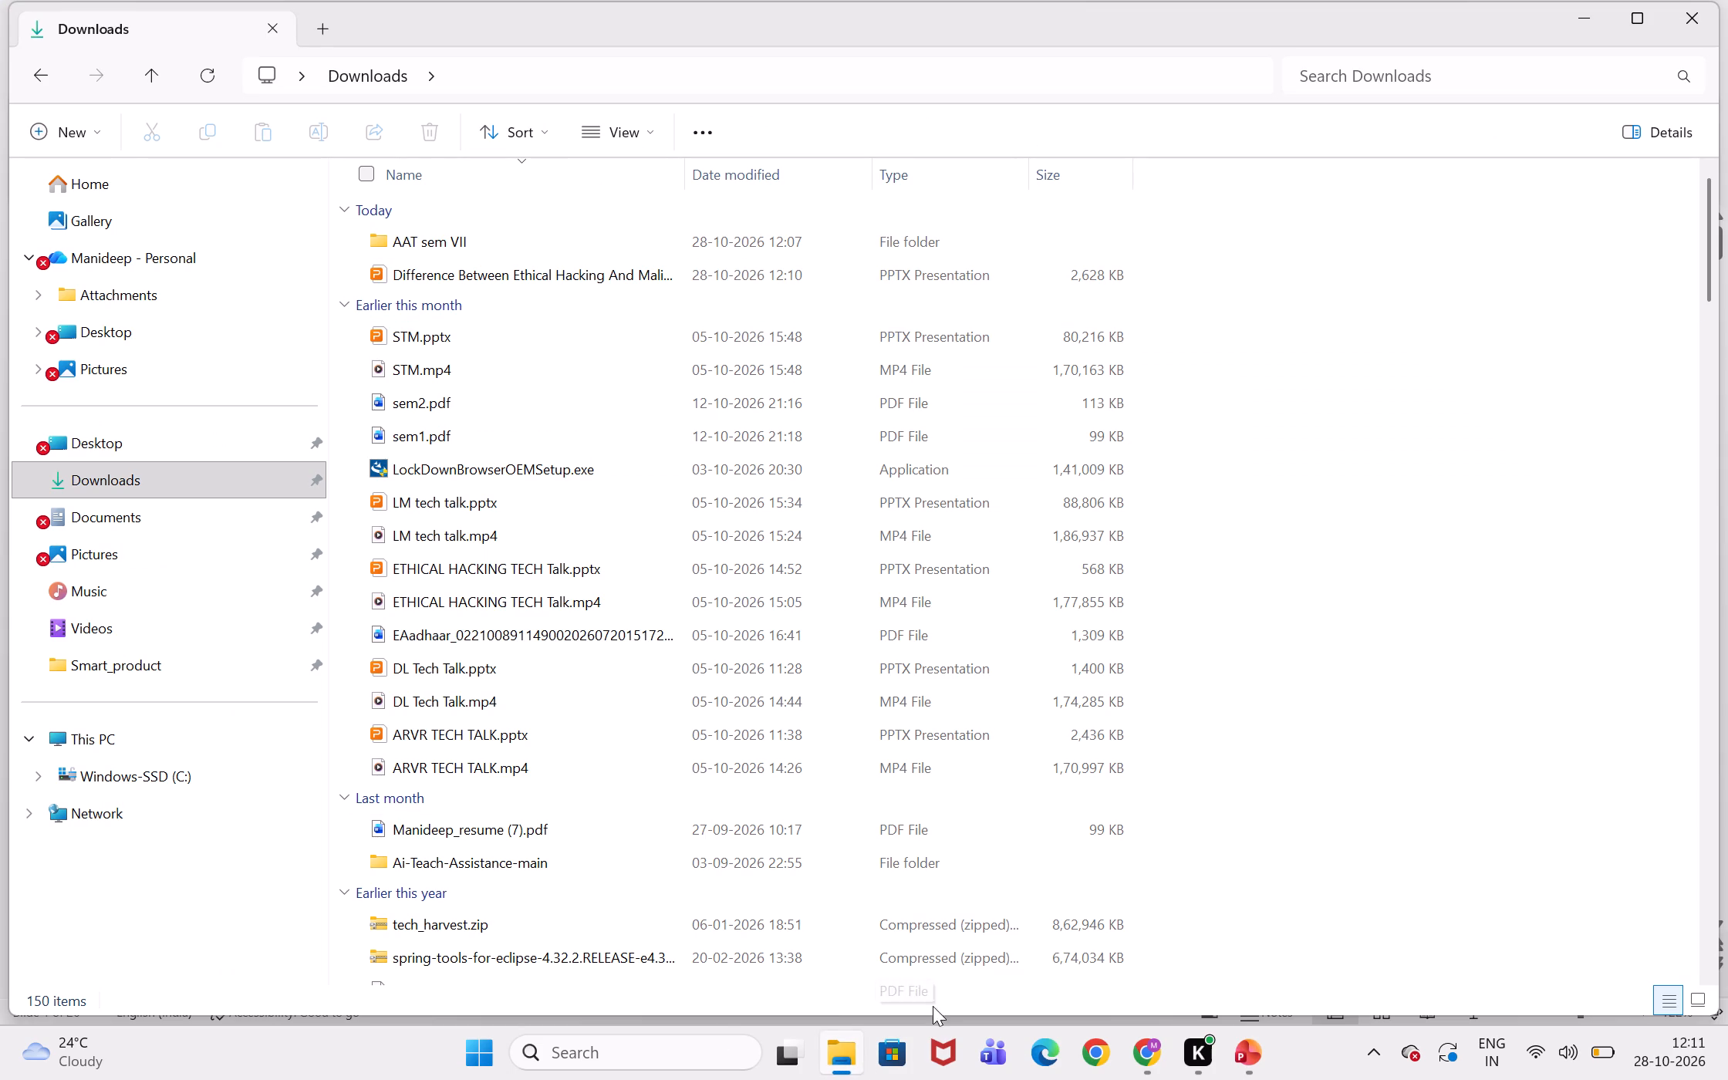
left_click(647, 1064)
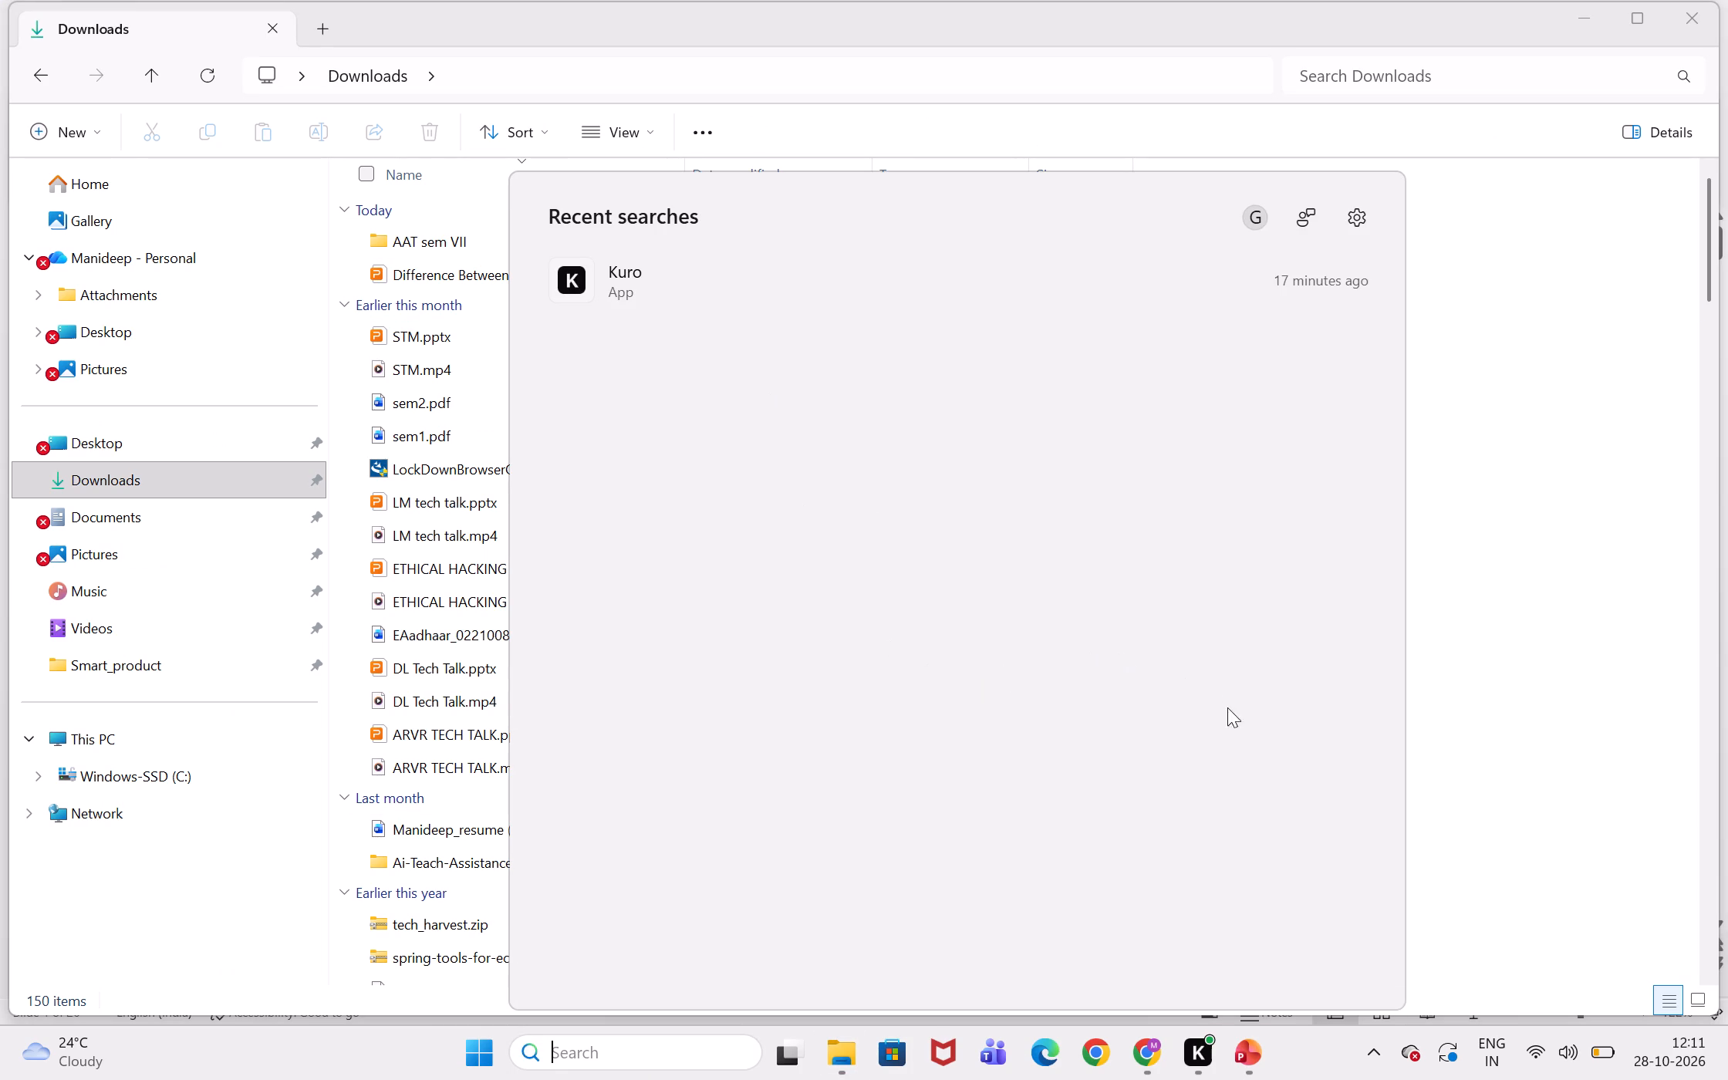
left_click(1099, 1060)
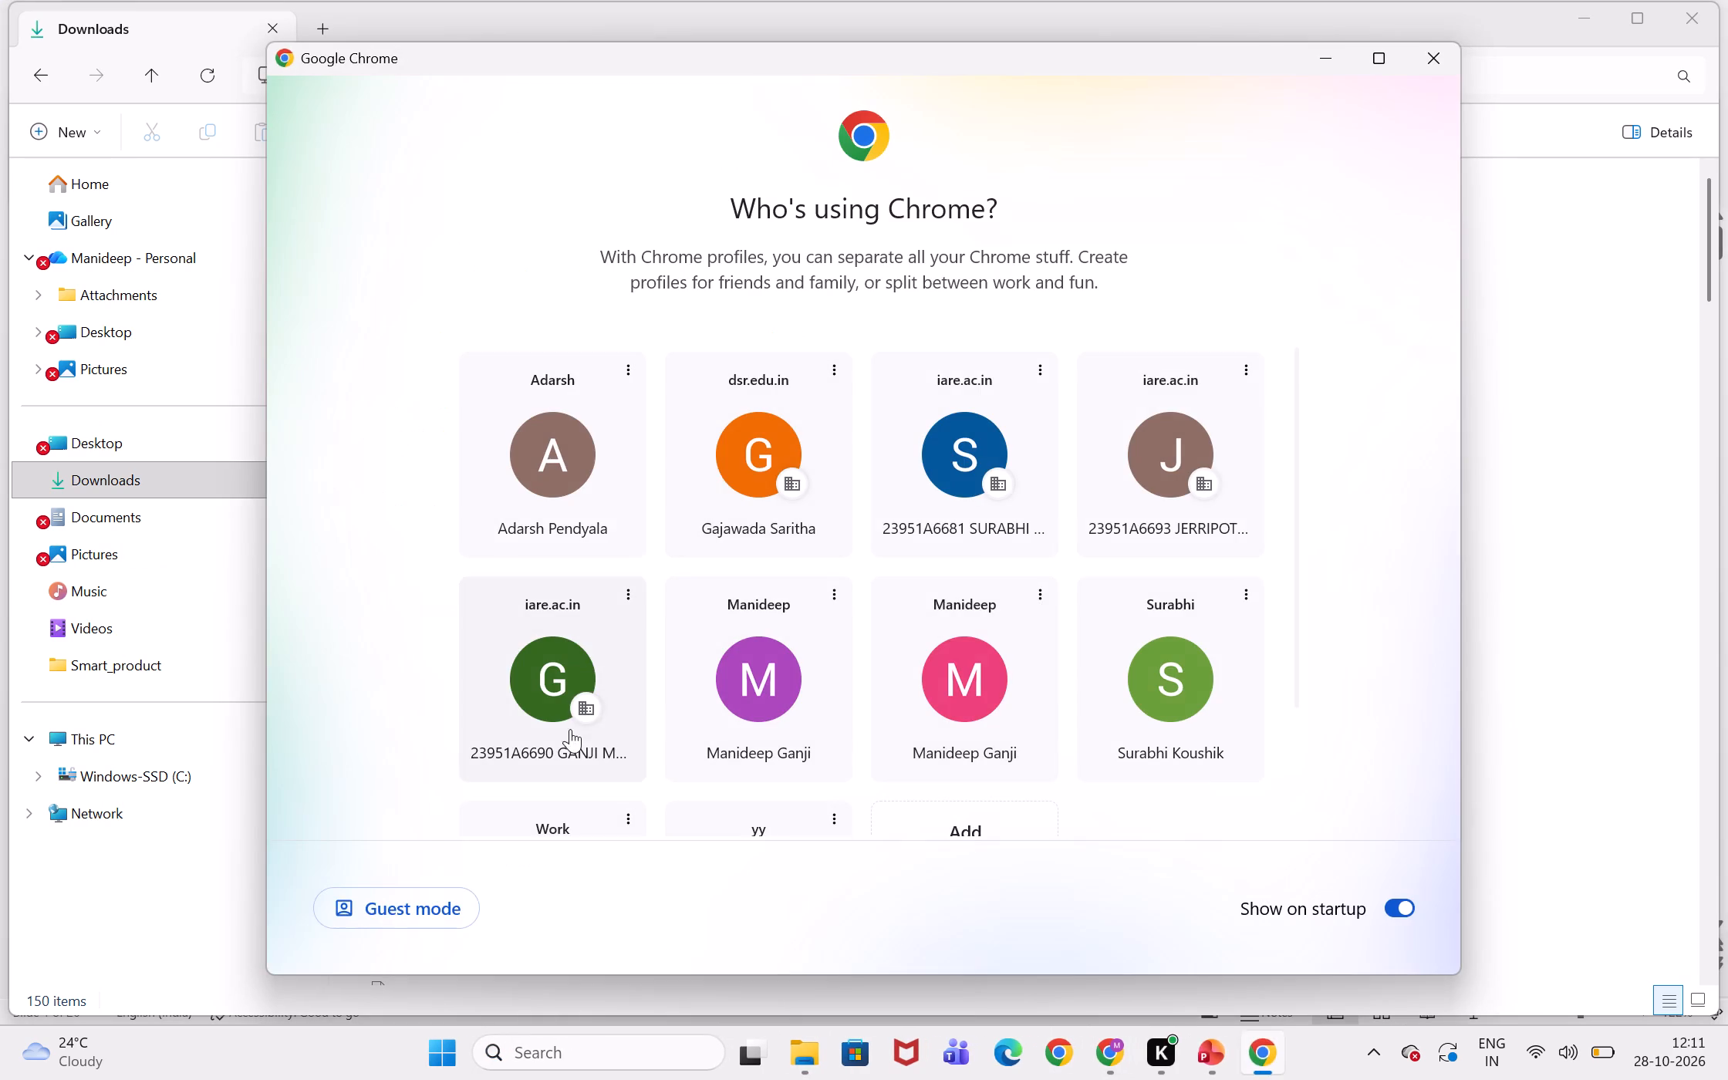
left_click(569, 729)
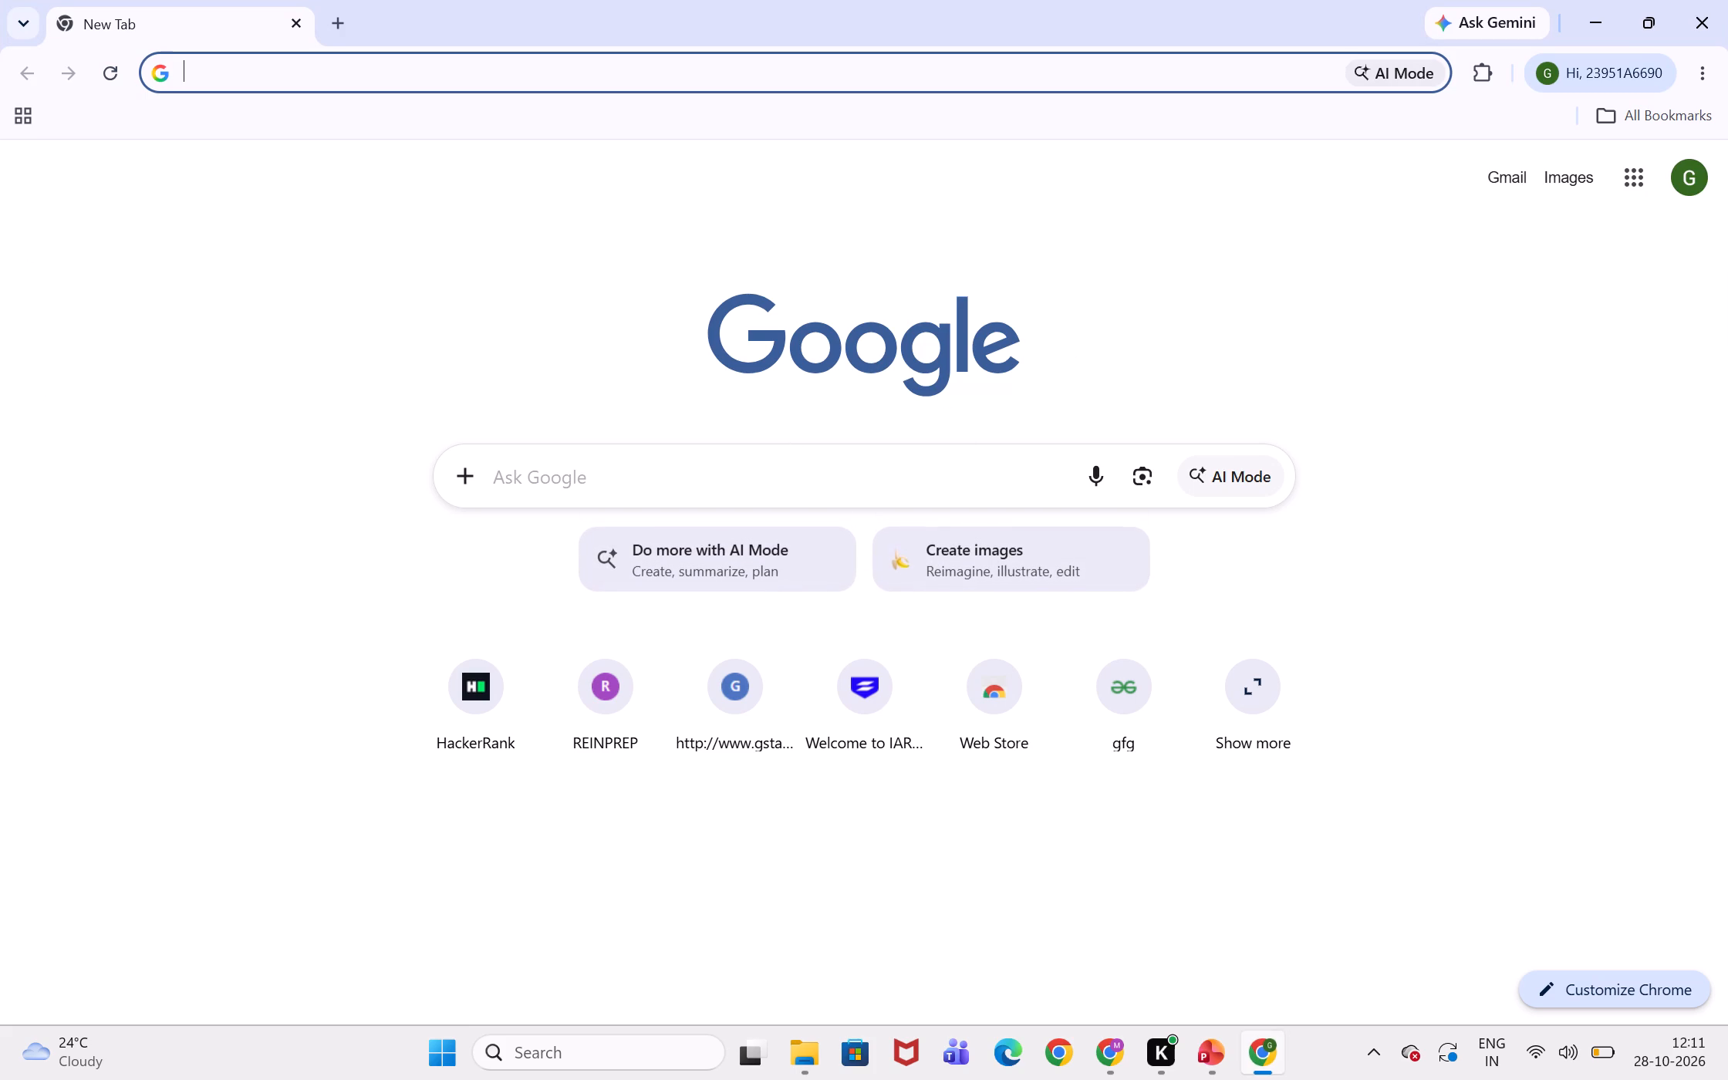
left_click(857, 494)
left_click(741, 475)
left_click(629, 574)
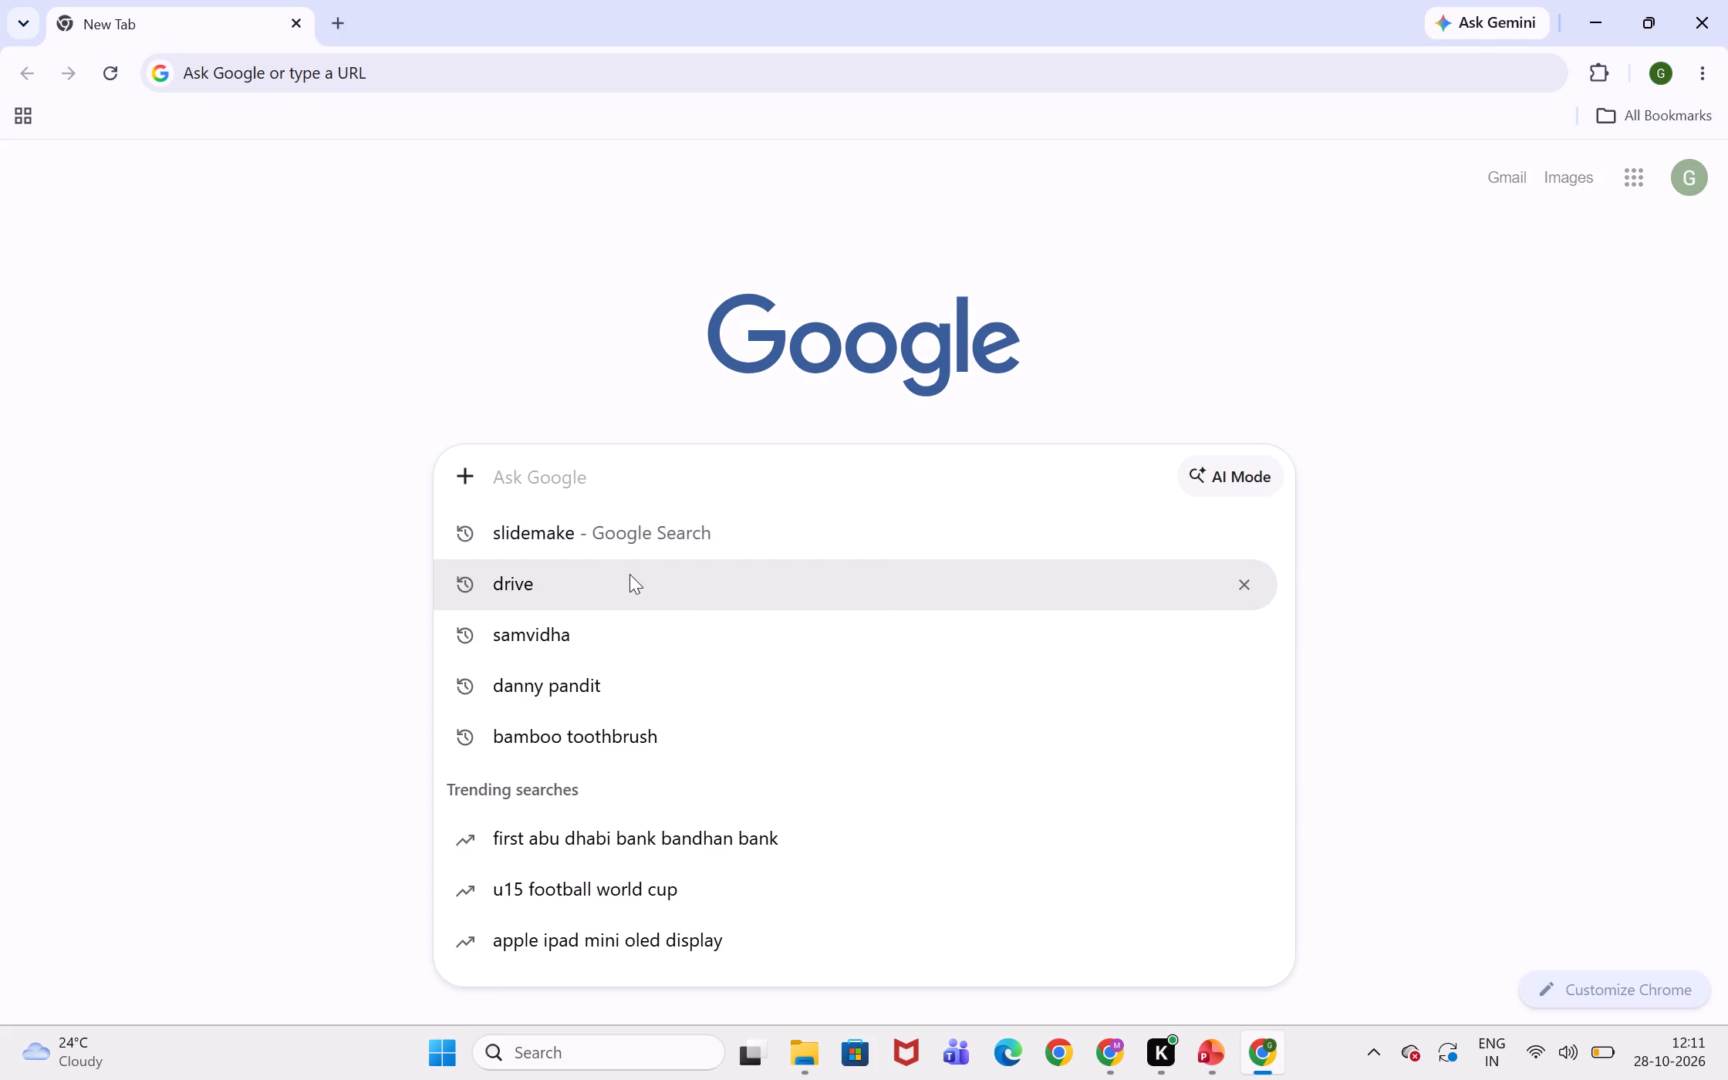
left_click(335, 339)
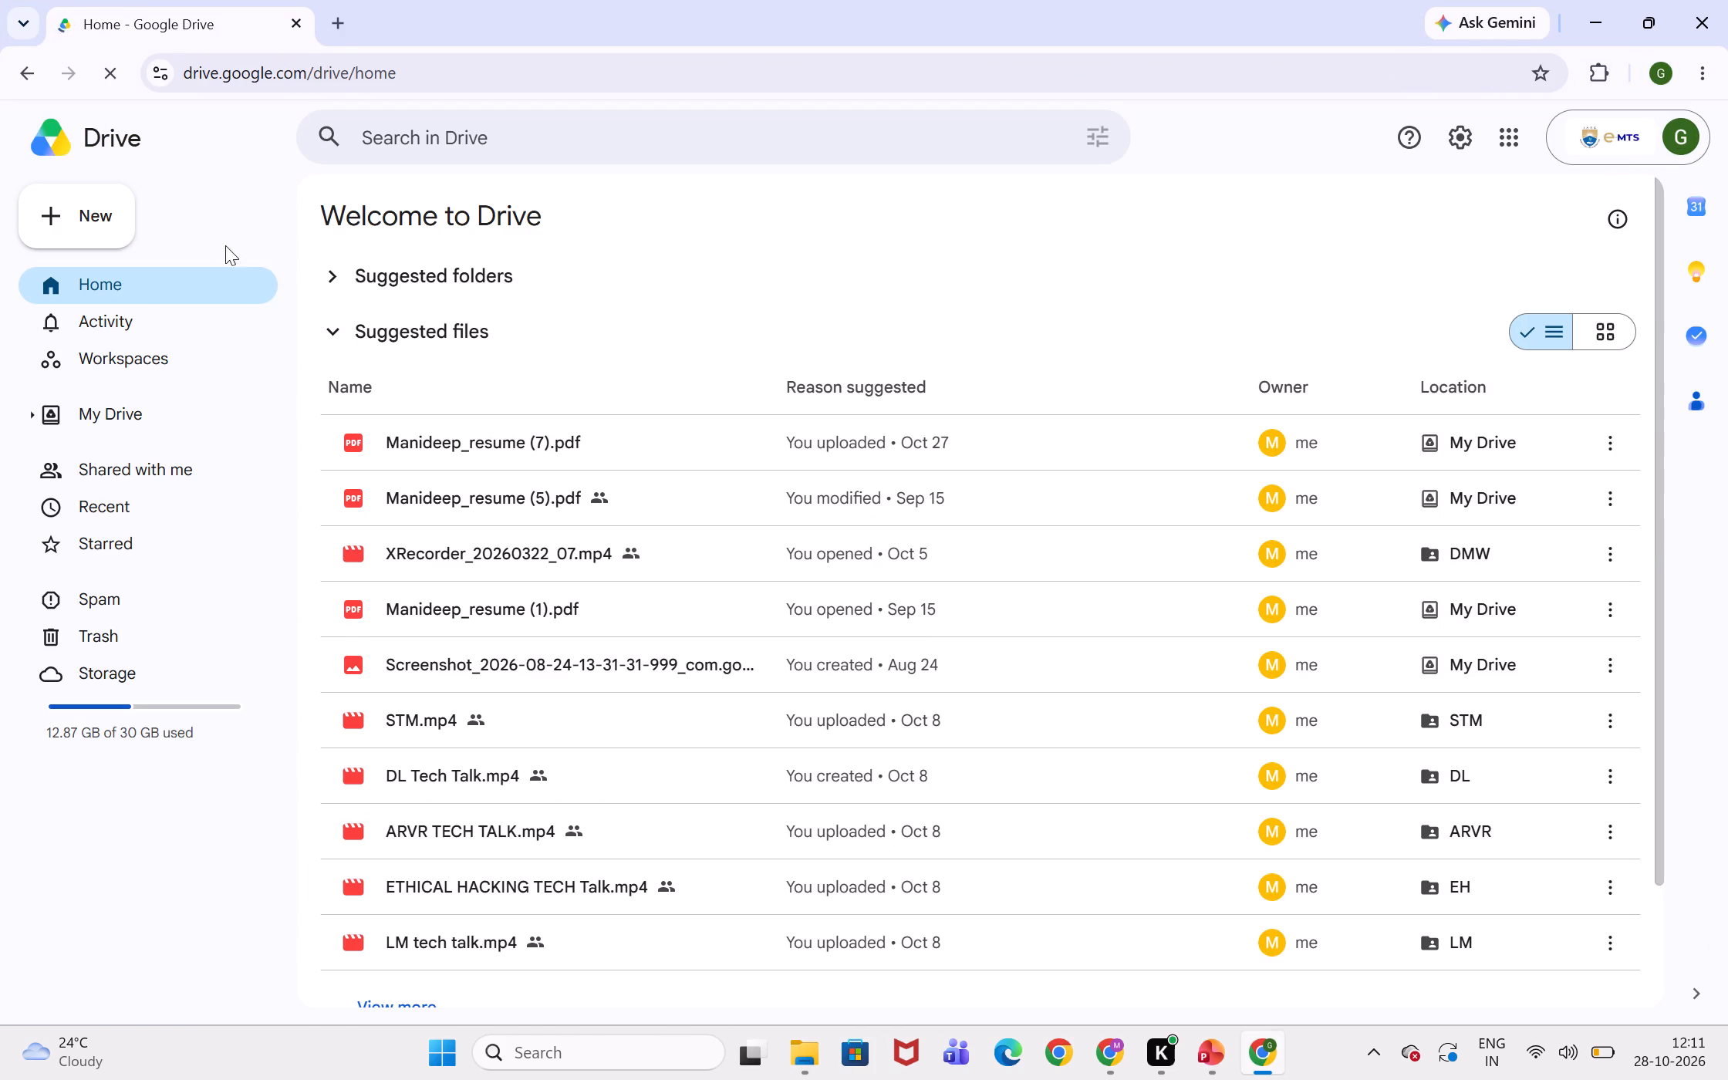
left_click(157, 278)
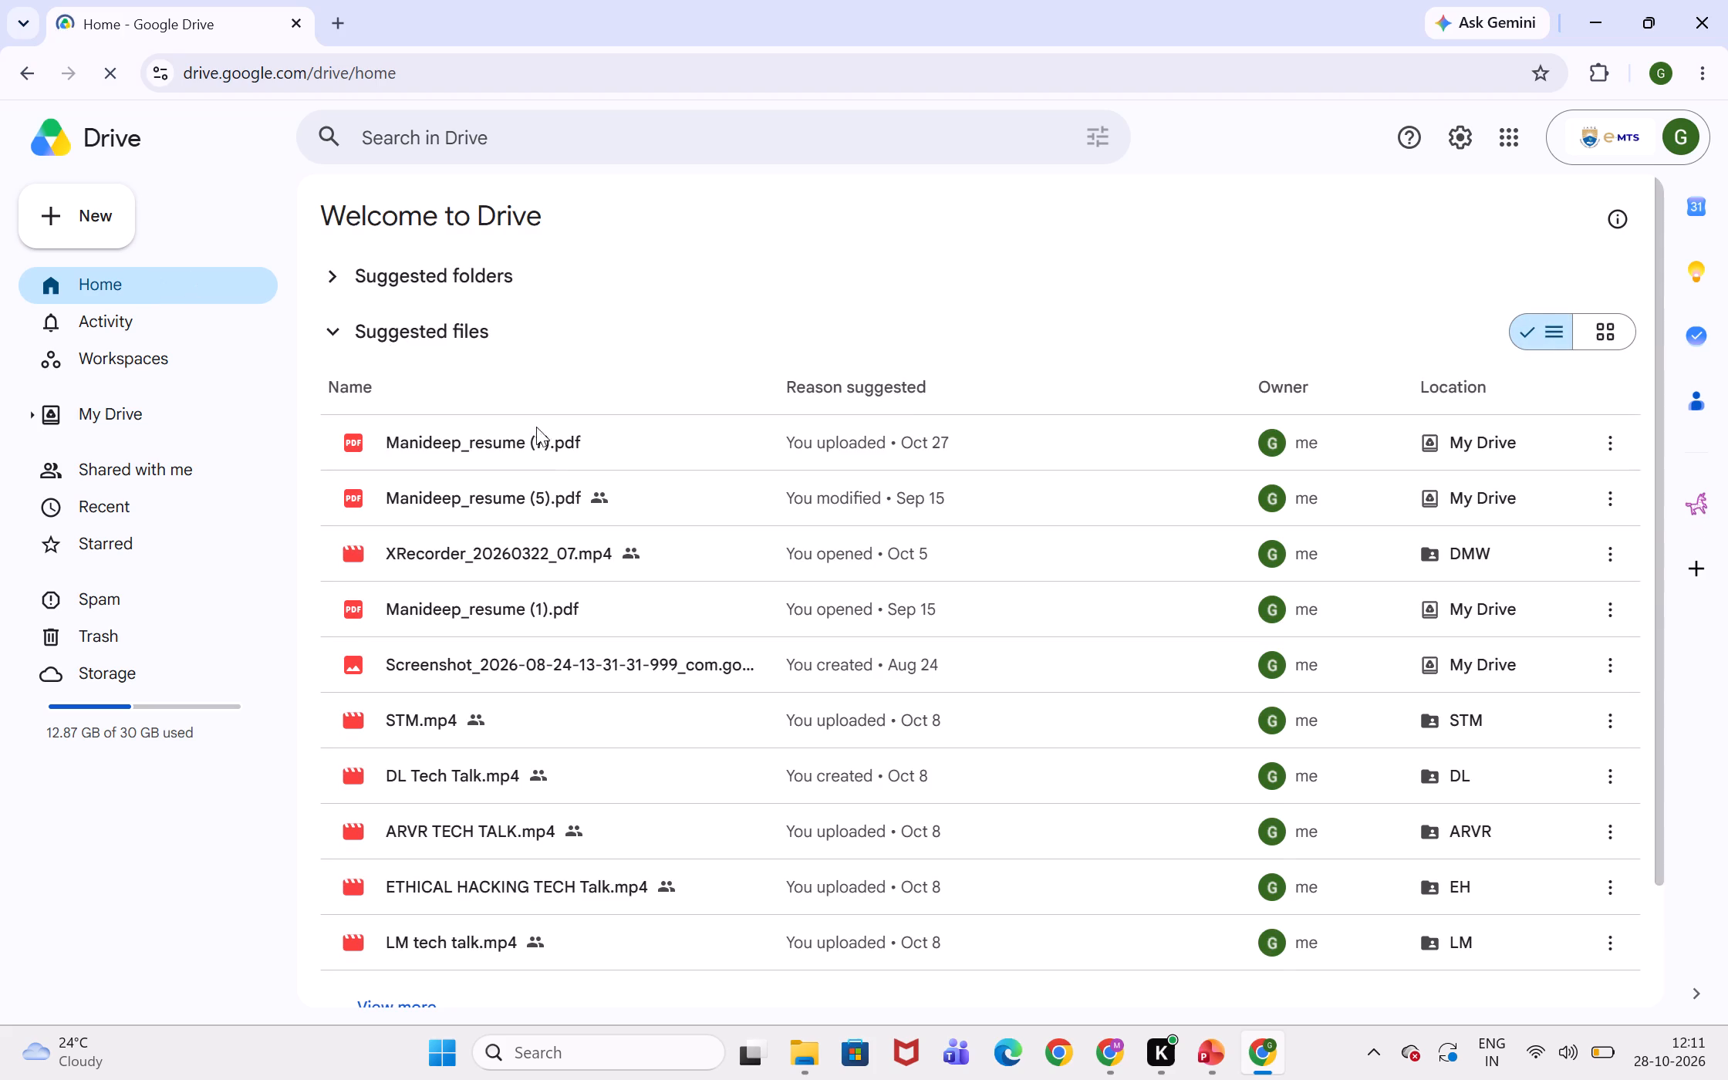
scroll(625, 584, "down", 3)
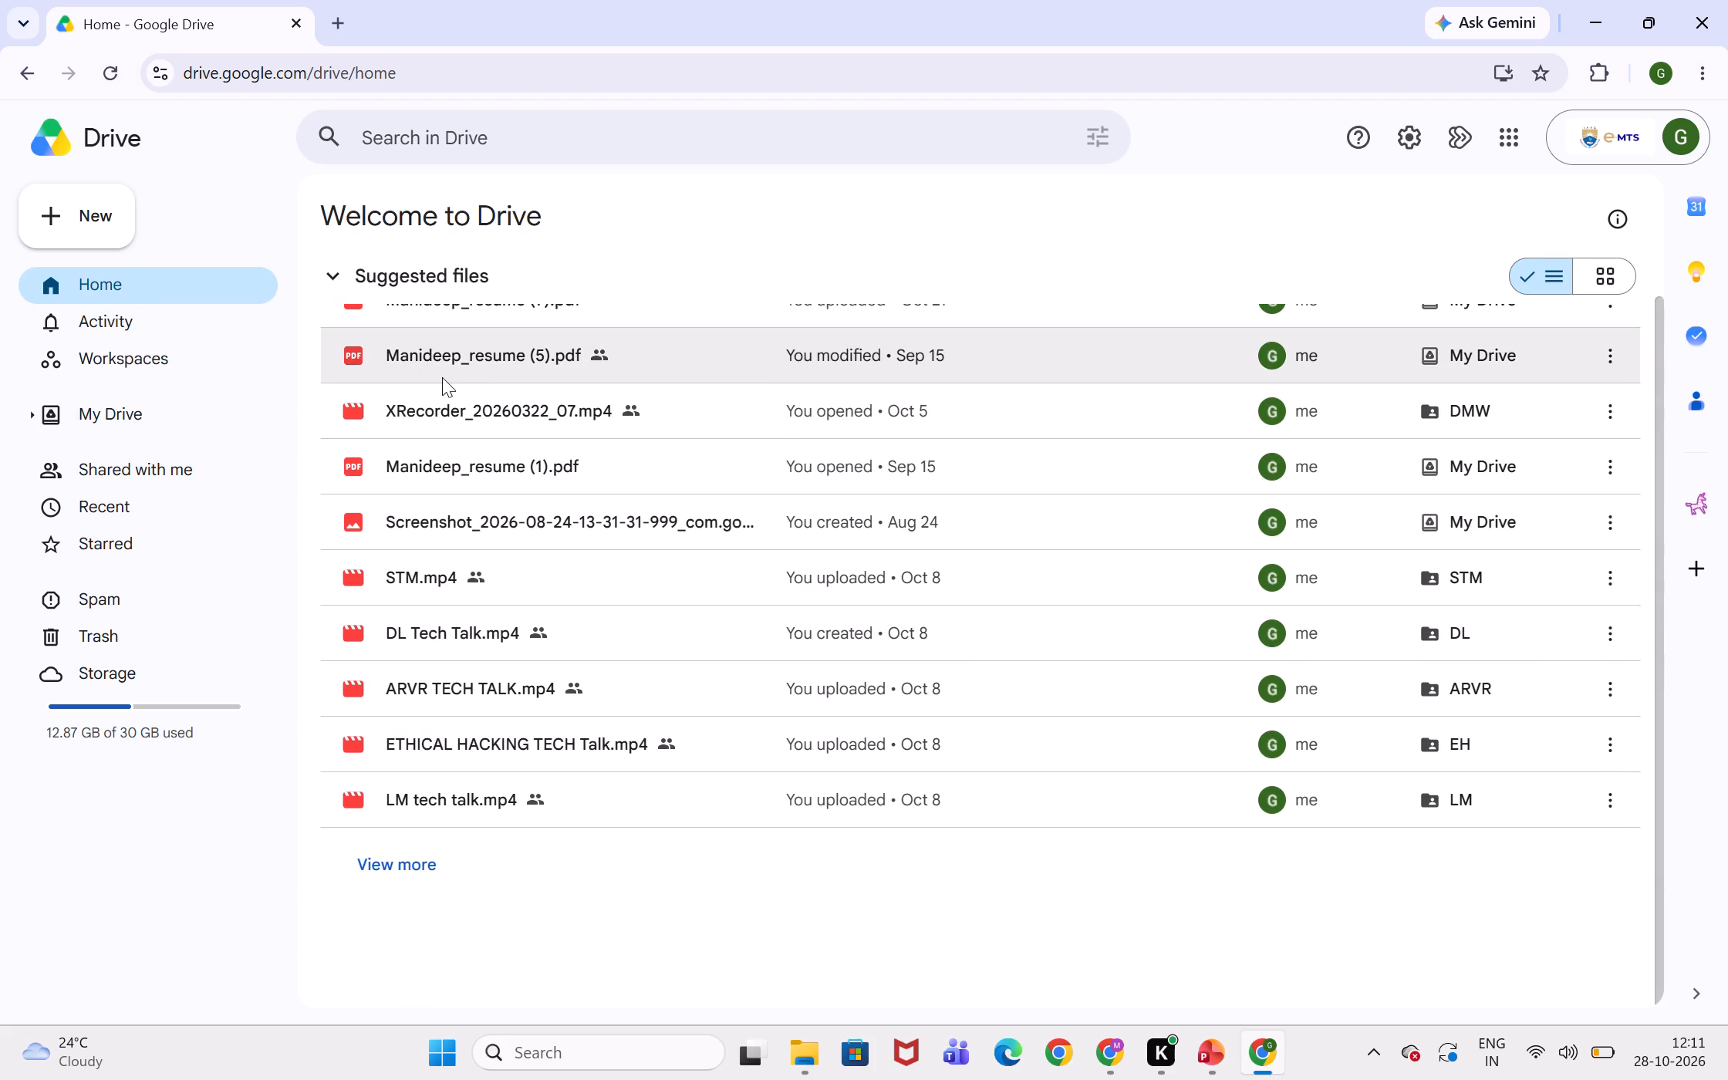
left_click(211, 319)
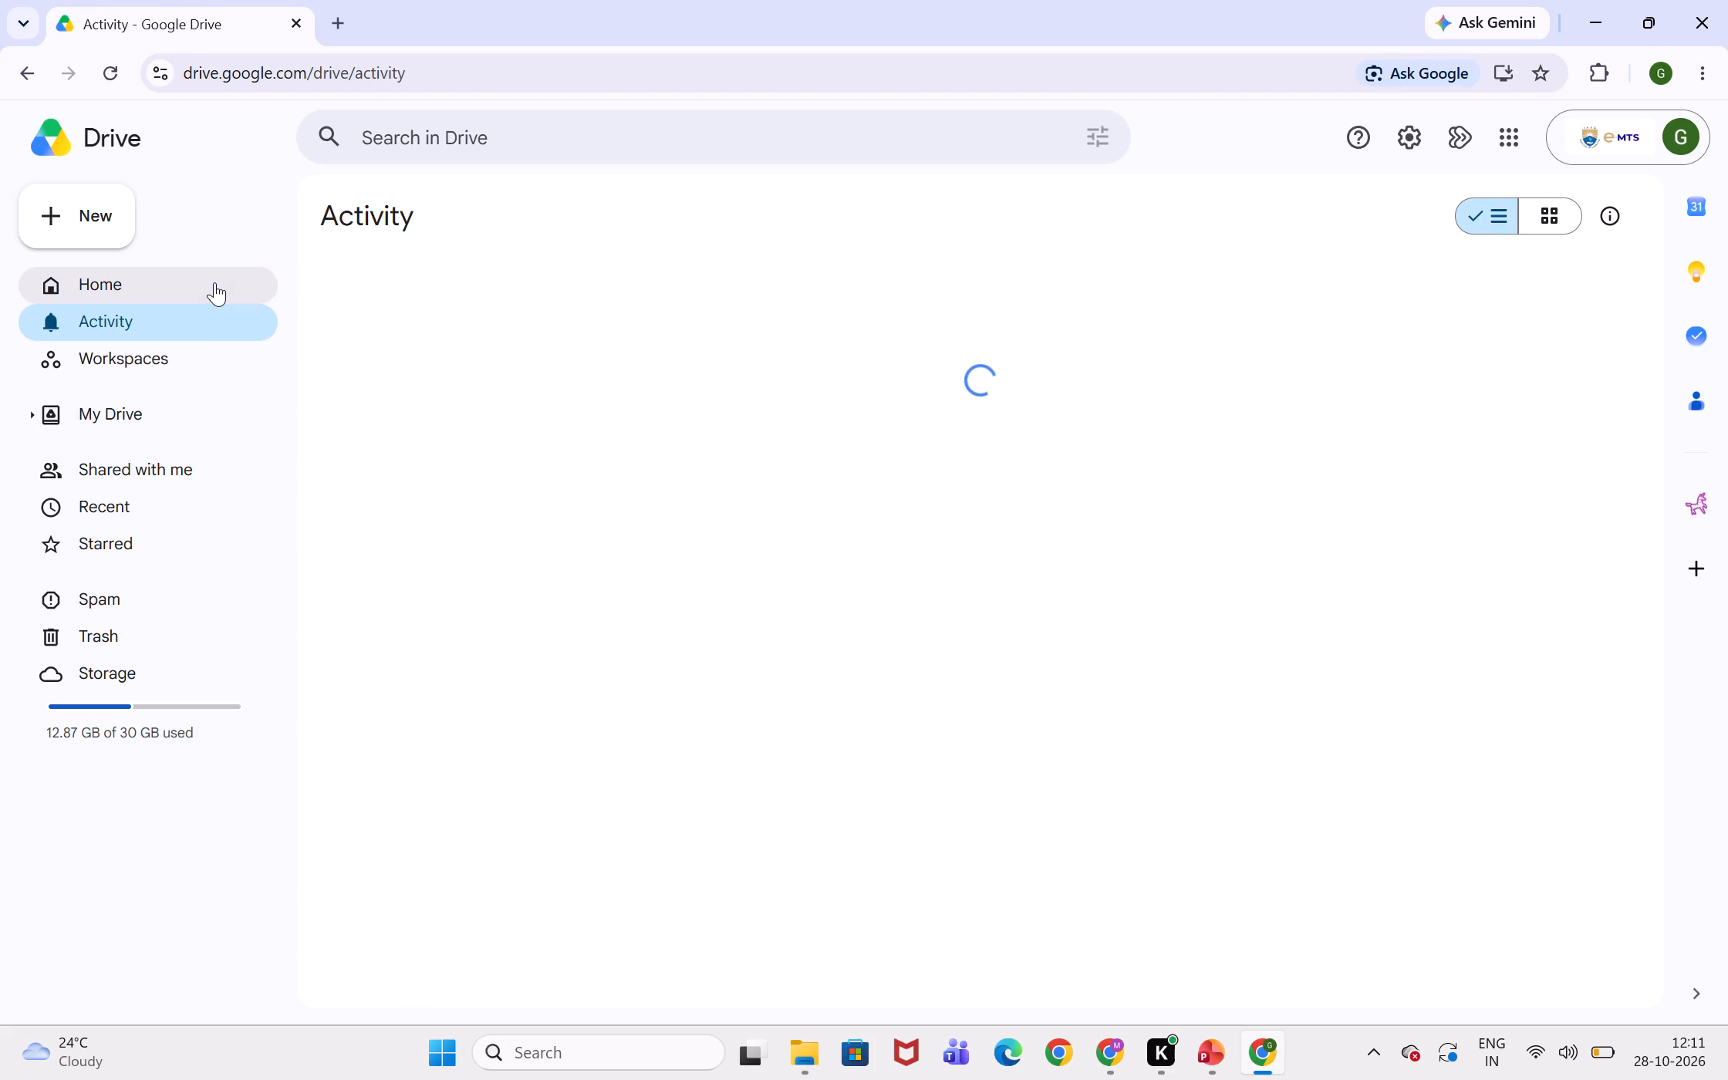
left_click(214, 282)
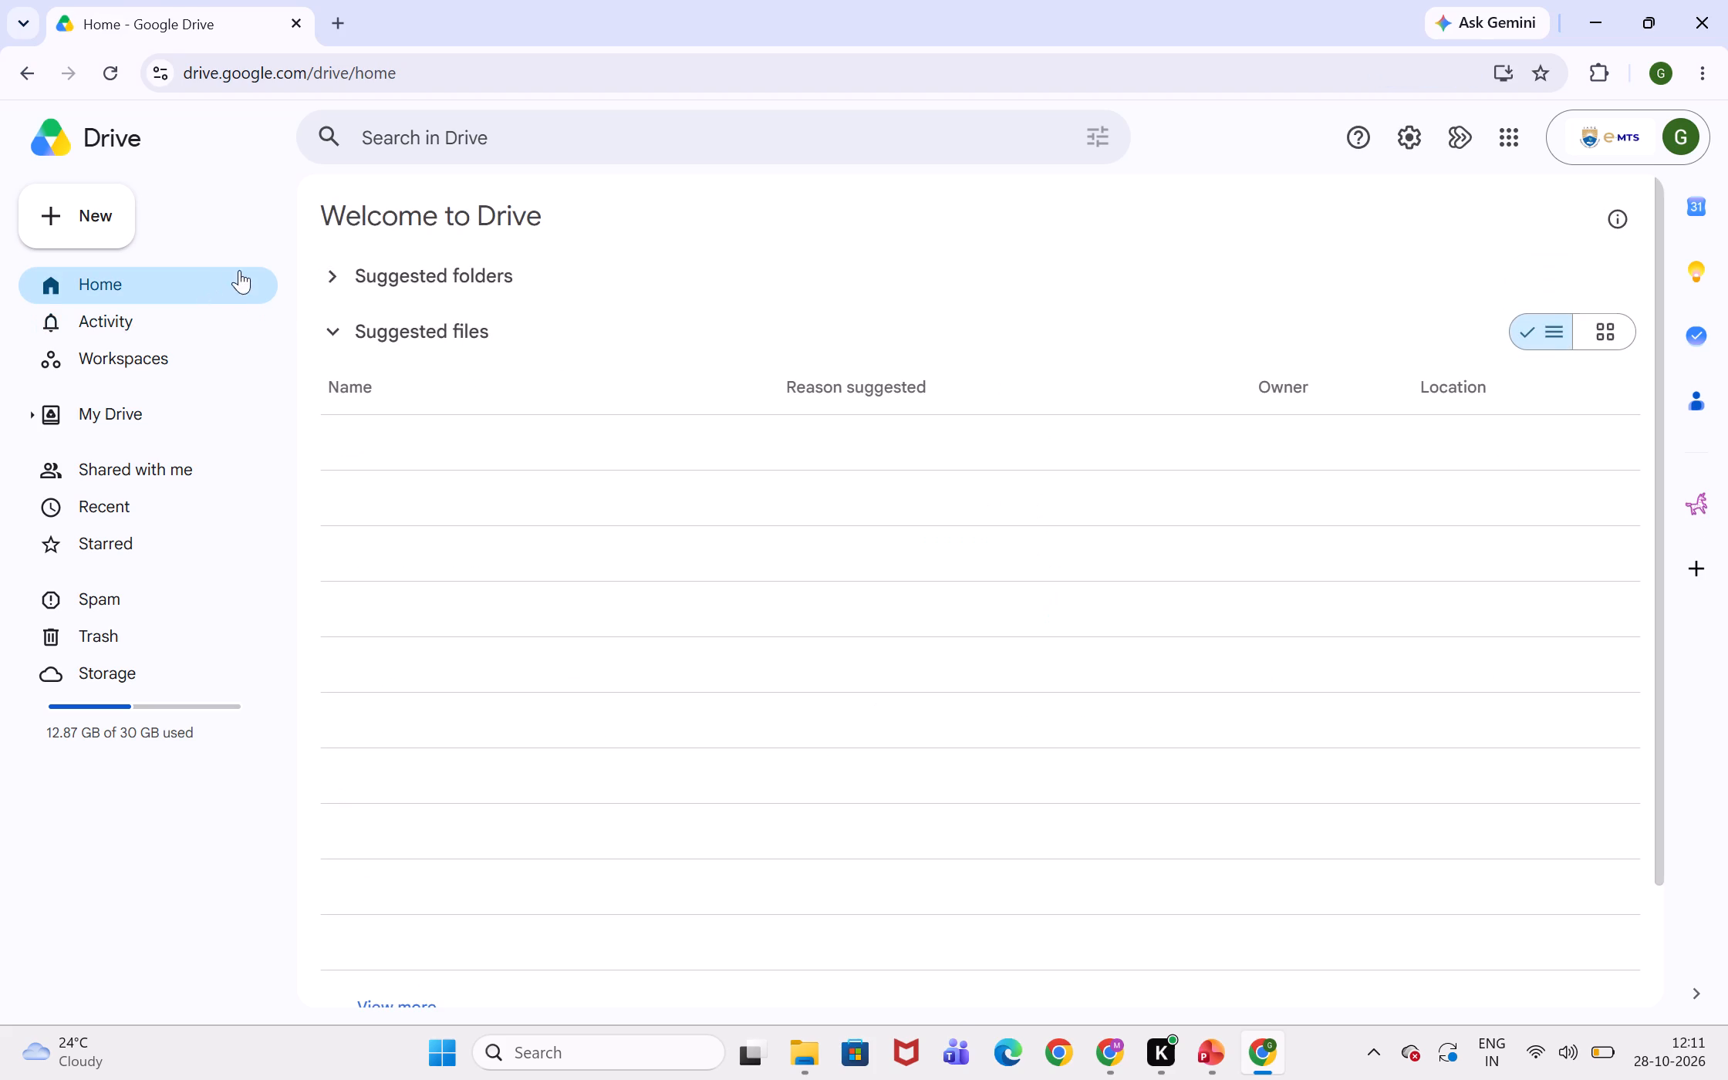
left_click(383, 266)
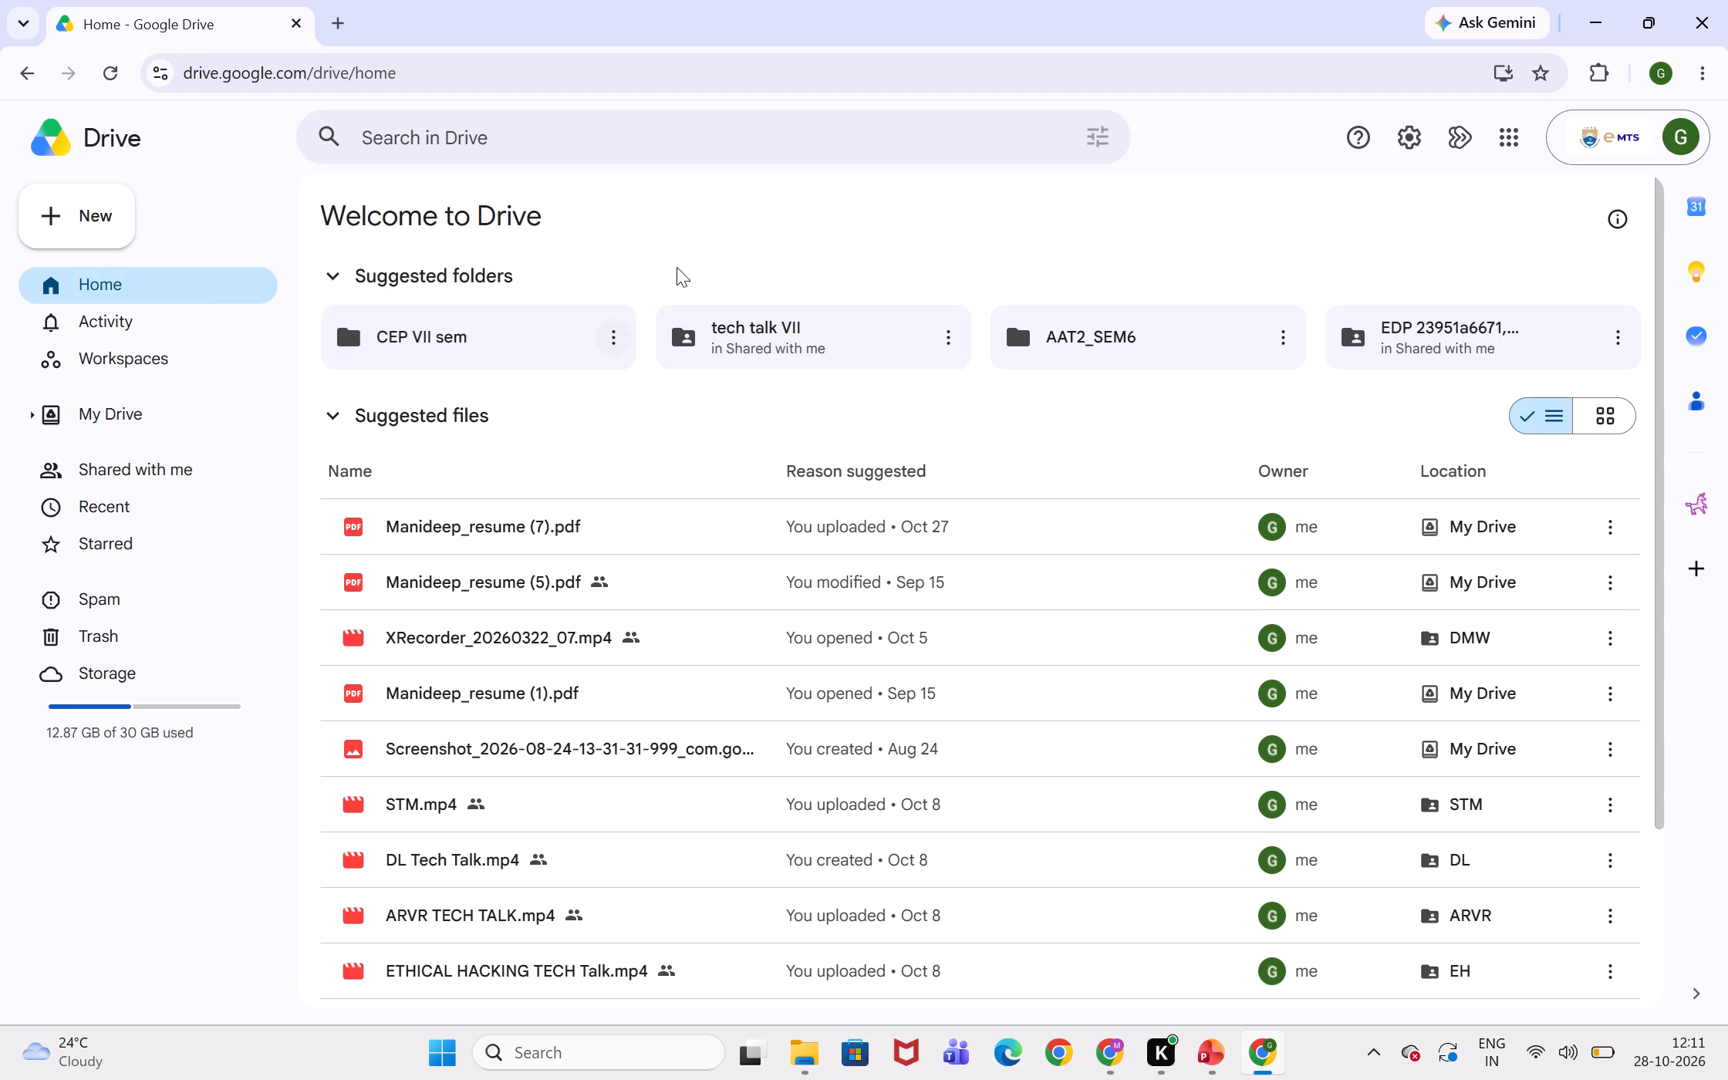
left_click(1727, 0)
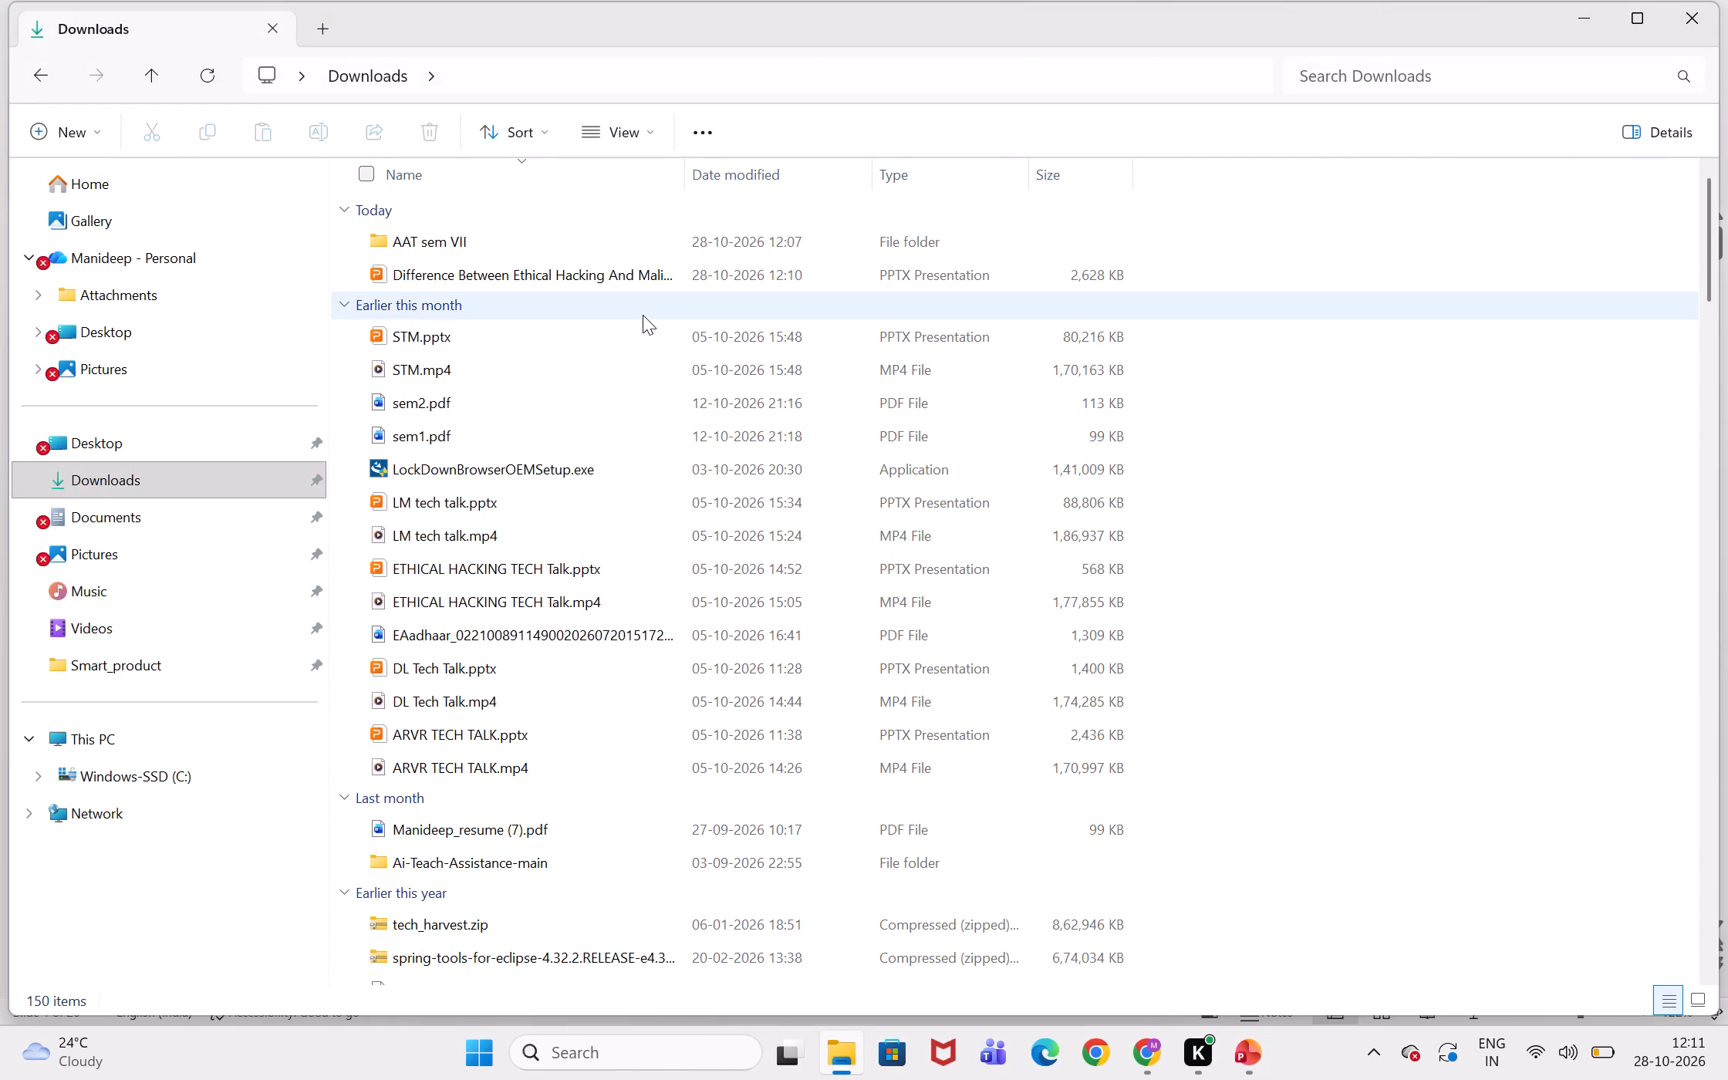
Rename the downloaded Difference Between Ethical Hacking And Malicious Hacking presentation in Downloads as EHCD.
left_click(641, 280)
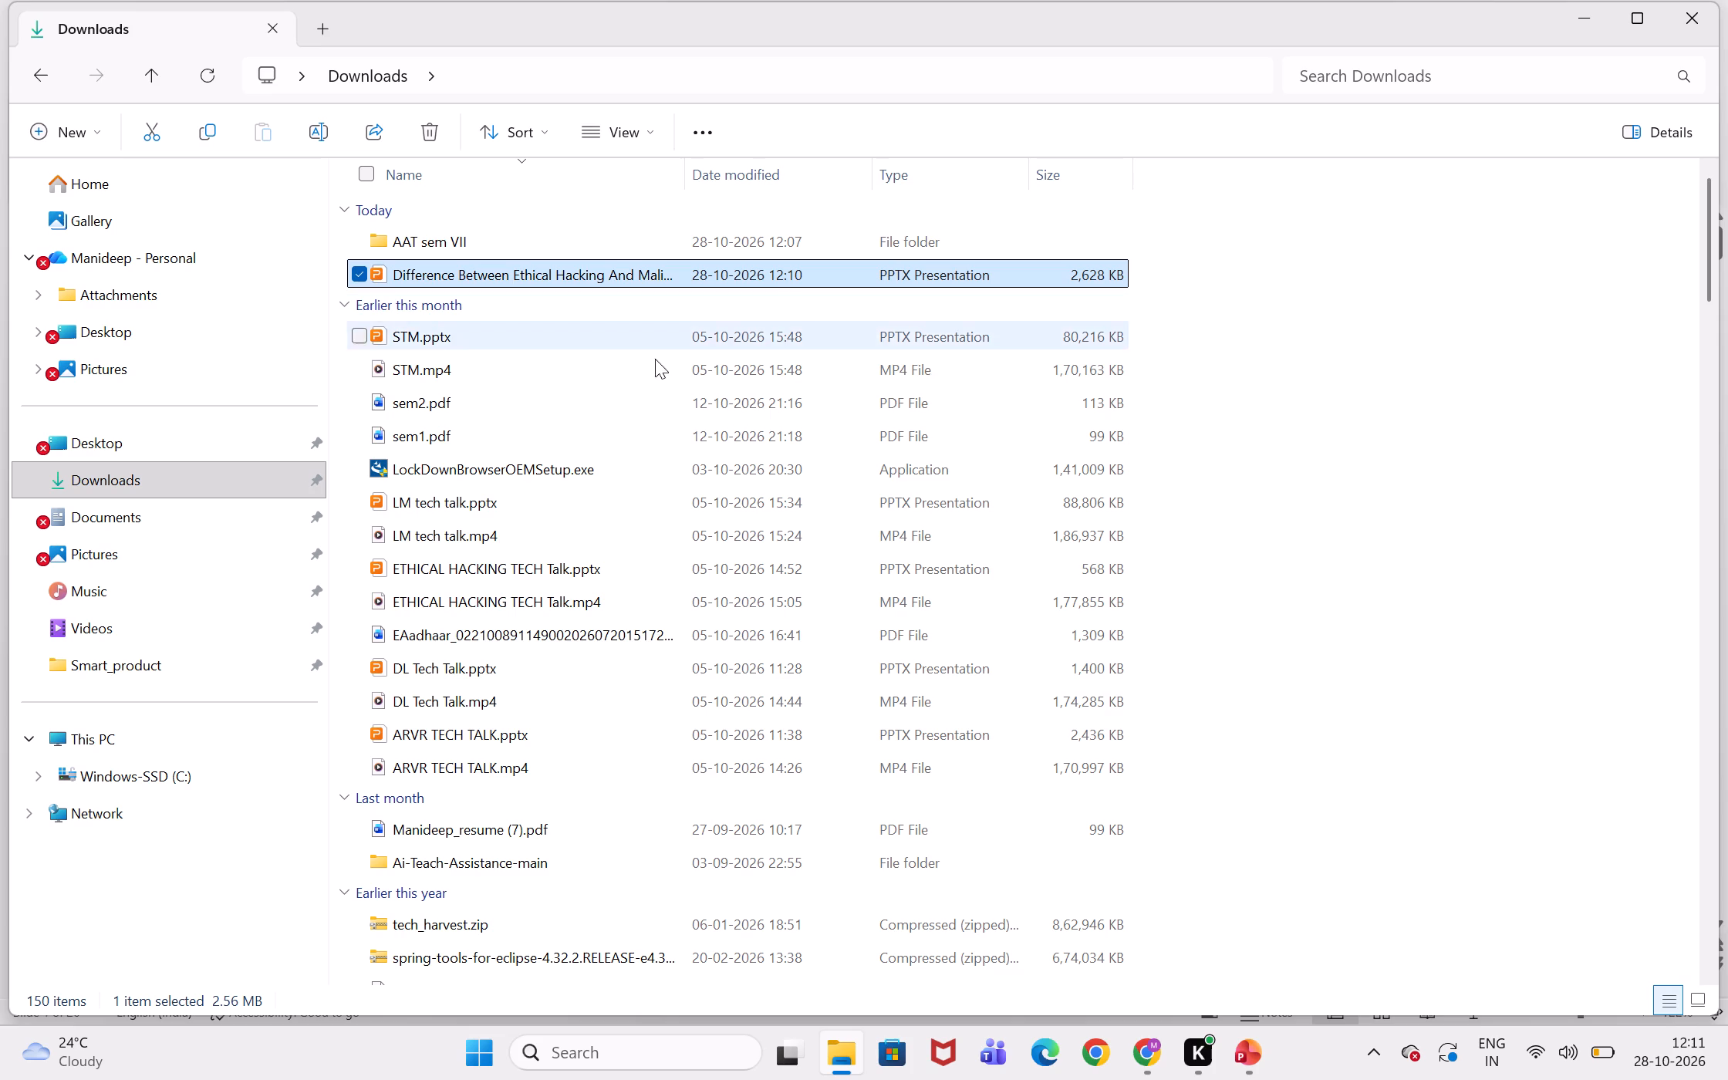
left_click(1136, 1058)
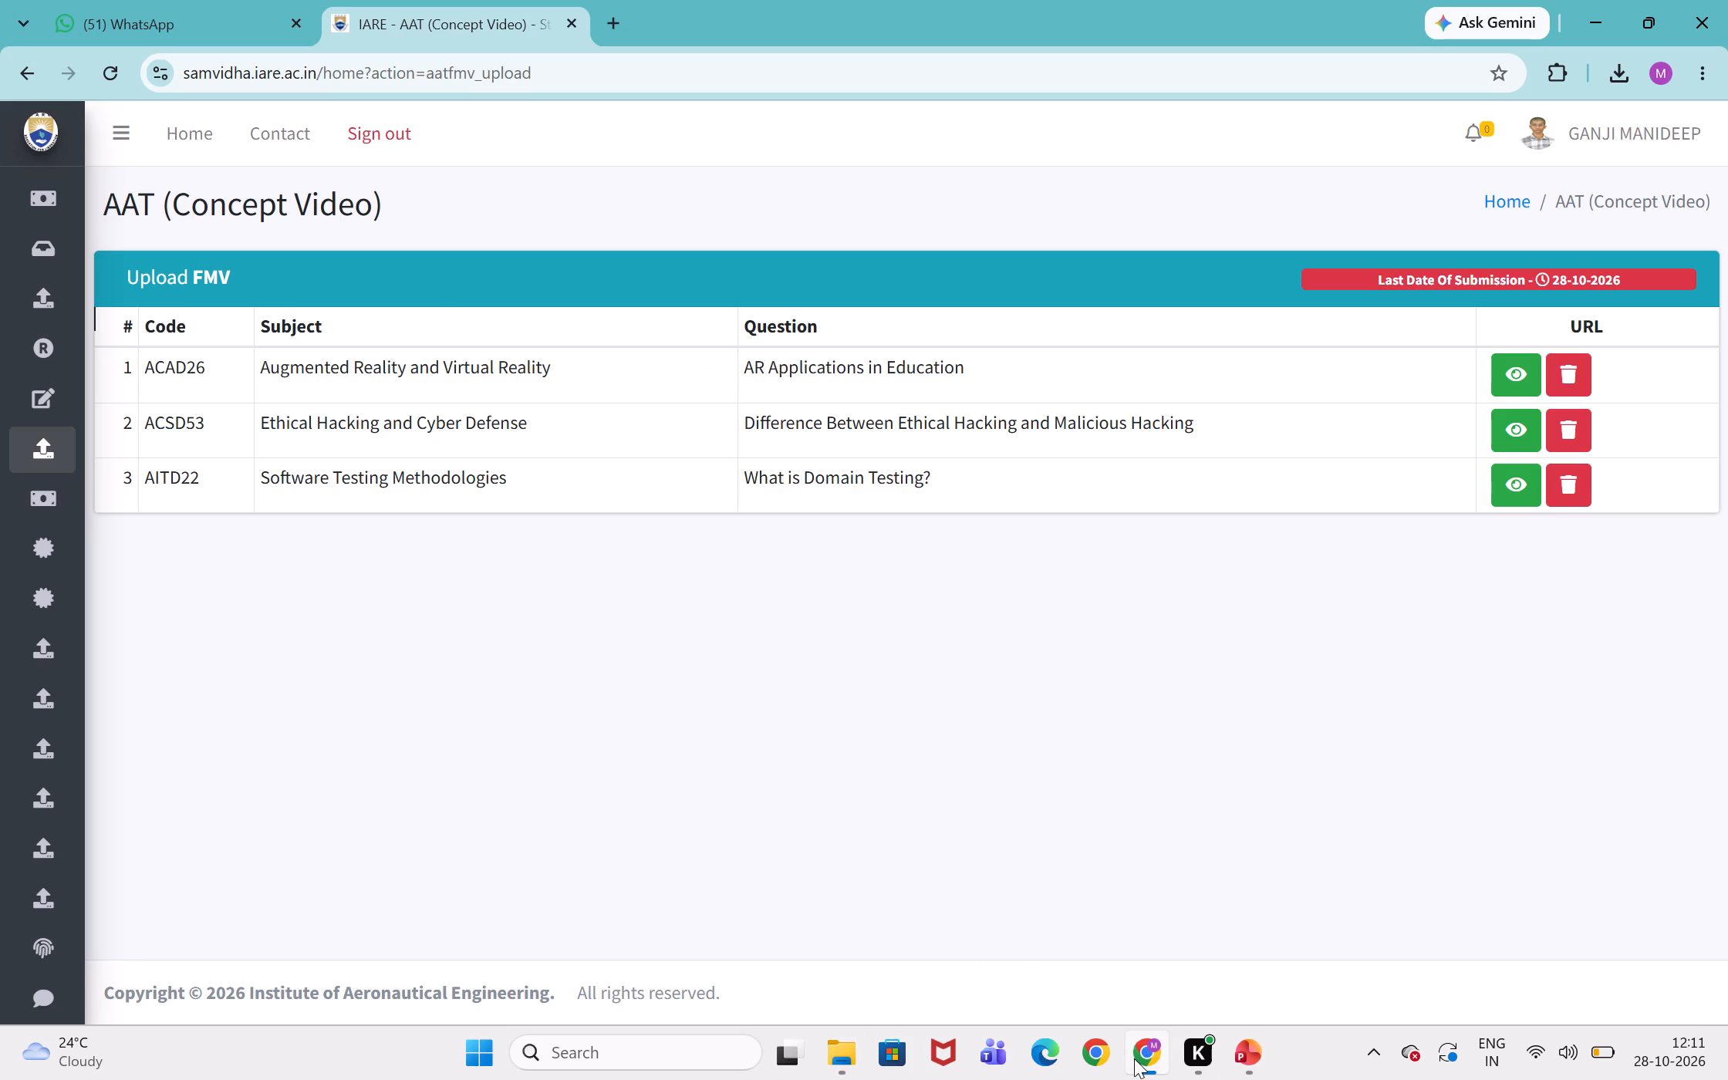
left_click(1134, 1054)
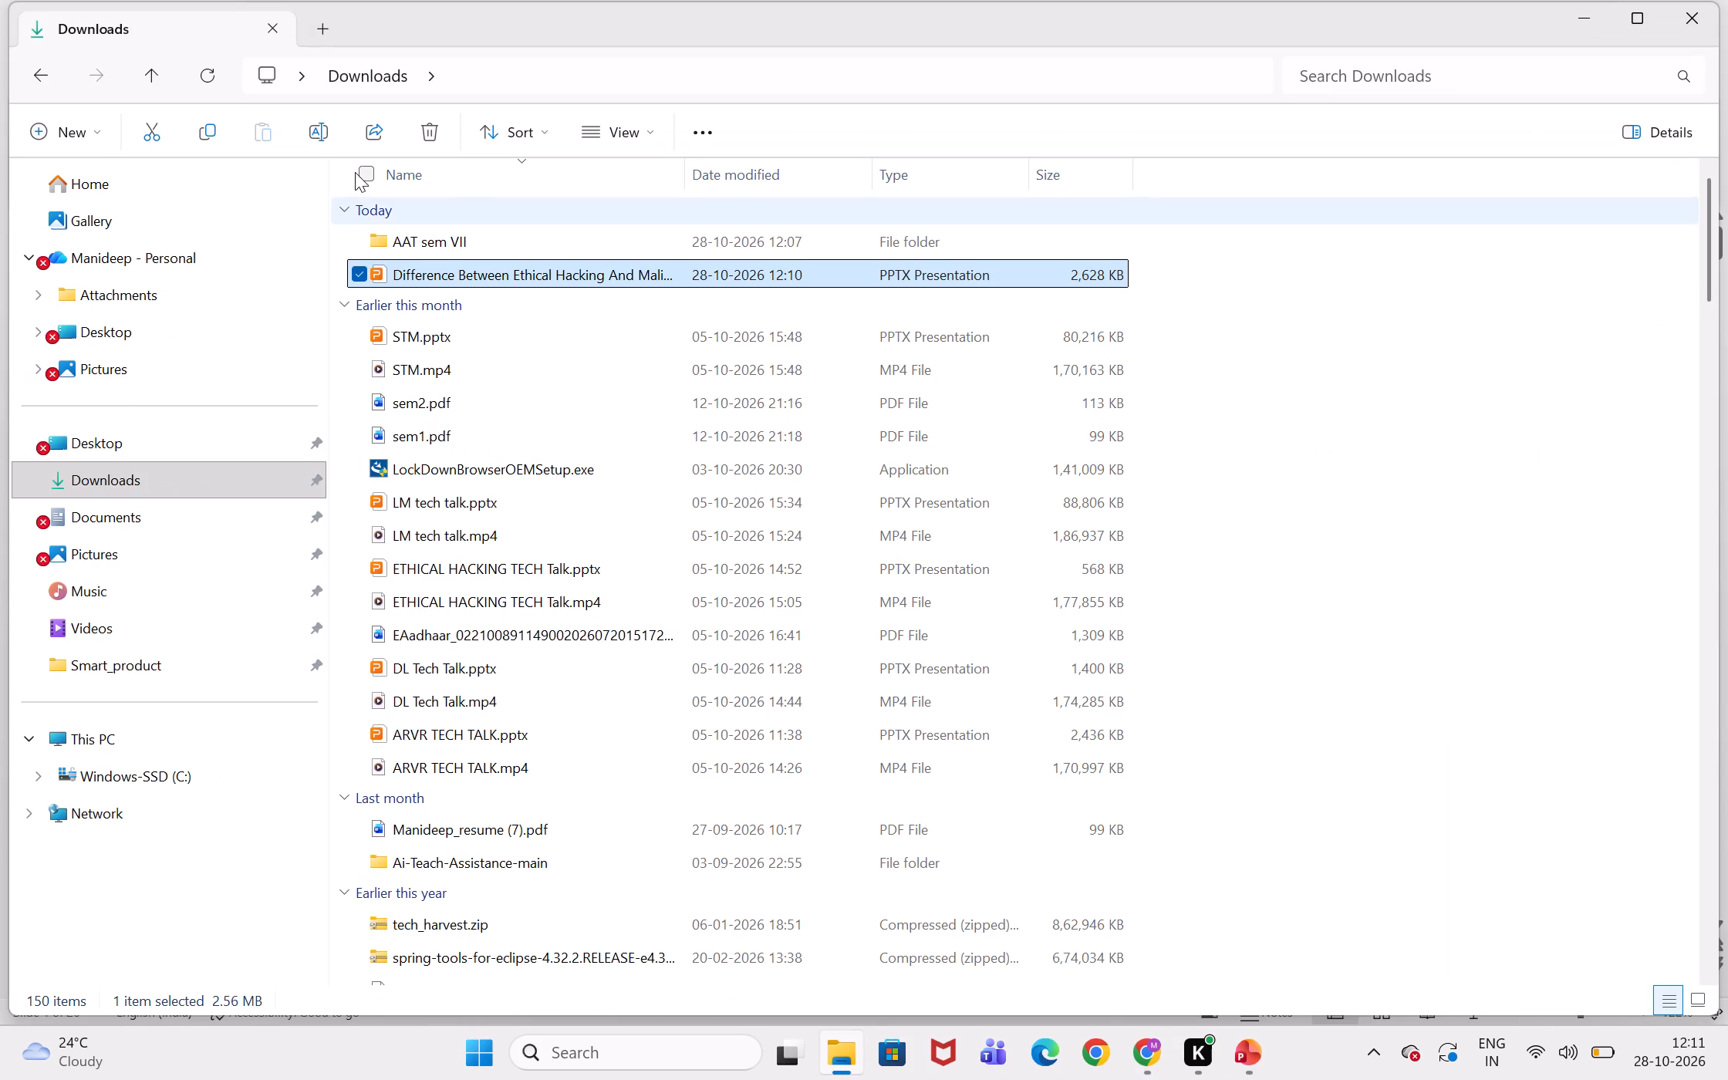
left_click(309, 120)
key("BackSpace")
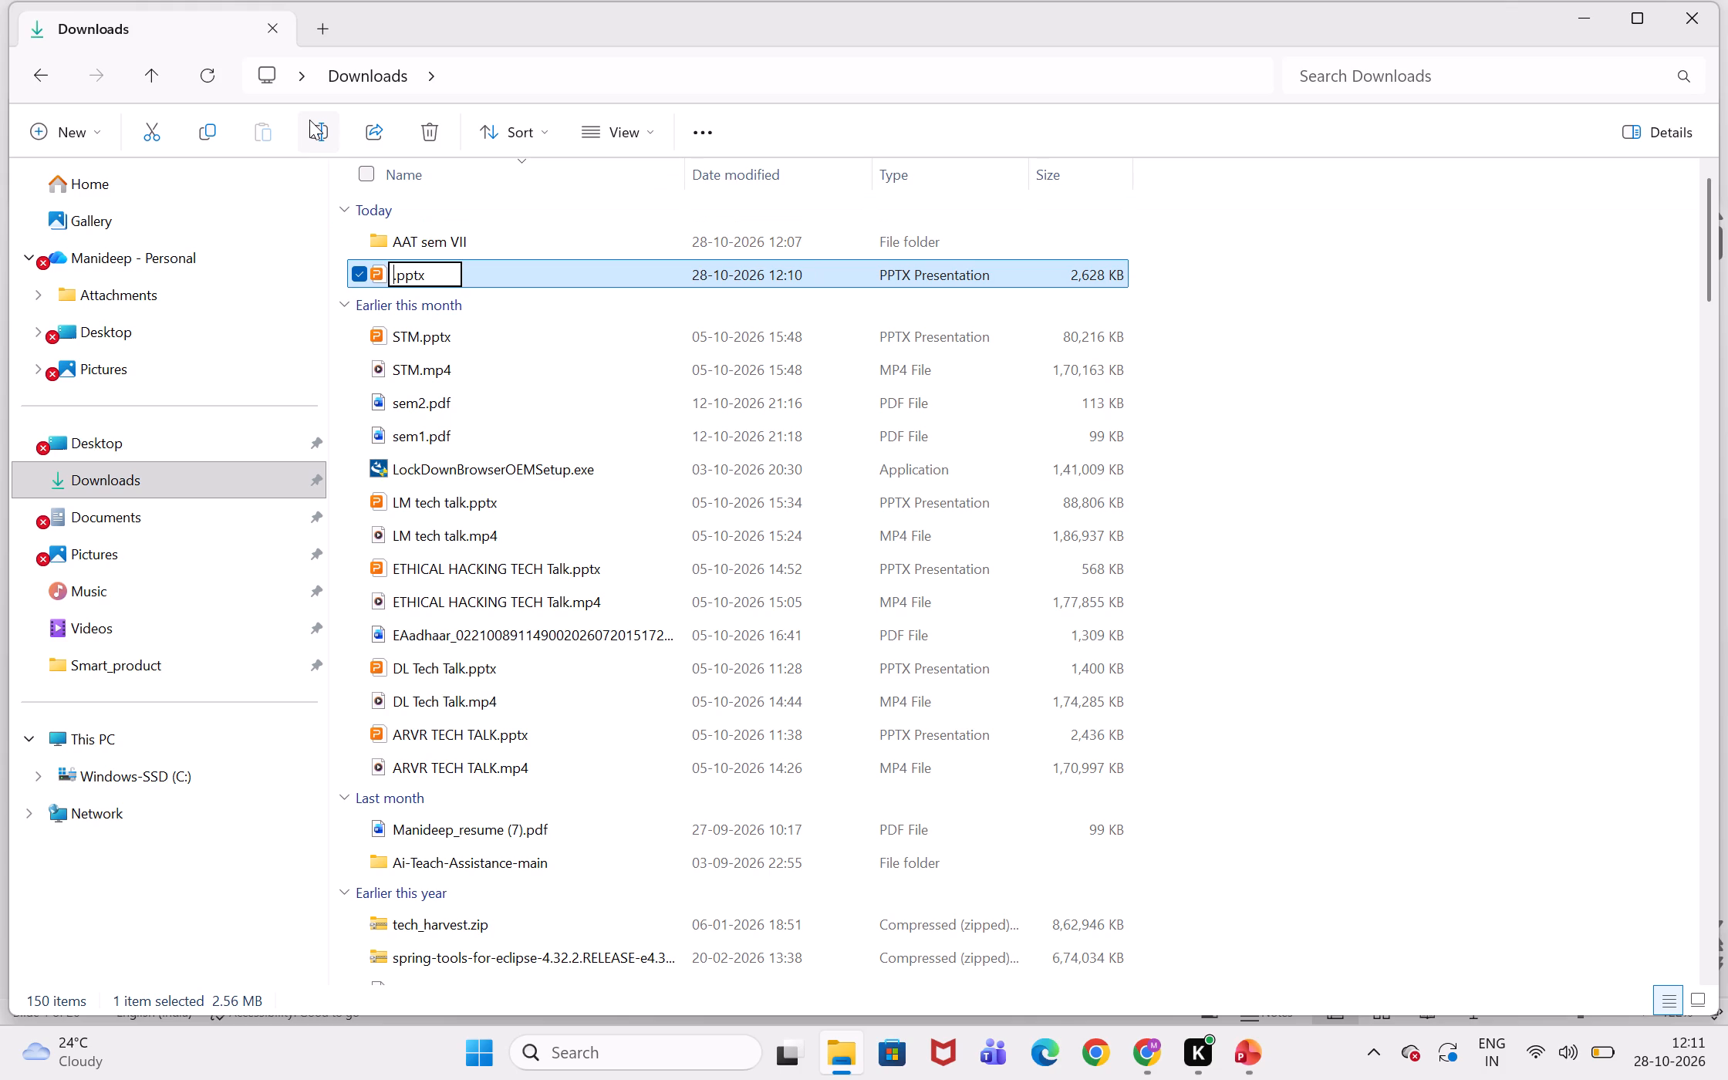
type("EHCD")
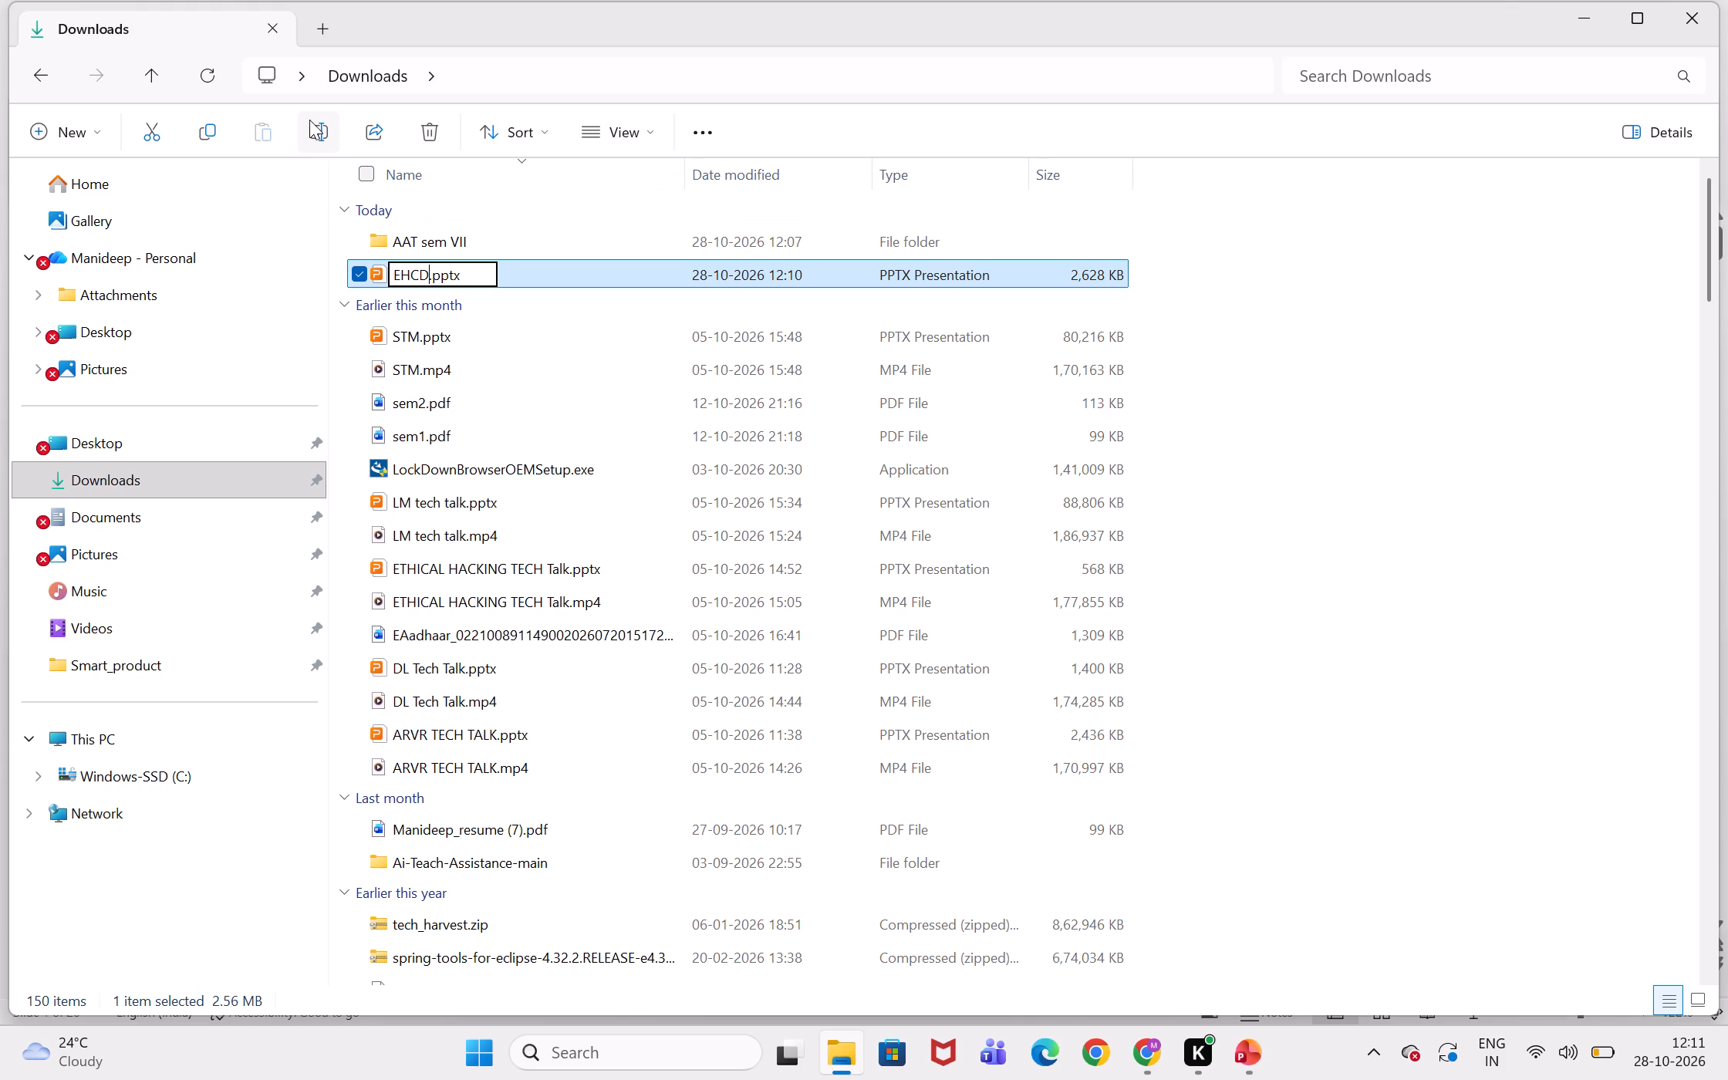
key("Return")
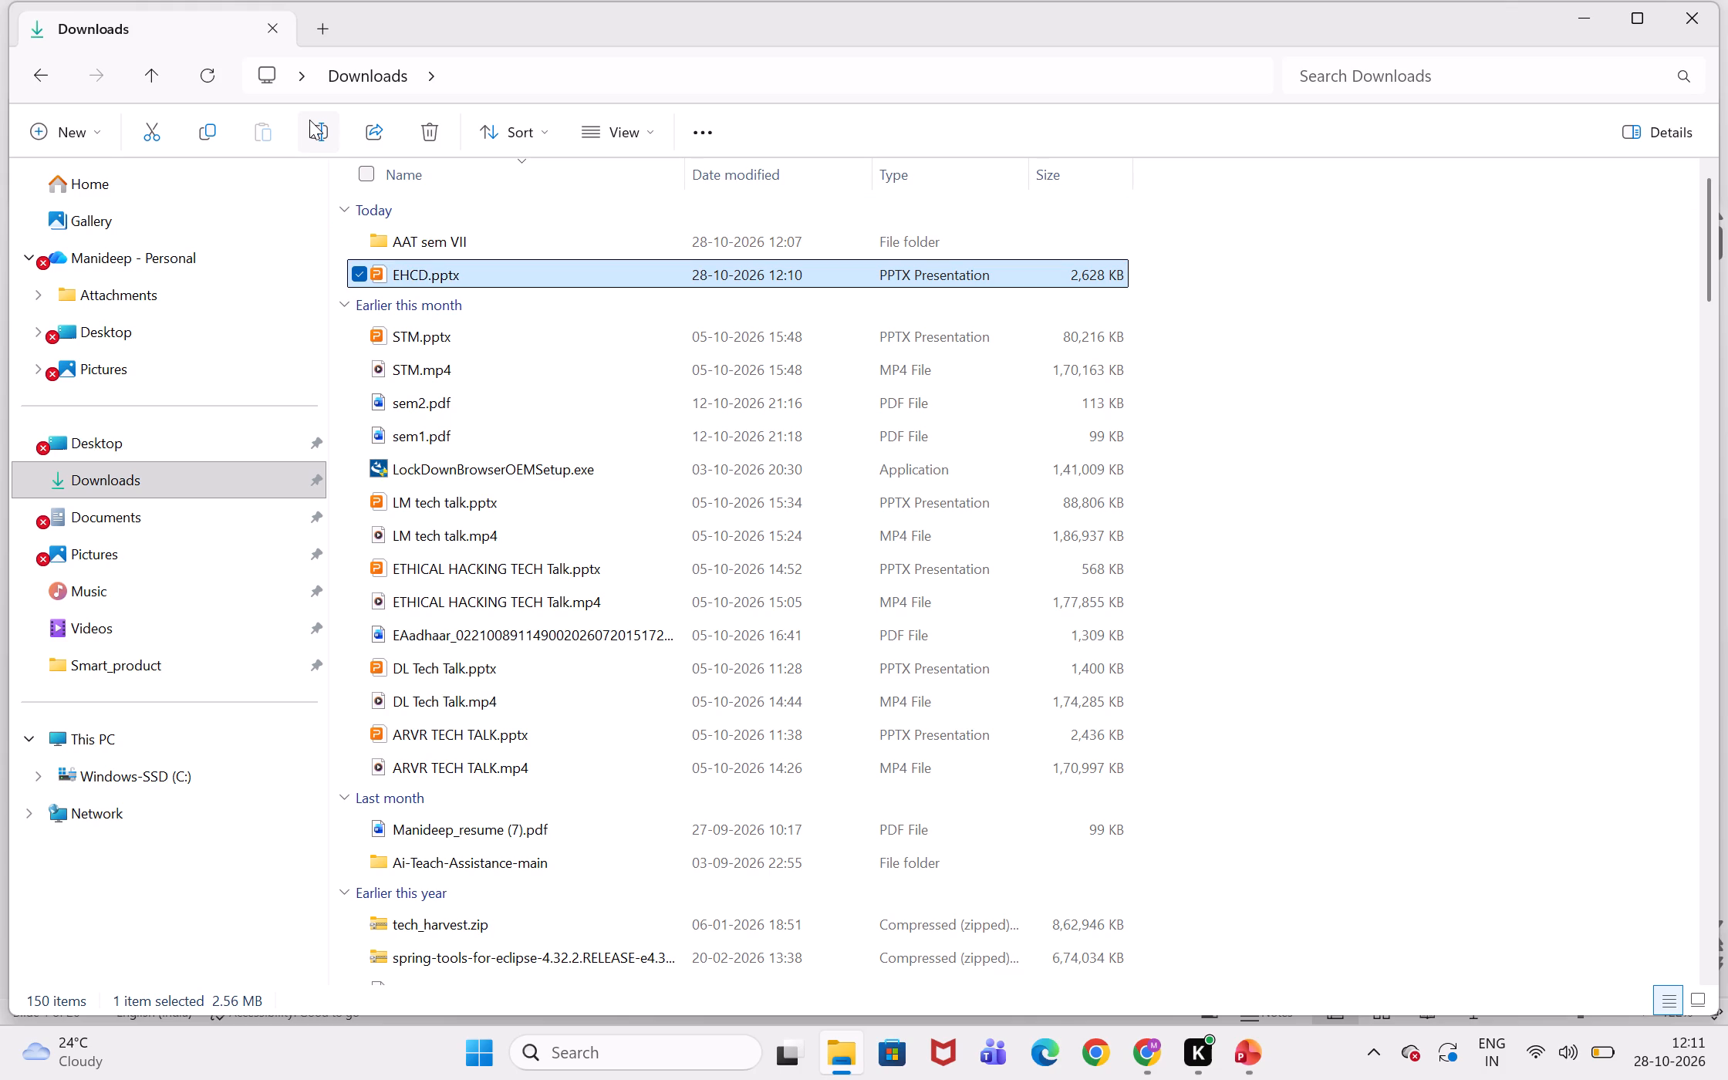
Open EHCD.pptx in PowerPoint and enable editing.
key("Return")
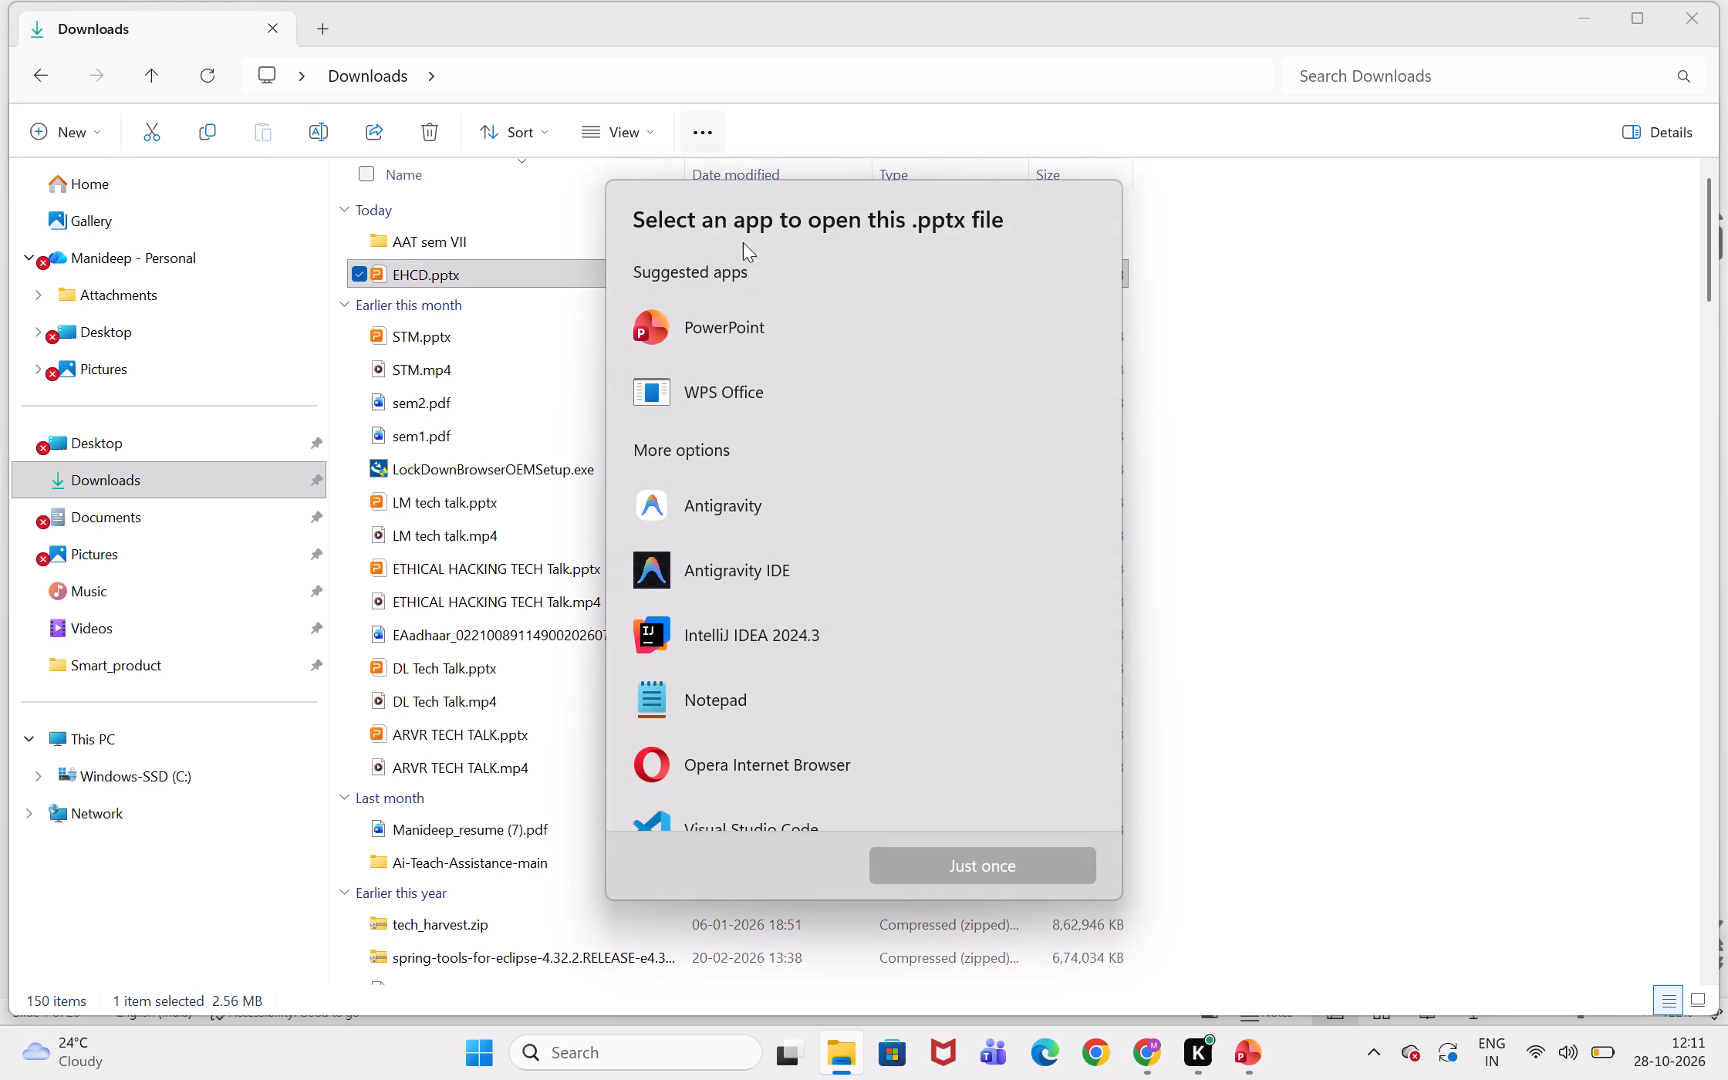
double_click(732, 353)
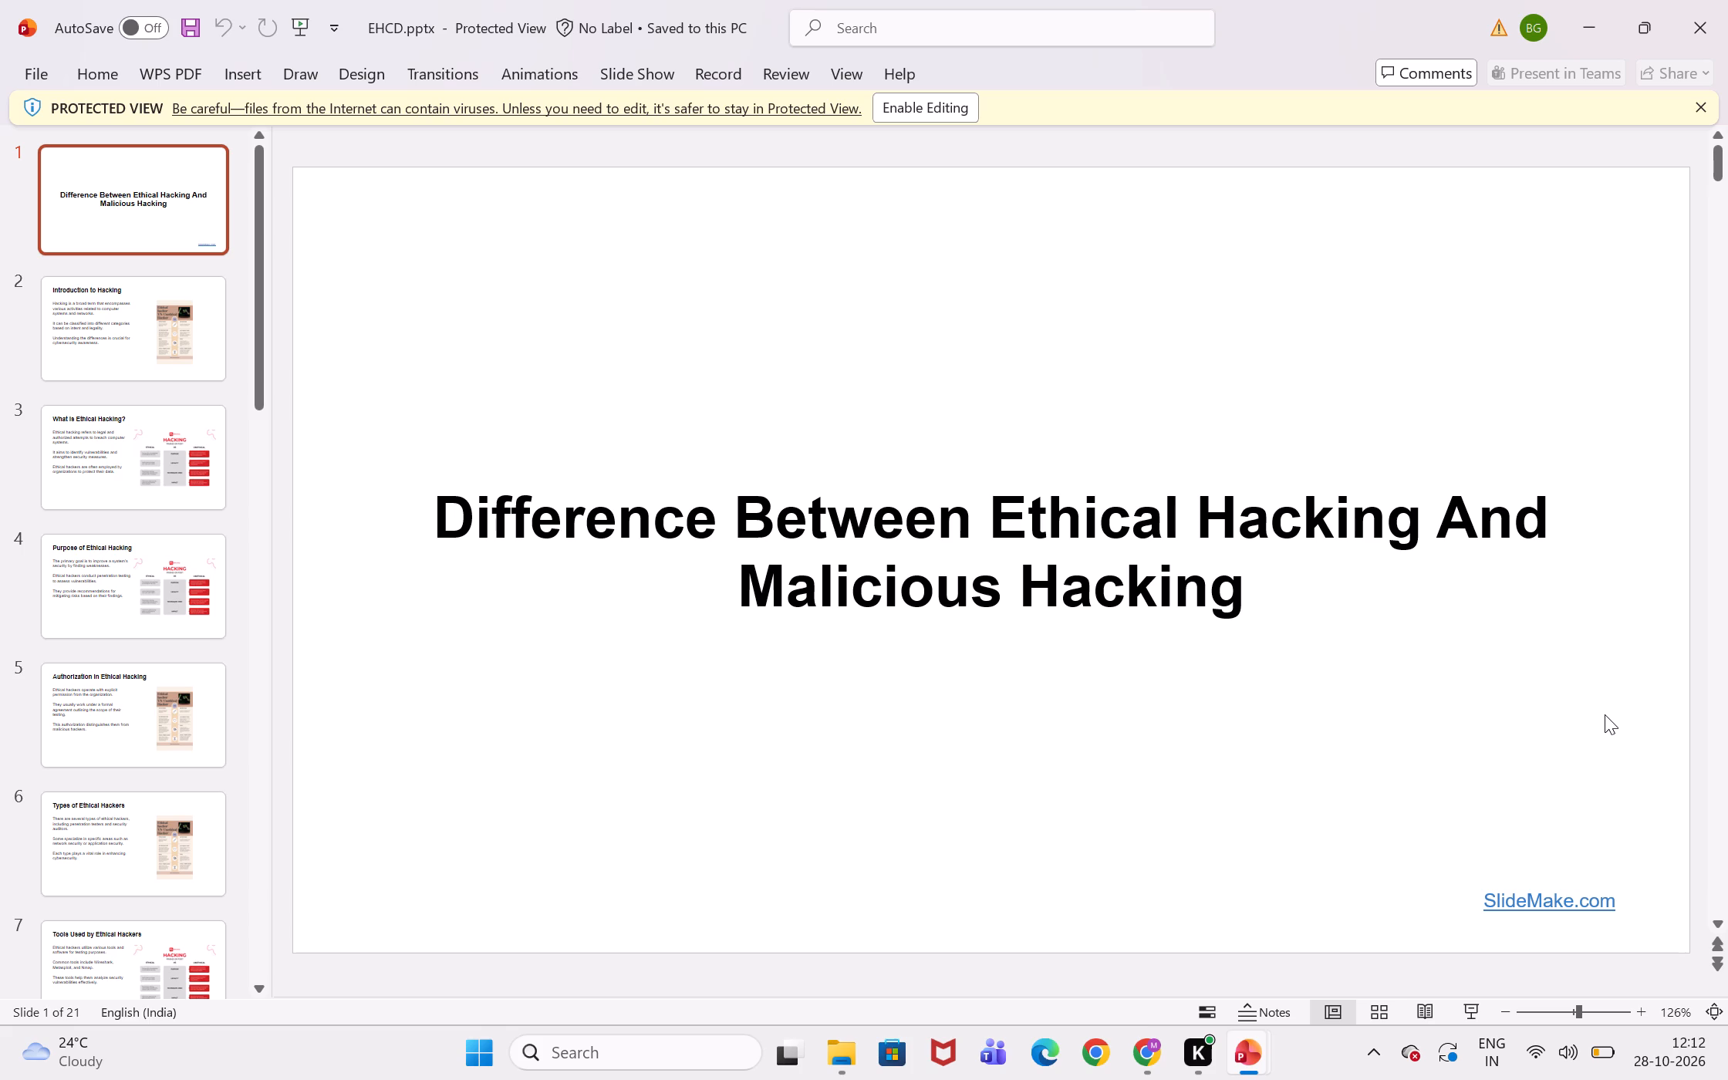
left_click(887, 103)
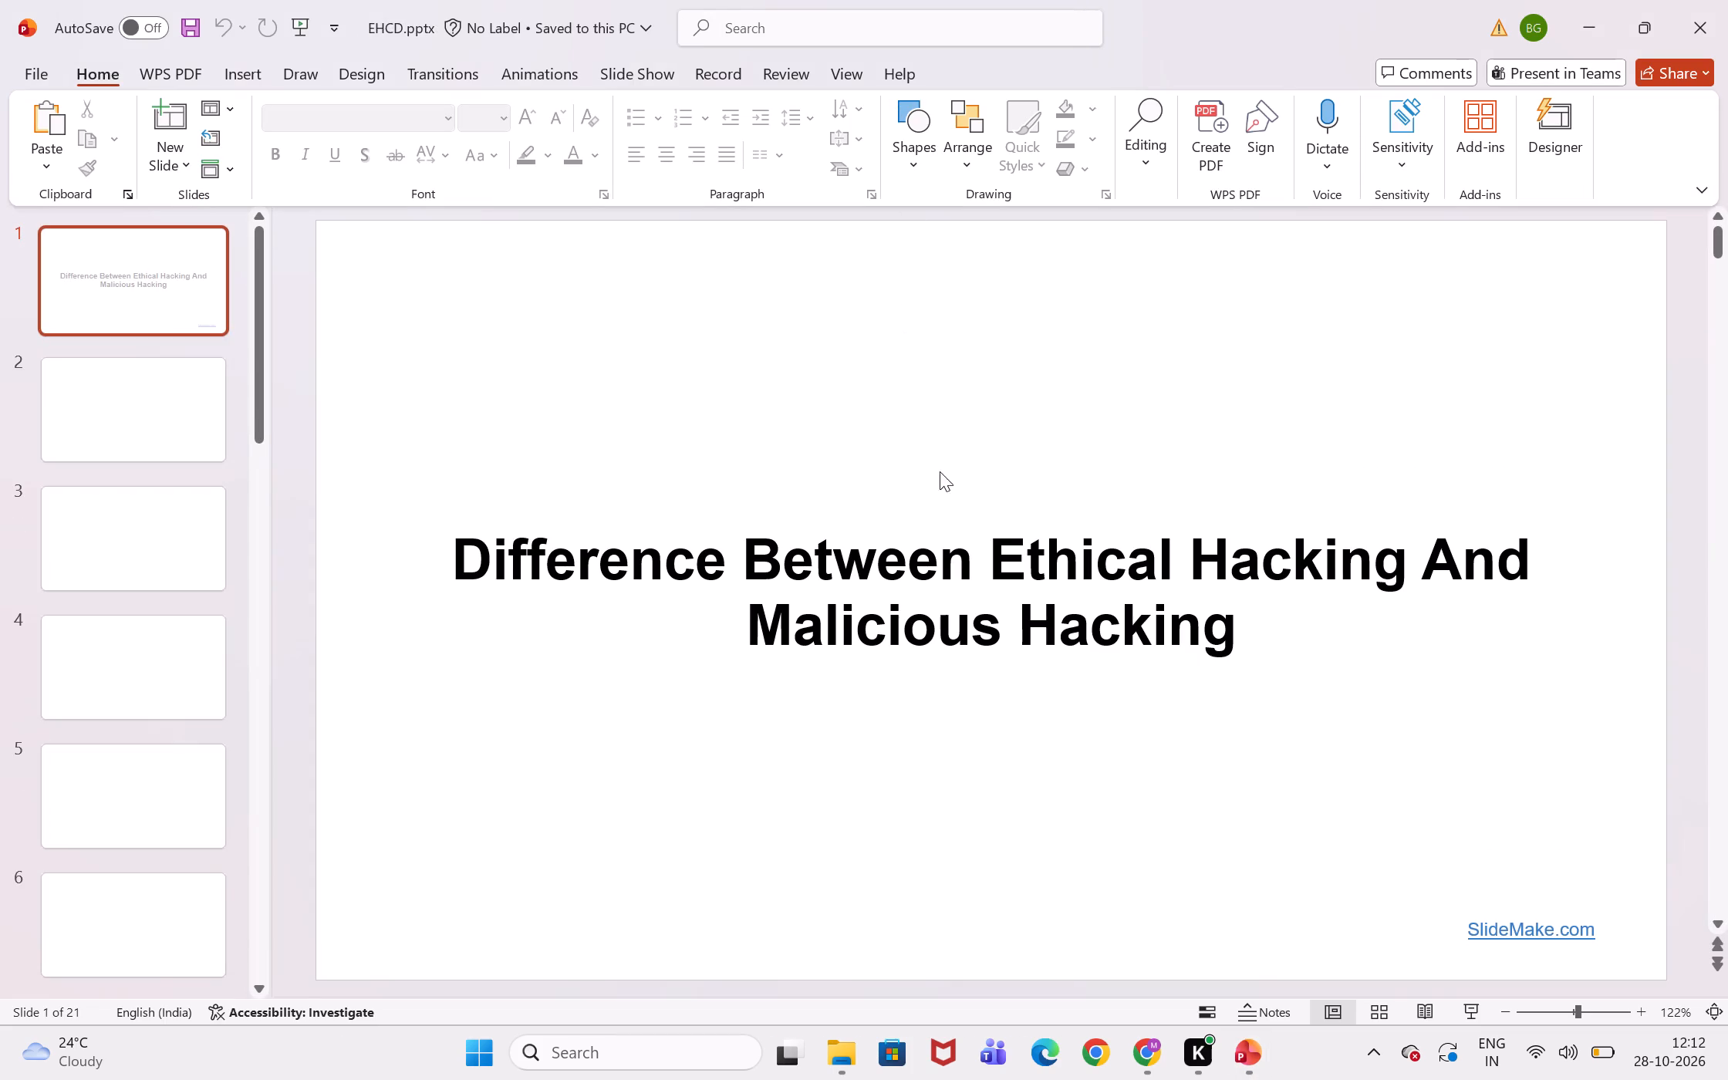
Delete the SlideMake.com link text from the title slide.
left_click(1530, 936)
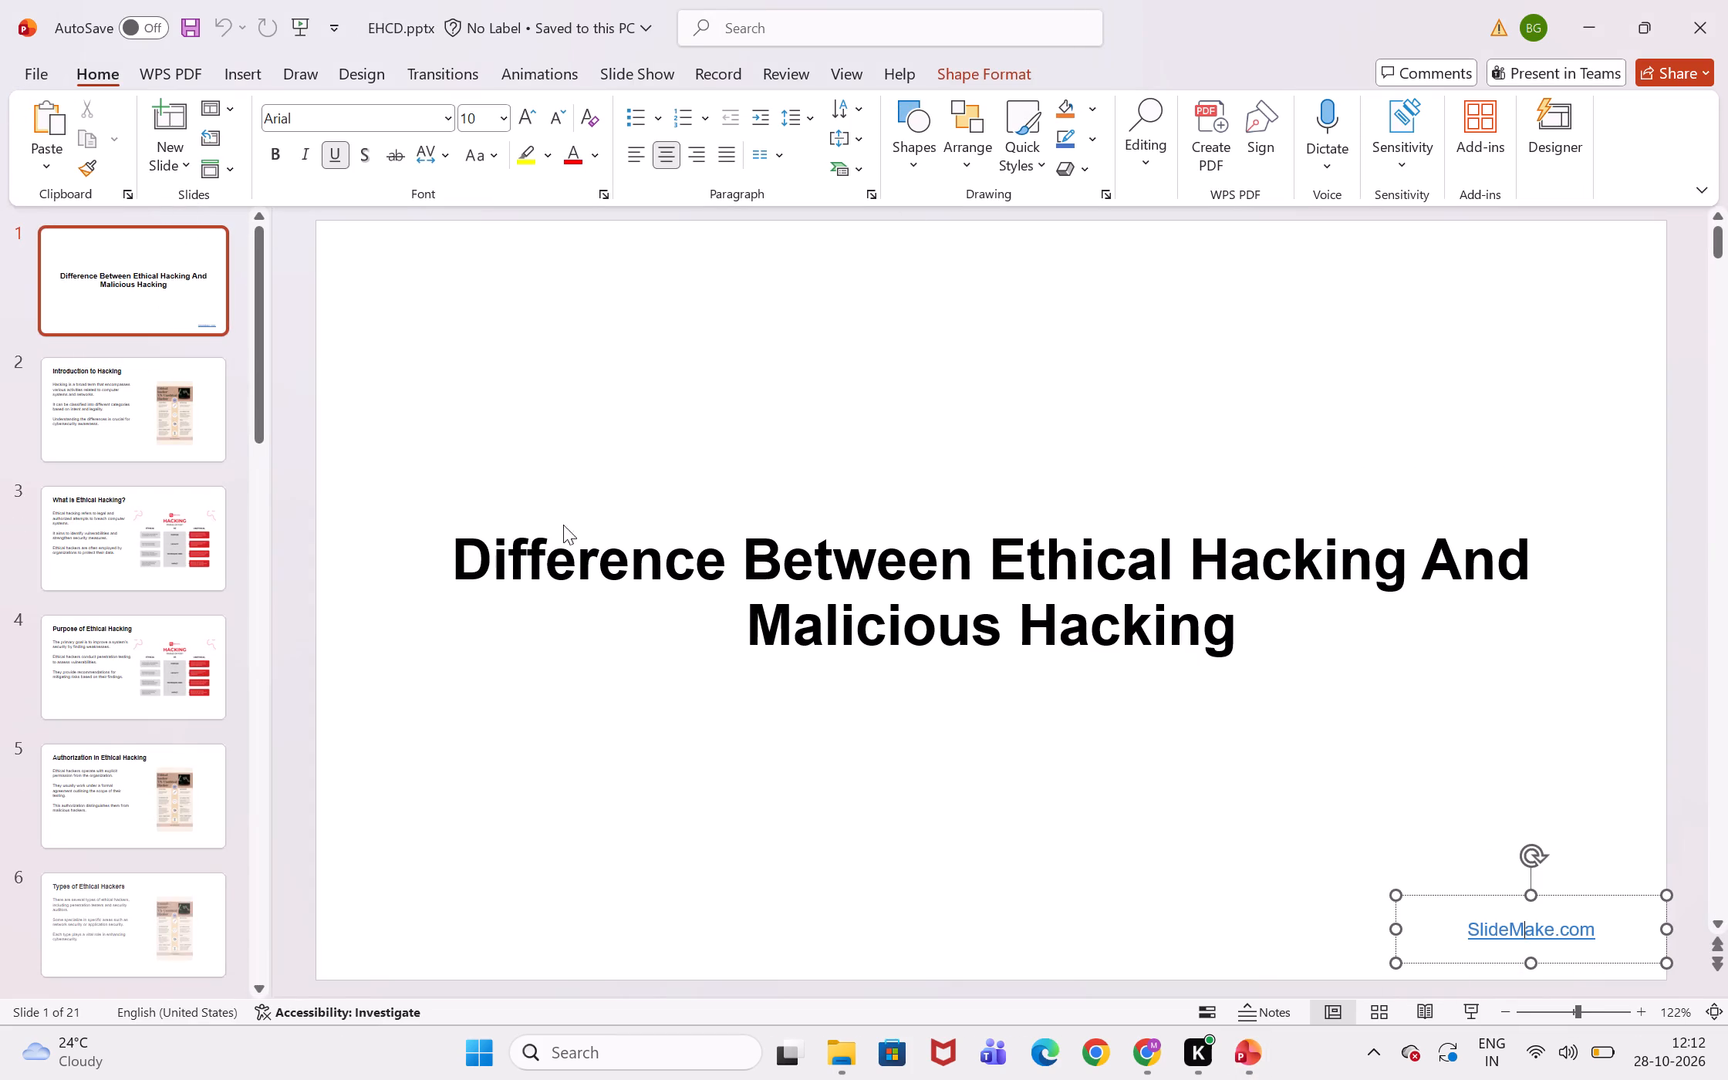
key("BackSpace")
key("BackSpace")
key("BackSpace")
key("BackSpace")
key("BackSpace")
key("BackSpace")
key("BackSpace")
key("BackSpace")
key("BackSpace")
key("BackSpace")
key("BackSpace")
key("BackSpace")
key("BackSpace")
key("BackSpace")
key("BackSpace")
key("BackSpace")
key("BackSpace")
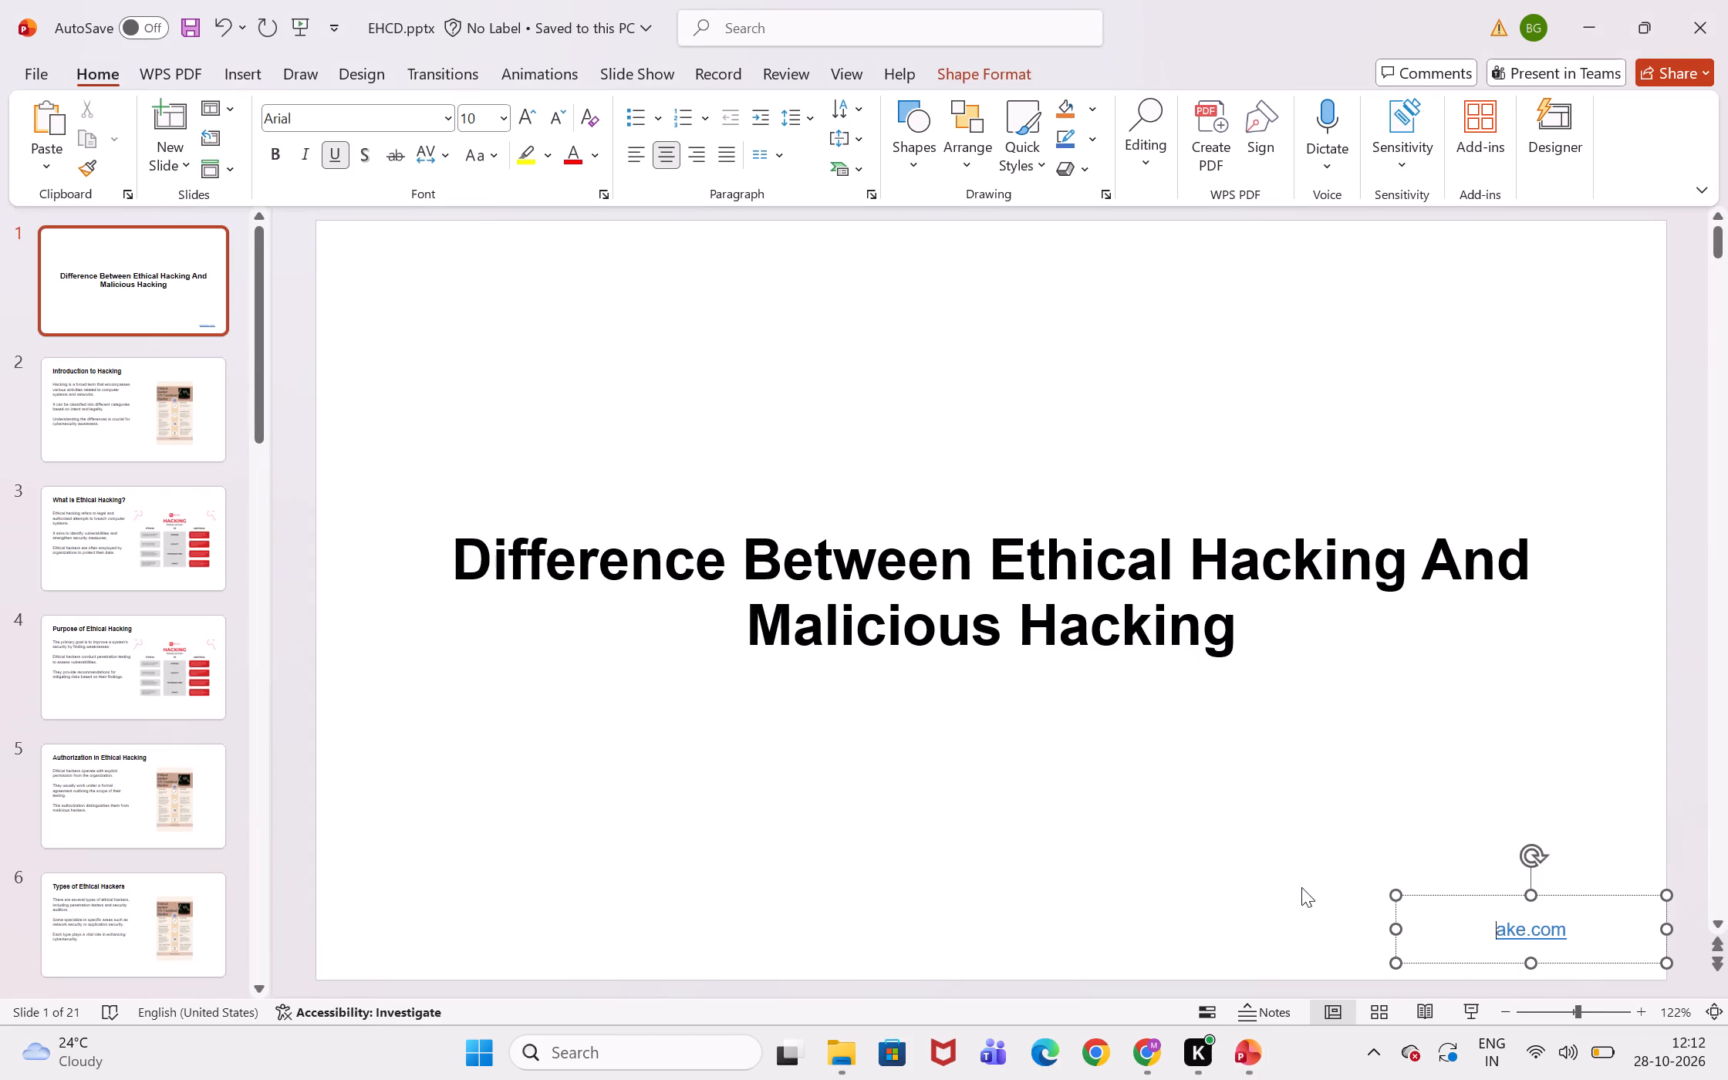
key("Delete")
key("Delete")
key("Delete")
key("Delete")
key("Delete")
key("Delete")
key("Delete")
key("Delete")
key("Delete")
key("Delete")
key("Delete")
key("Delete")
key("Delete")
key("Delete")
key("Delete")
key("Delete")
key("Delete")
key("Delete")
Apply the theme of ARVR.pptx, found in Downloads under AAT sem VII, AAT2, to the whole presentation.
left_click(339, 65)
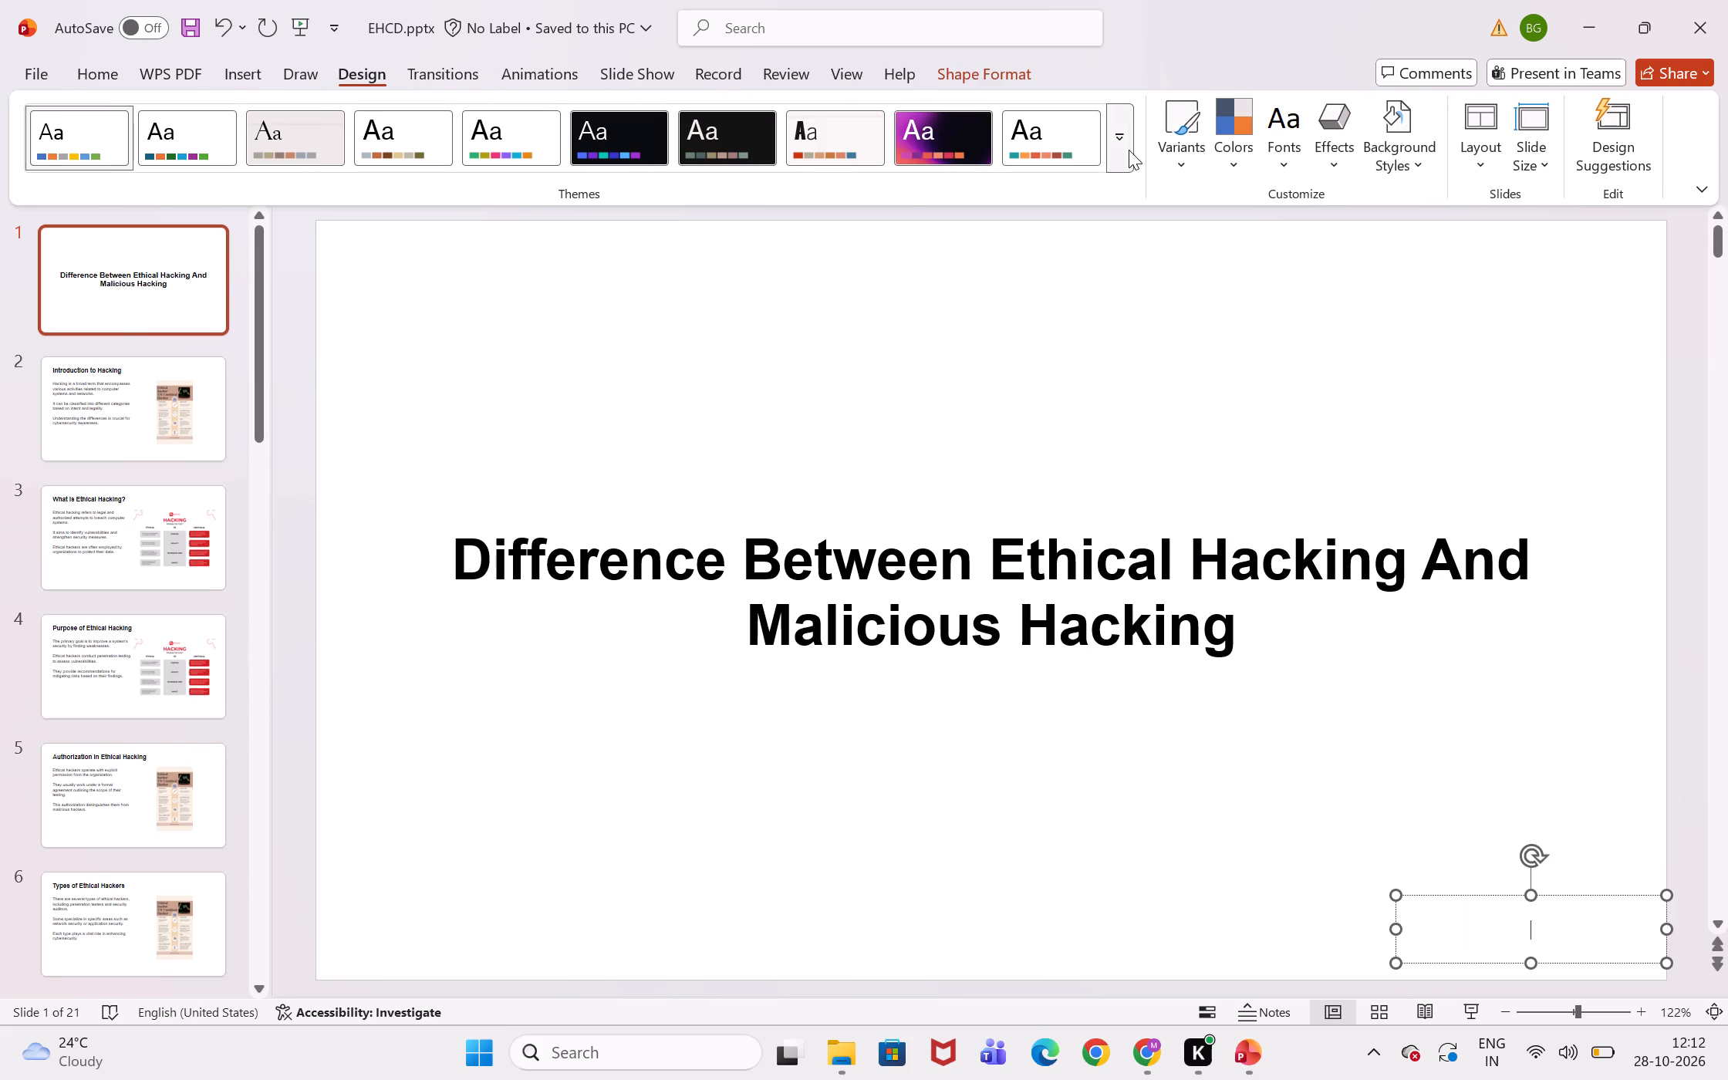
left_click(1127, 143)
left_click(177, 446)
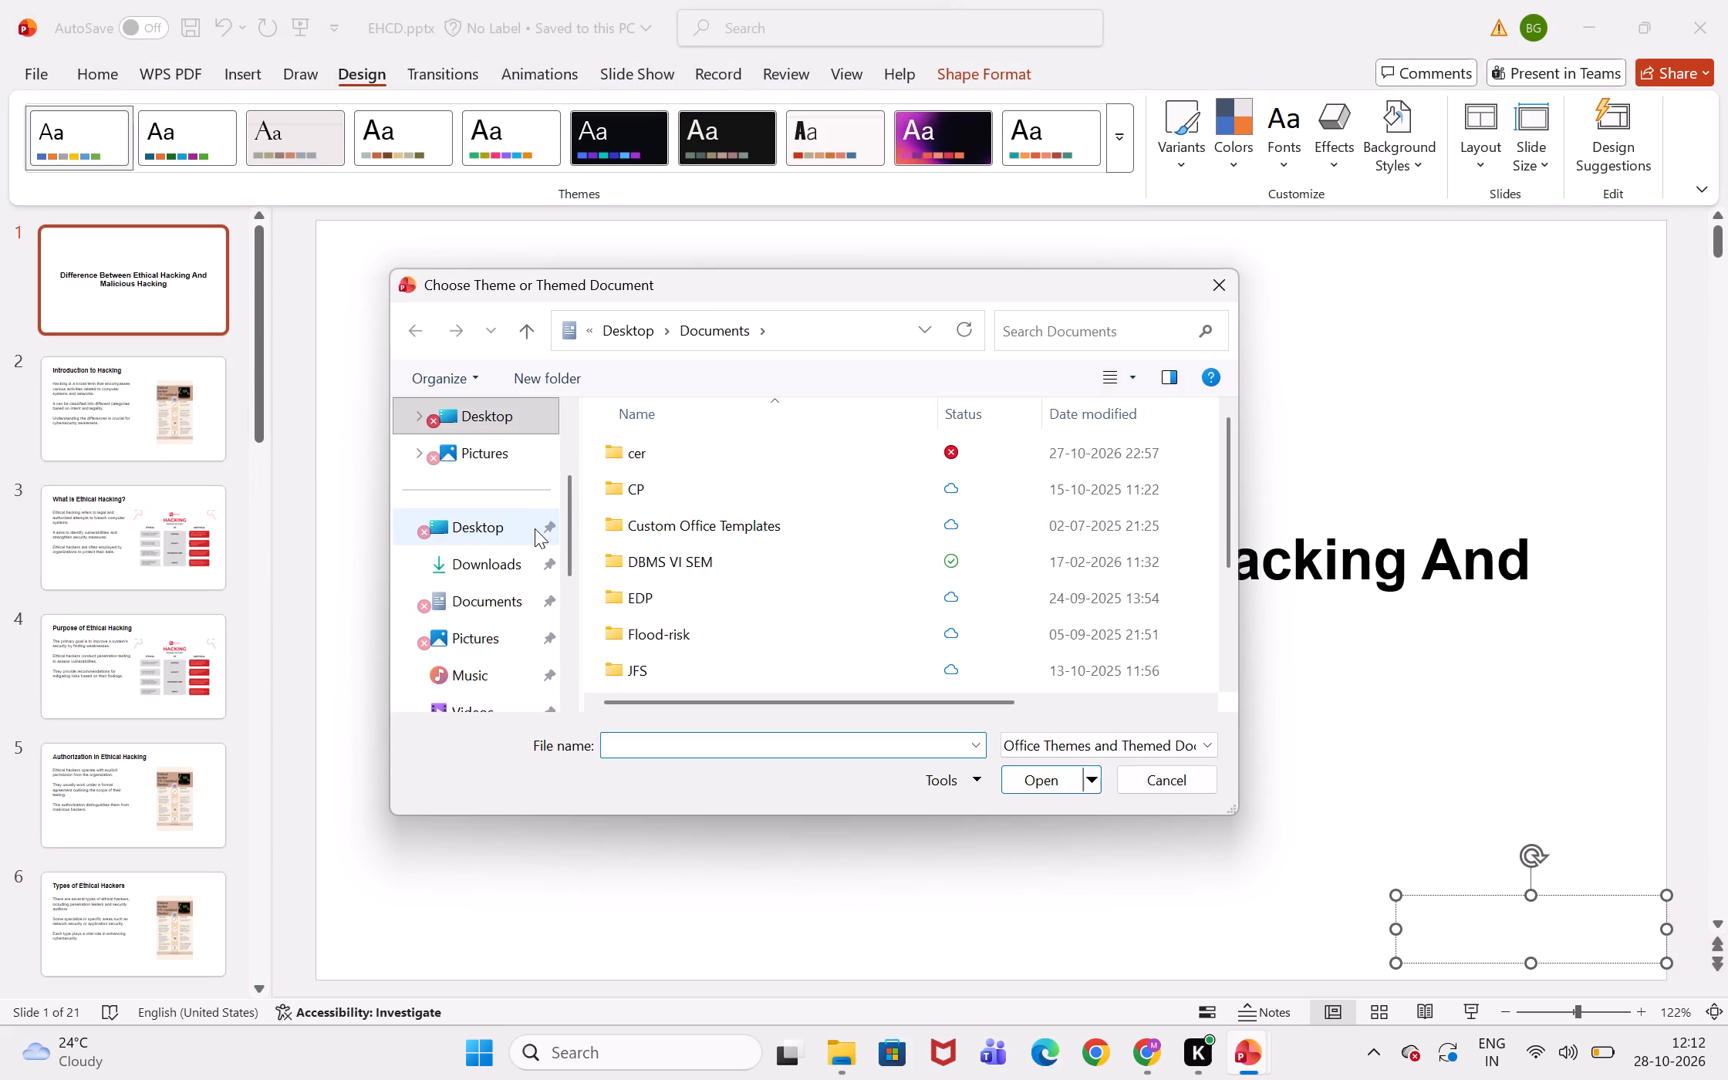
left_click(520, 548)
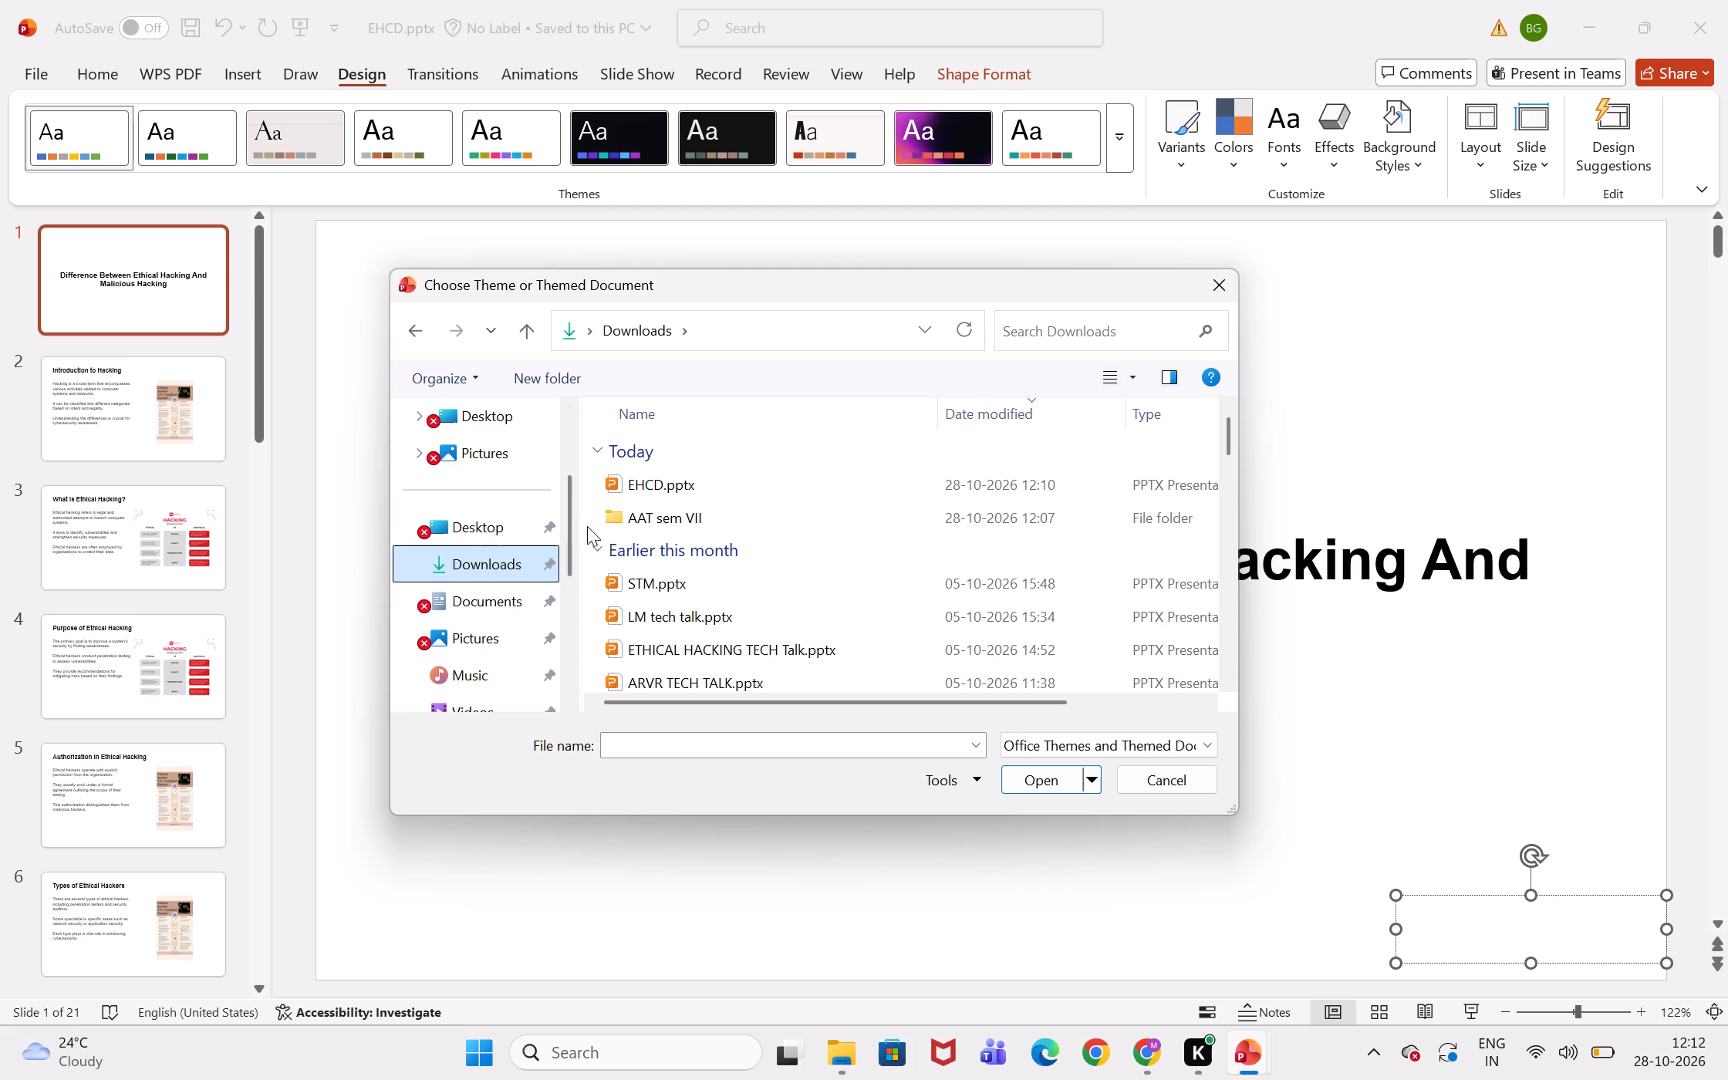
double_click(656, 525)
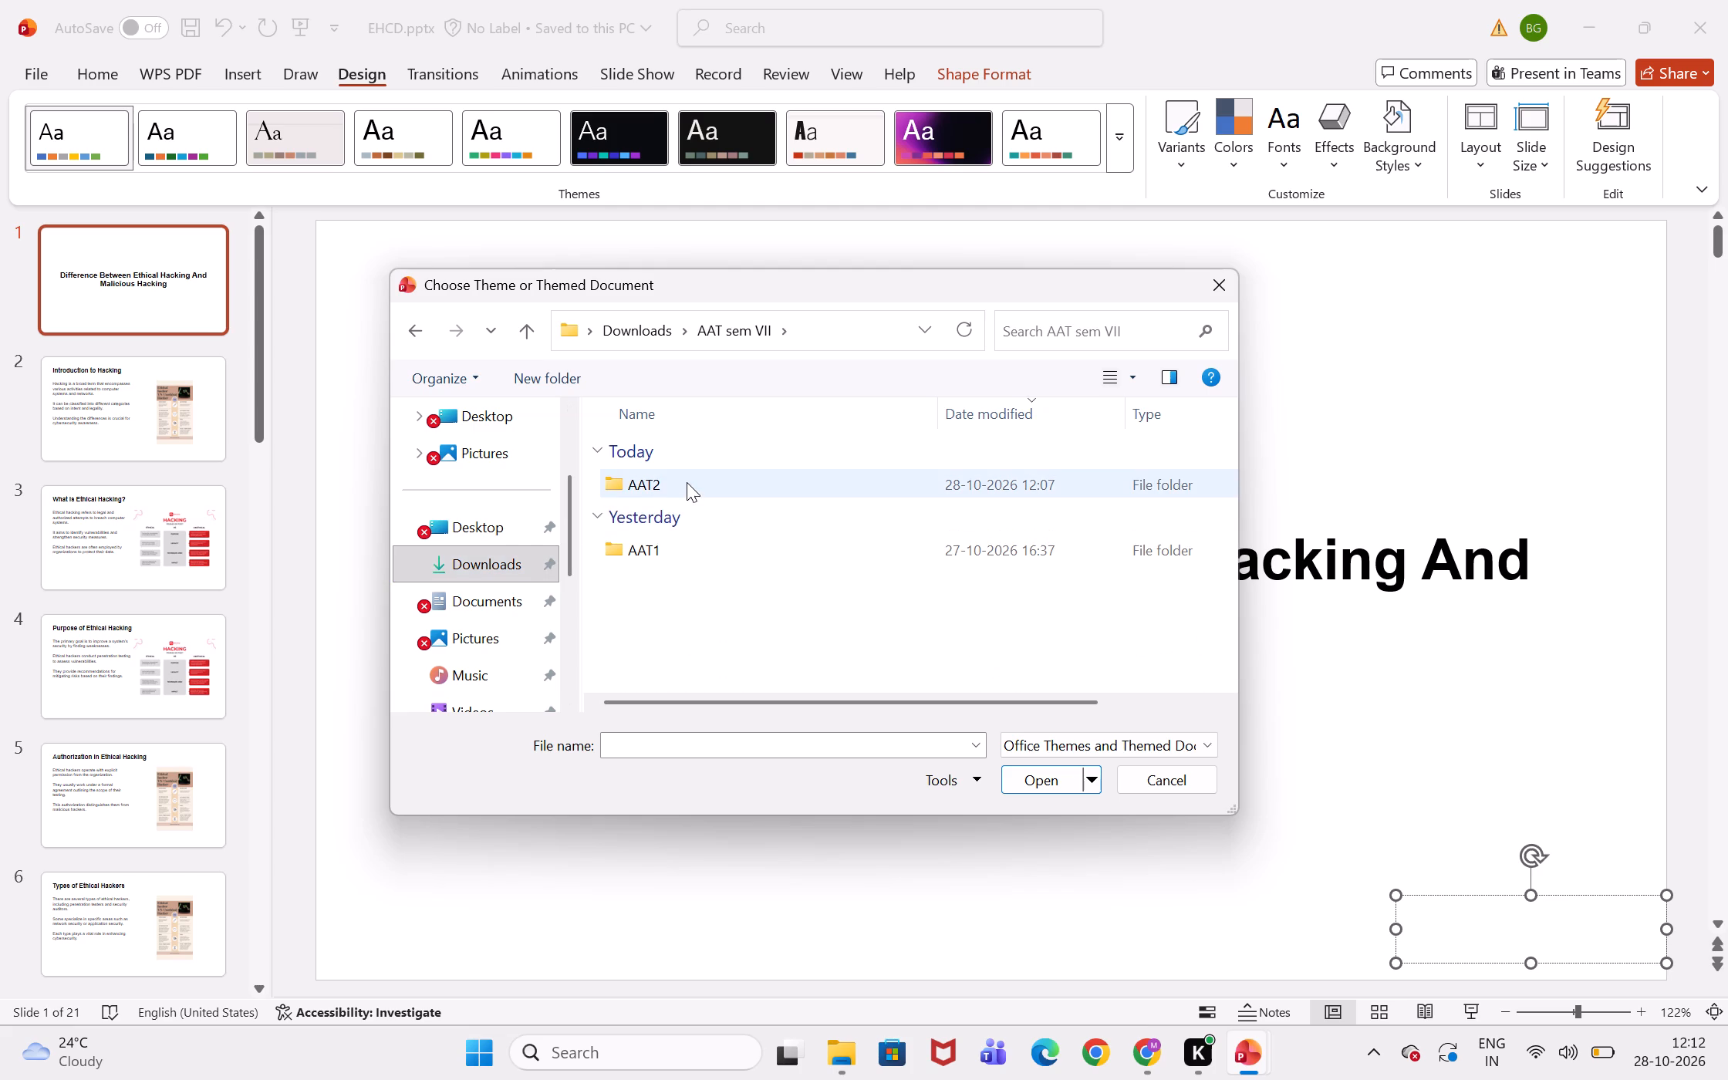
double_click(687, 482)
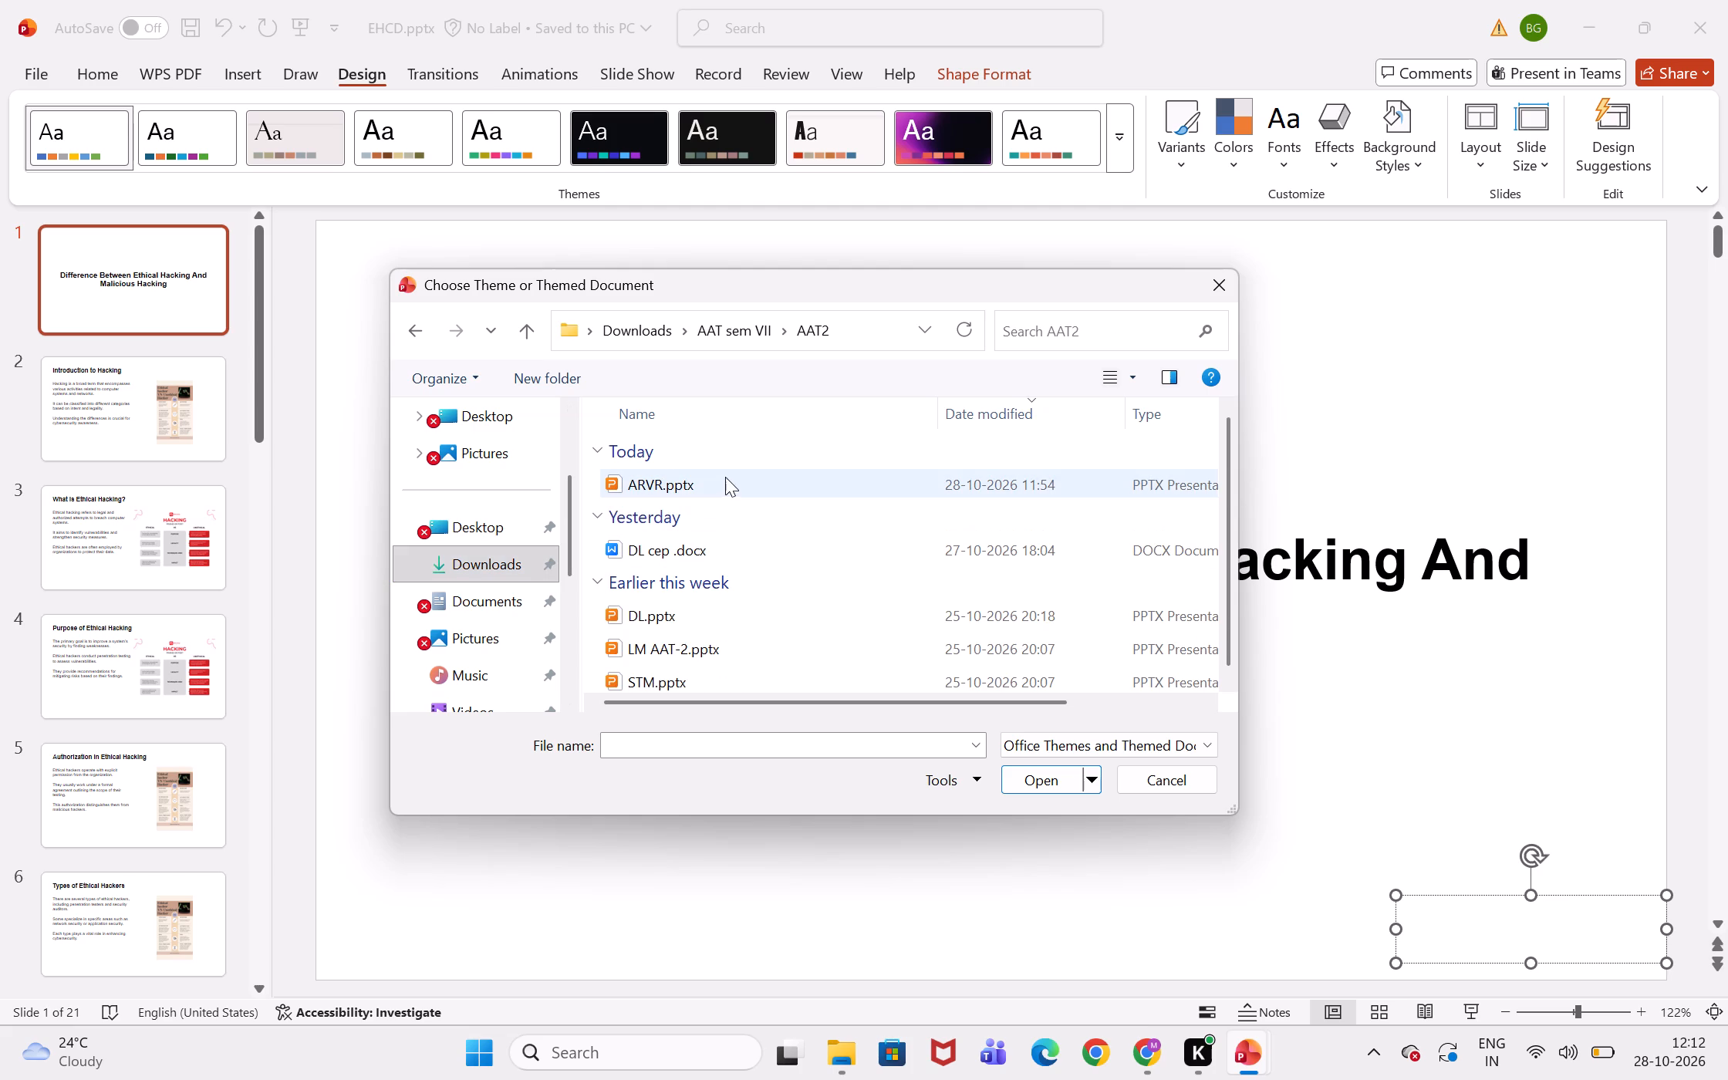
left_click(725, 477)
left_click(1052, 795)
left_click(1052, 788)
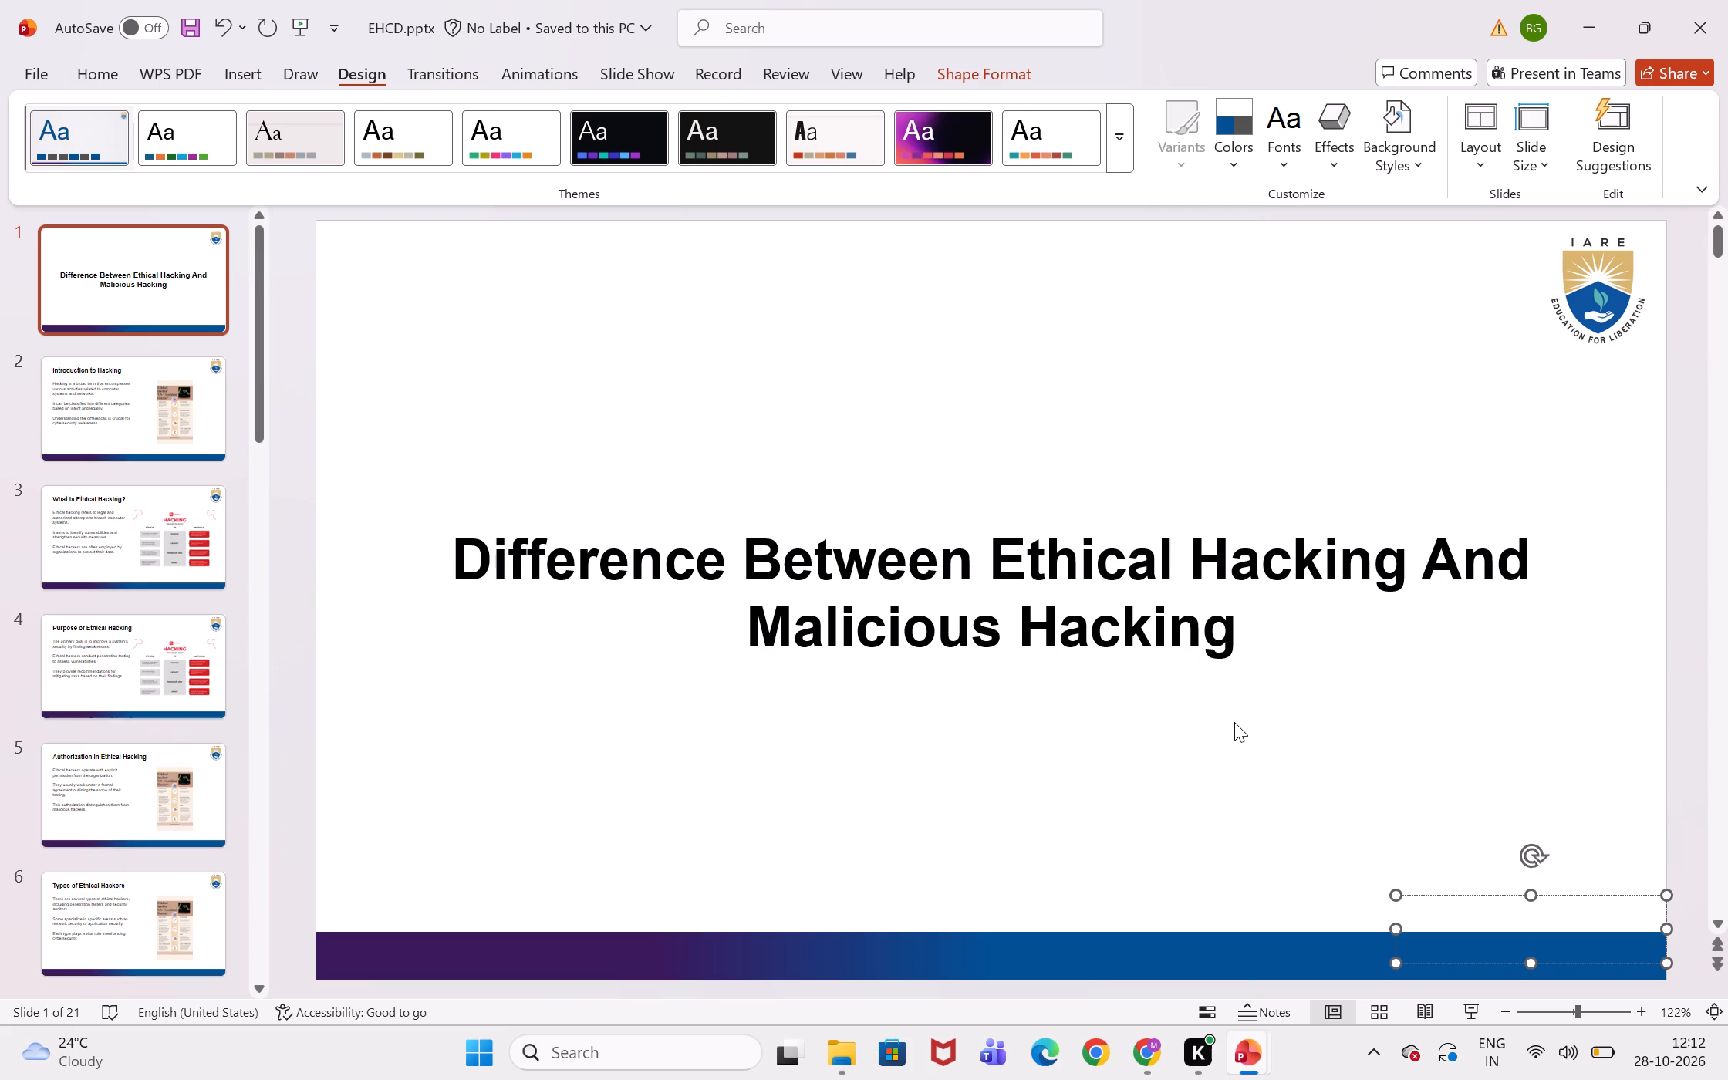
Check the themed slides, copy the IARE title slide from ARVR.pptx, and paste it as the first slide of EHCD.pptx.
scroll(133, 752, "down", 12)
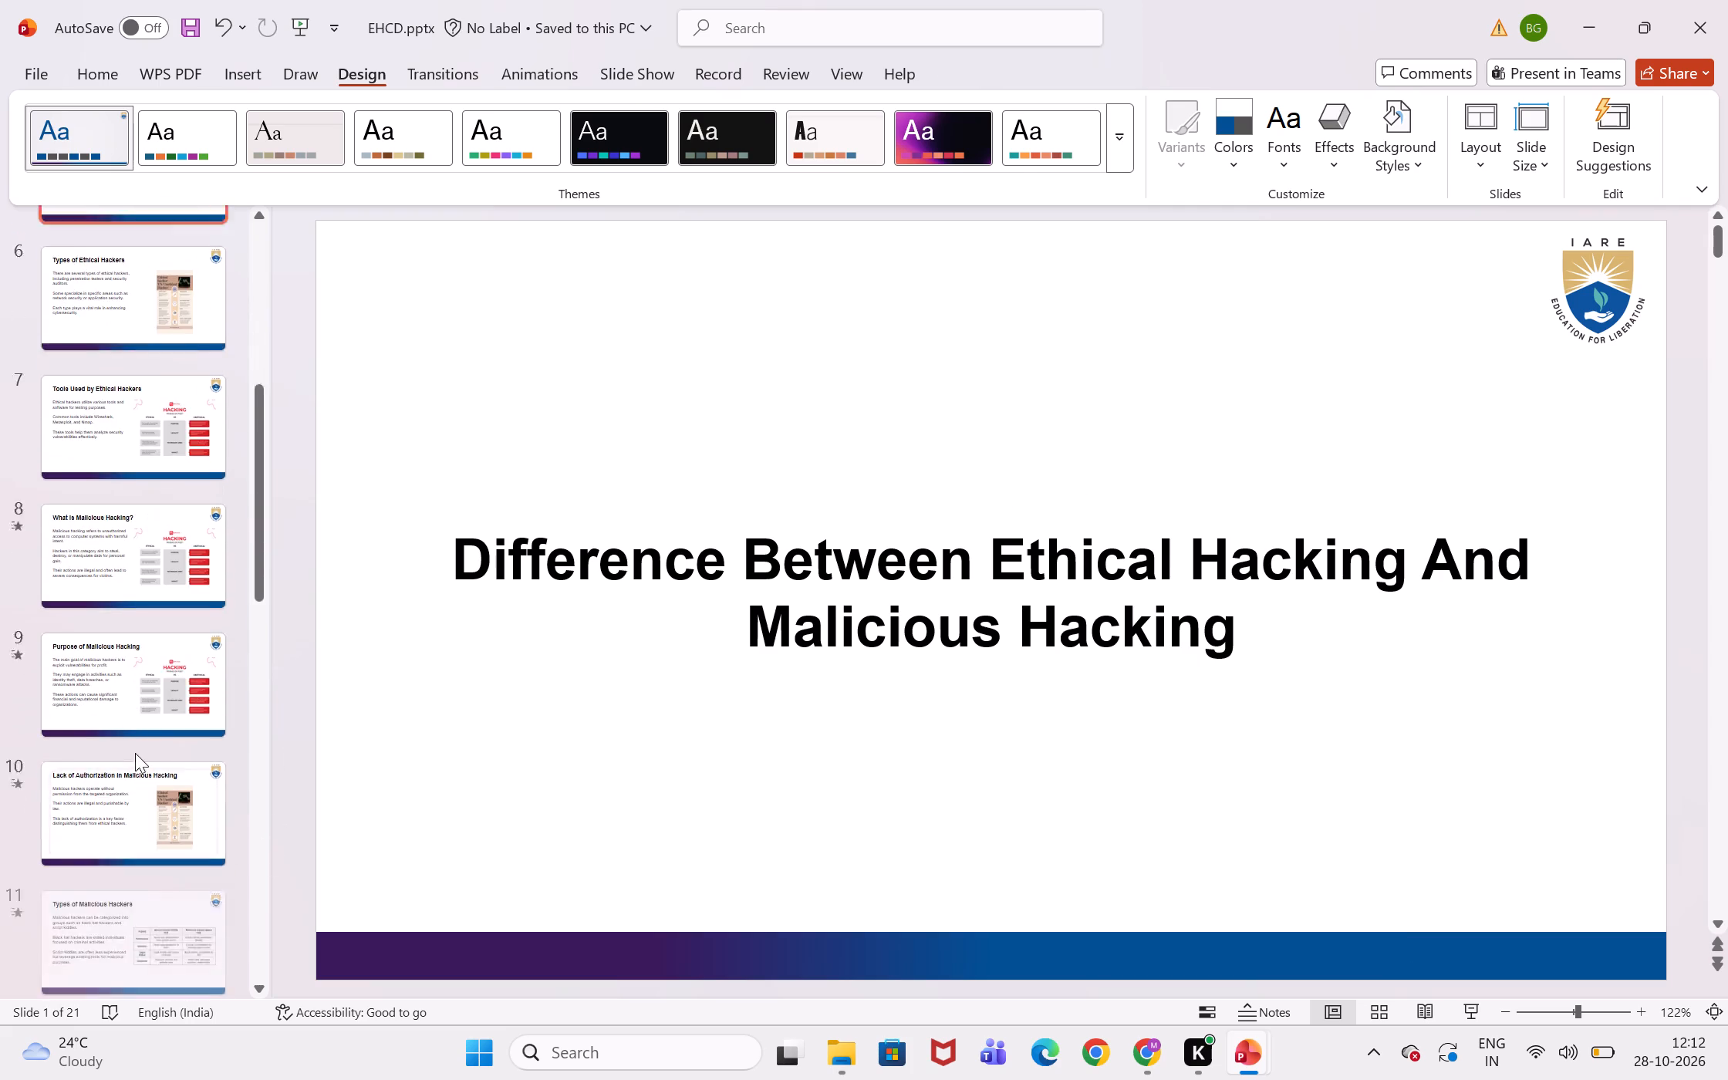
scroll(135, 753, "down", 20)
scroll(135, 753, "down", 6)
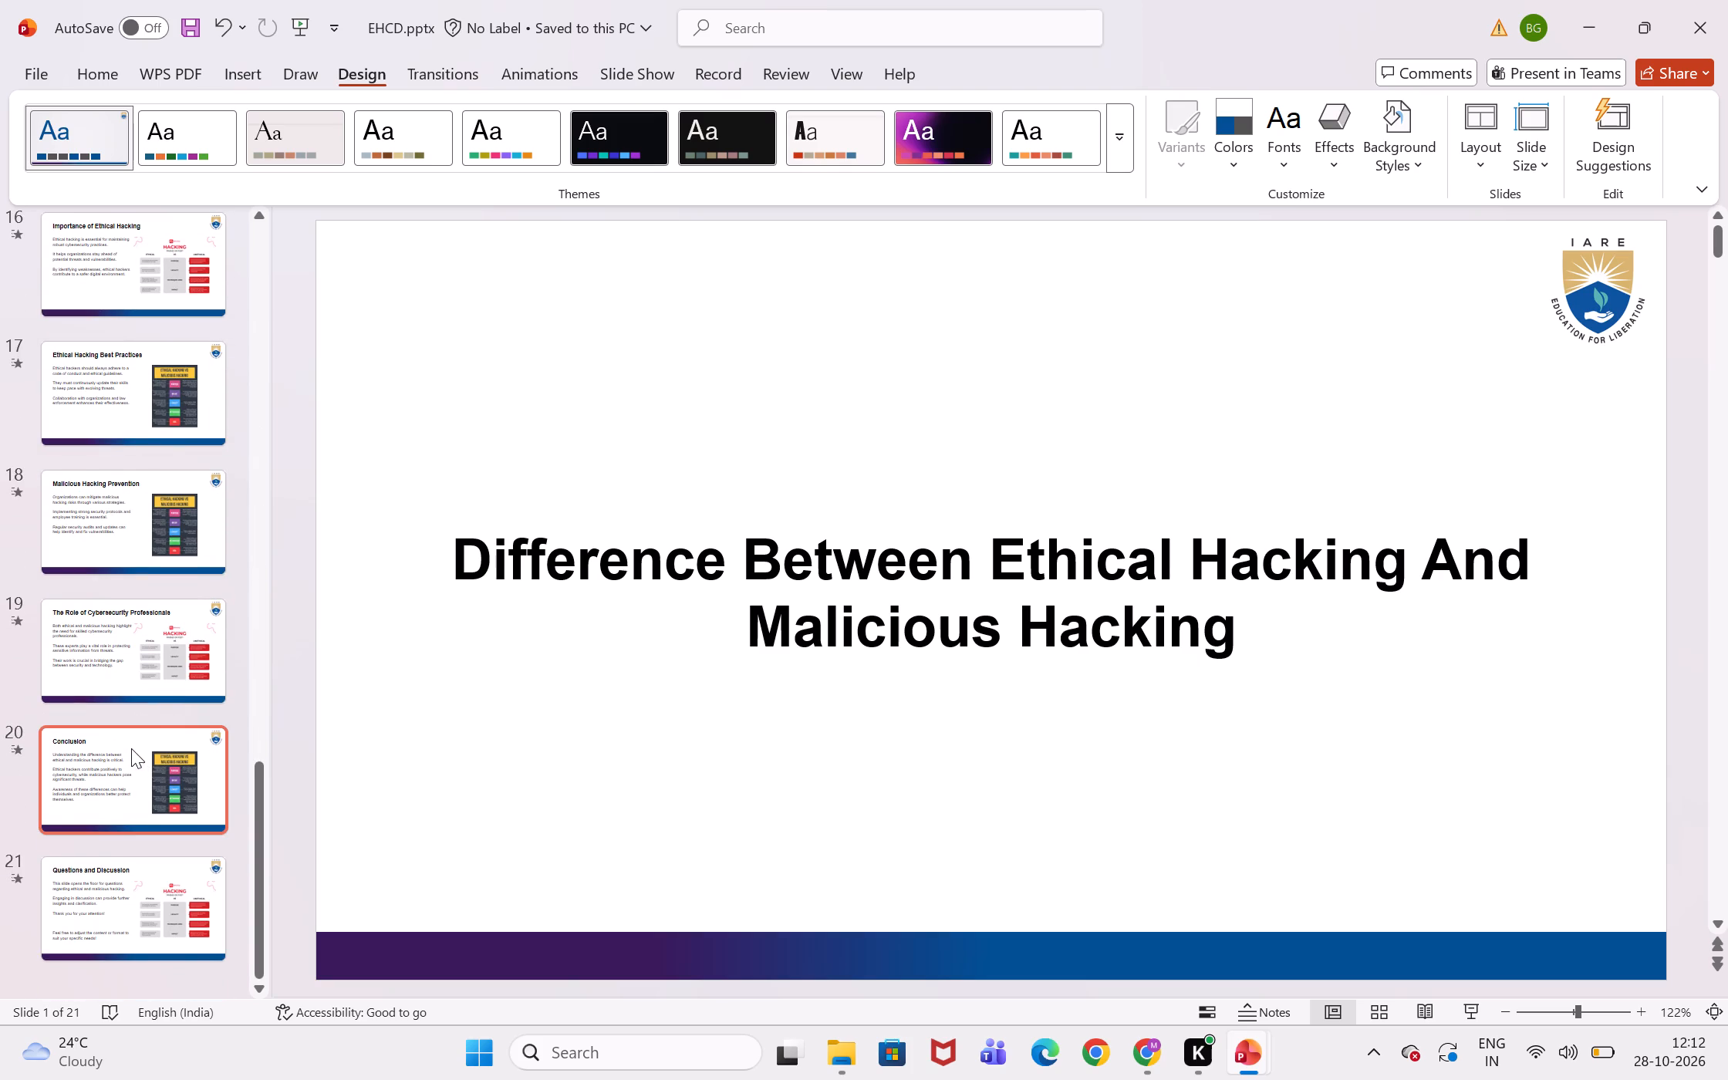
scroll(130, 753, "up", 20)
scroll(130, 753, "up", 7)
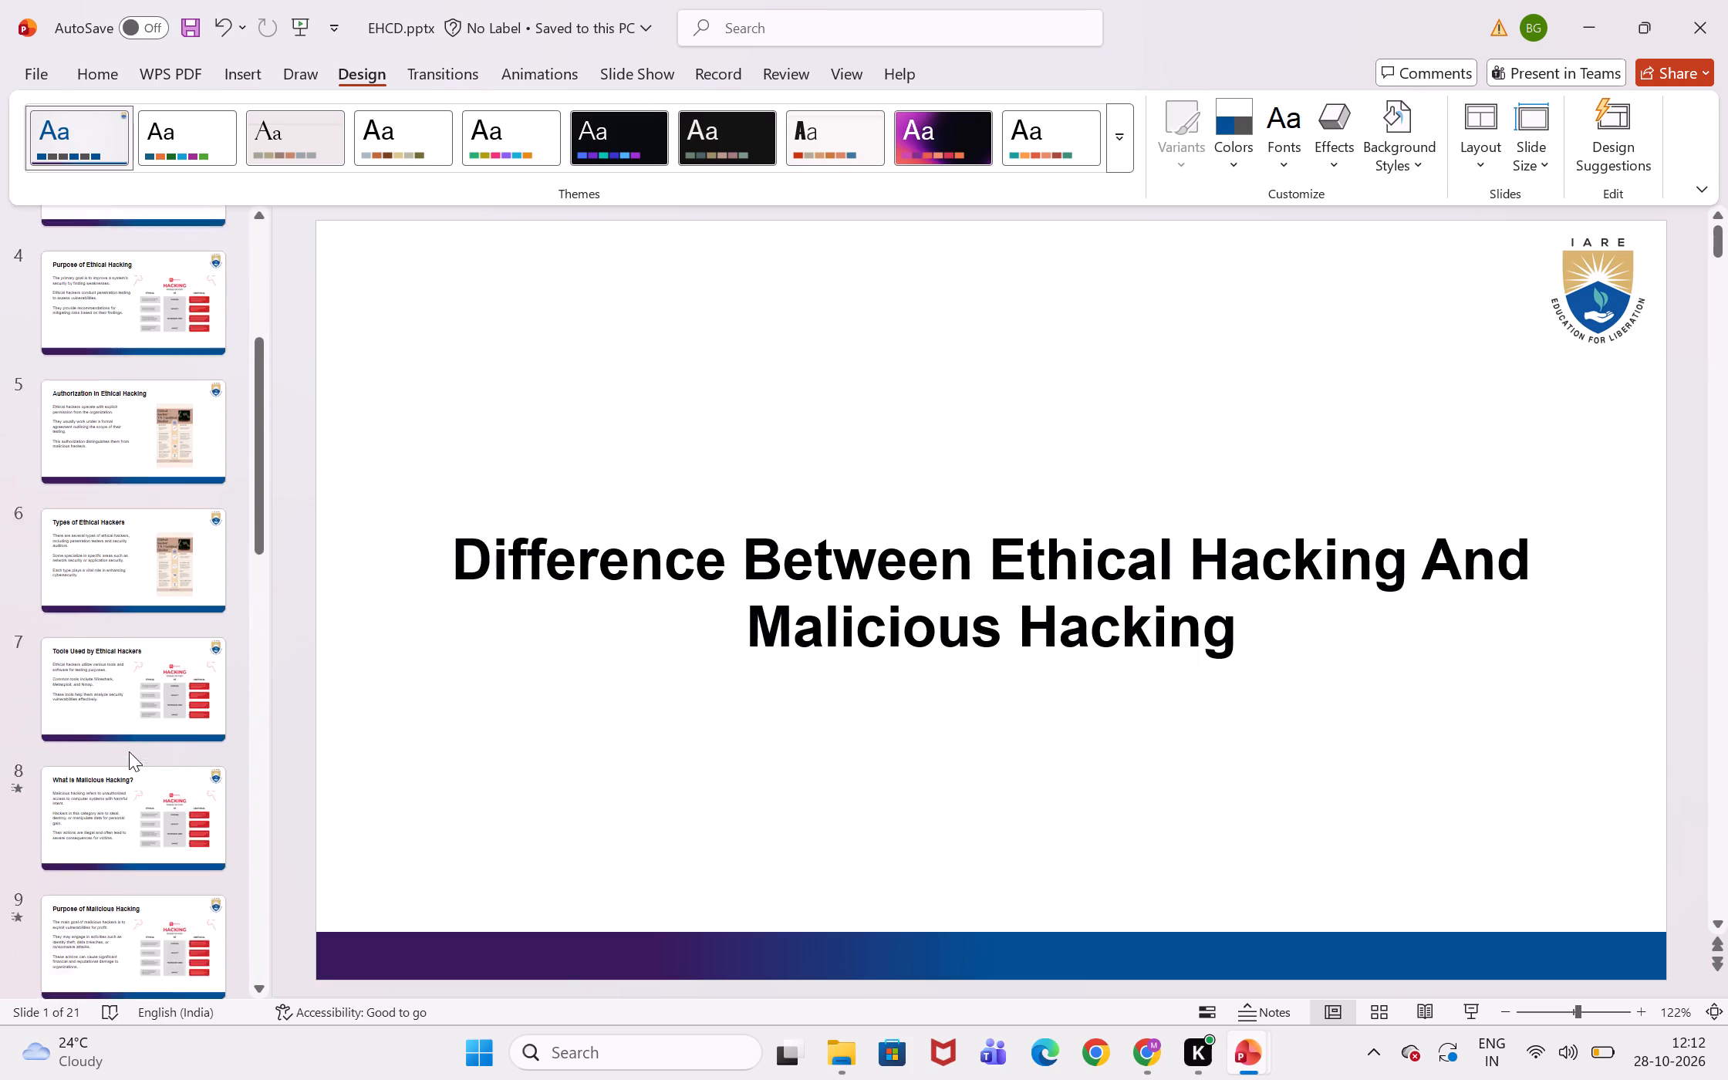
scroll(131, 730, "up", 12)
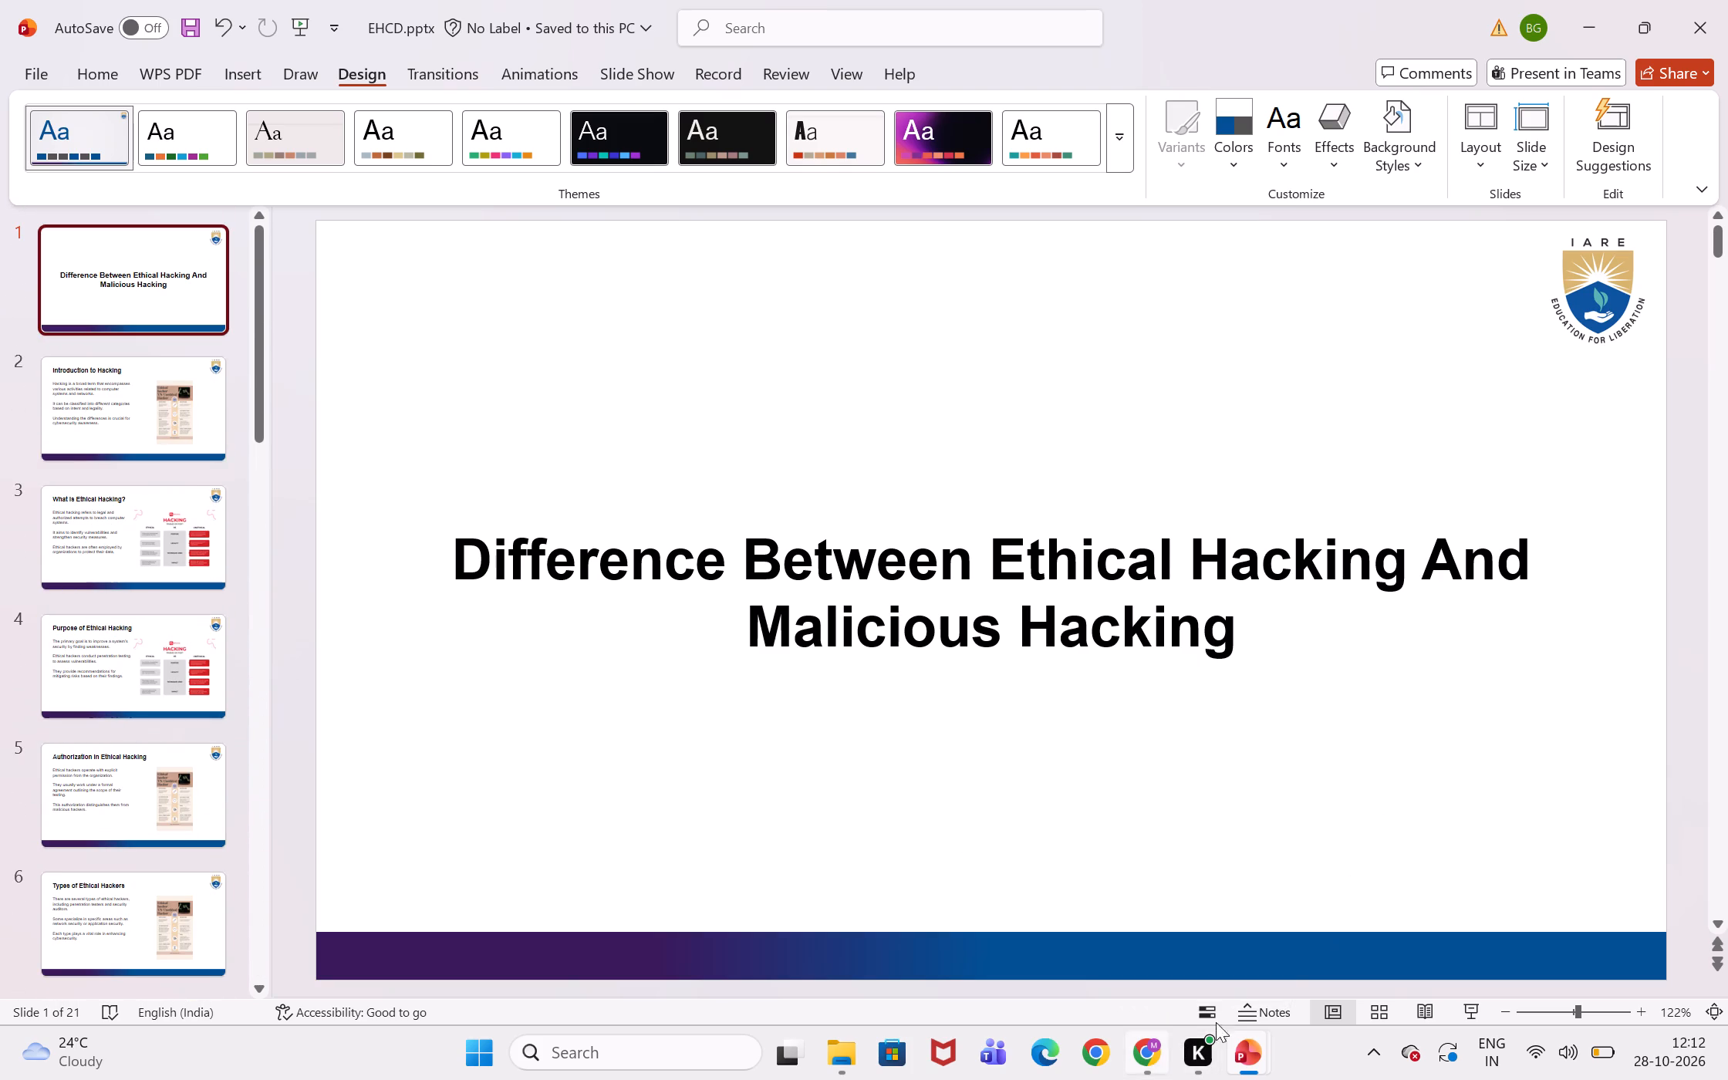
left_click(1202, 945)
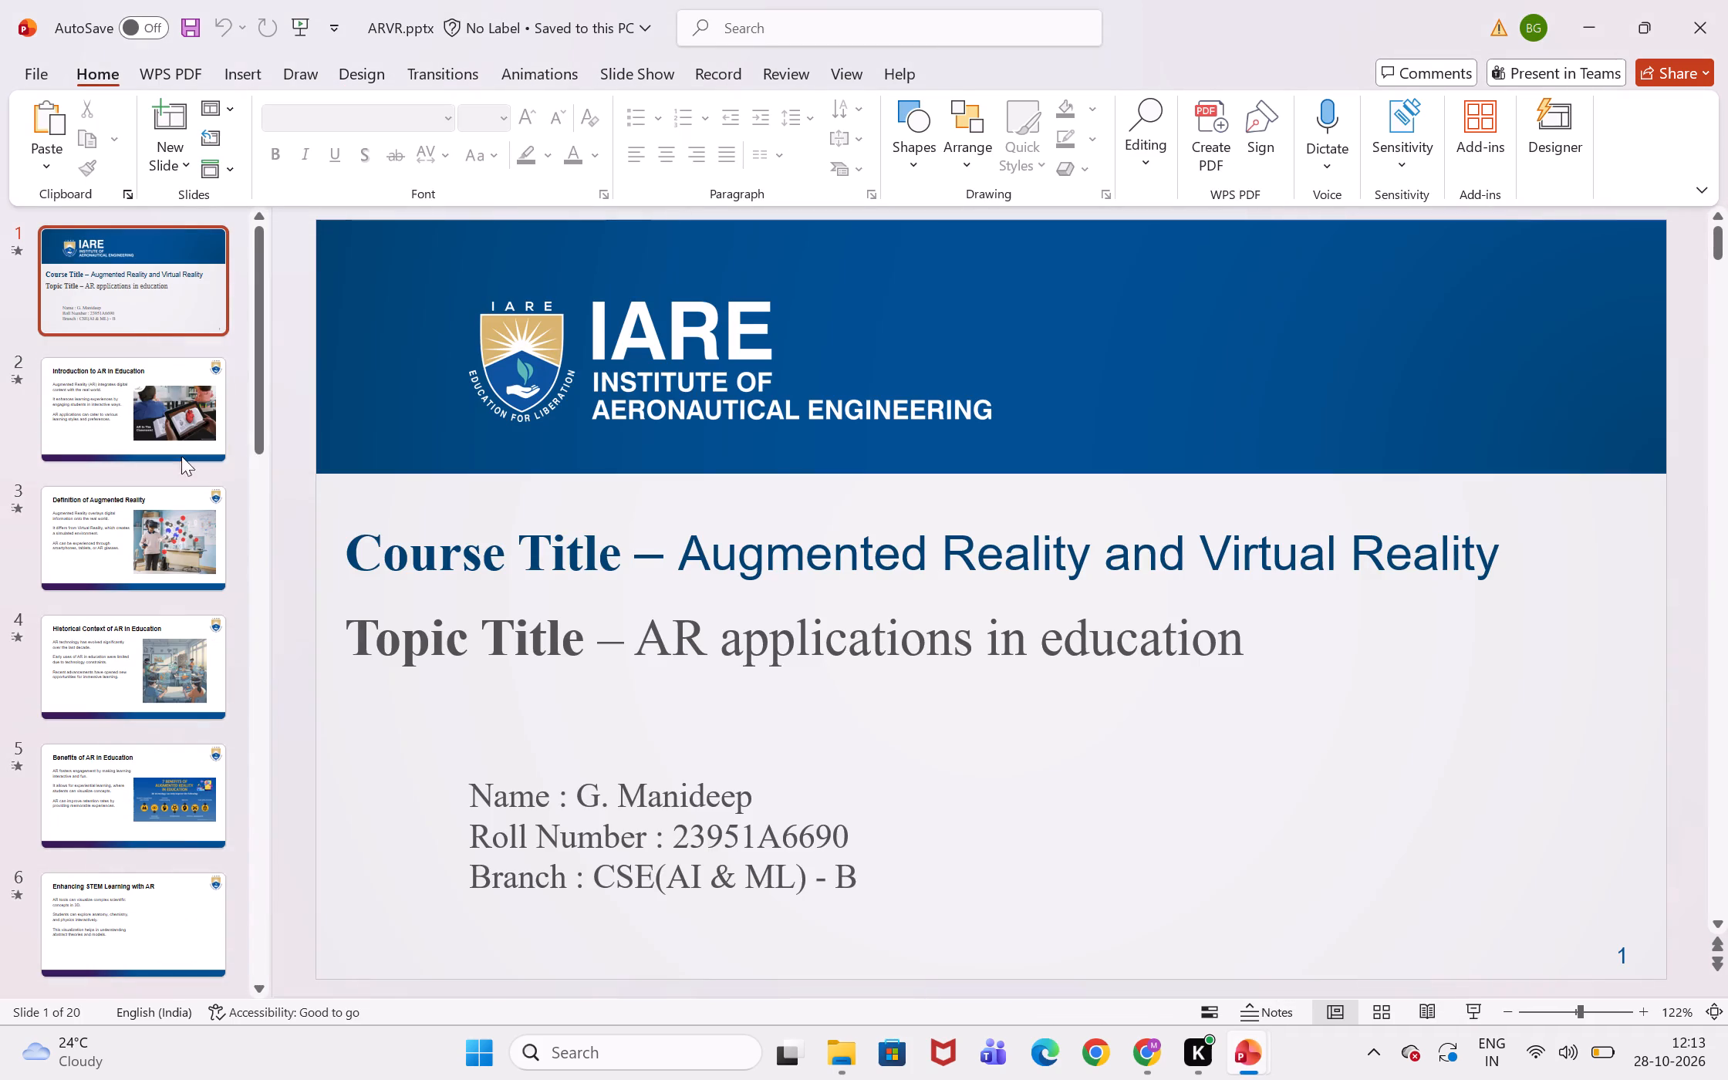
left_click(167, 311)
key("ctrl+c")
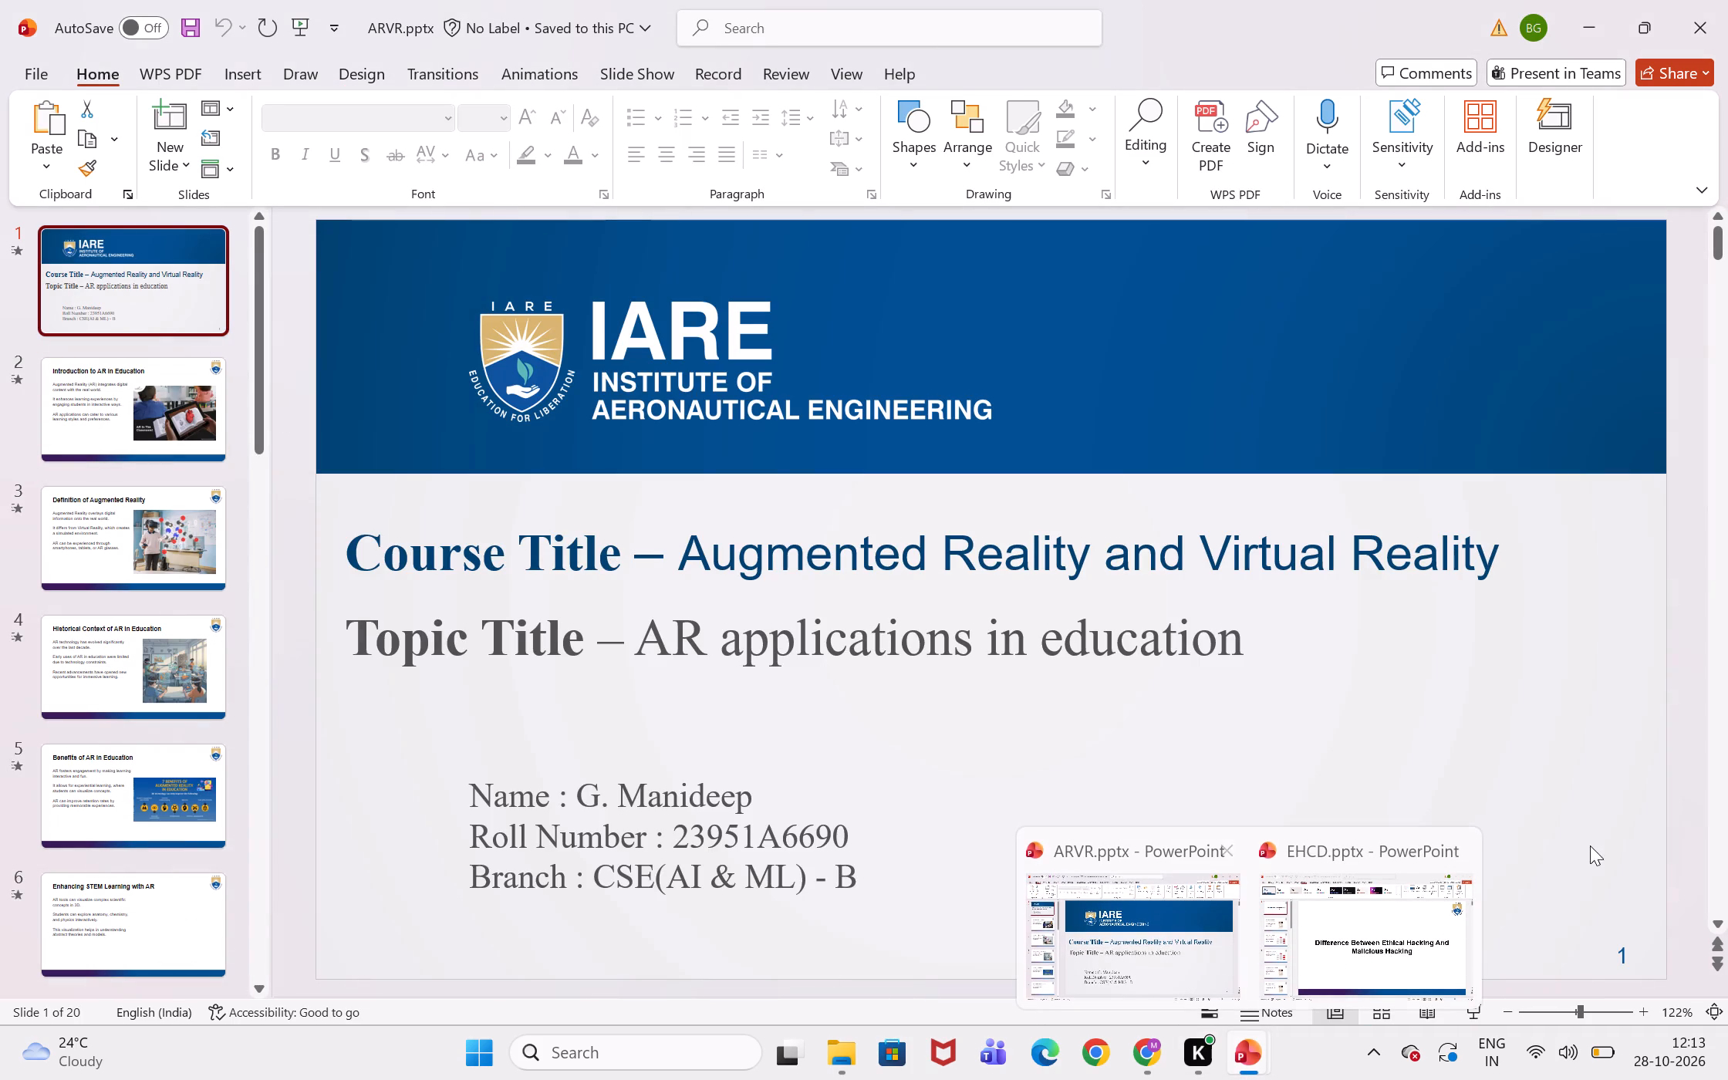
left_click(1402, 973)
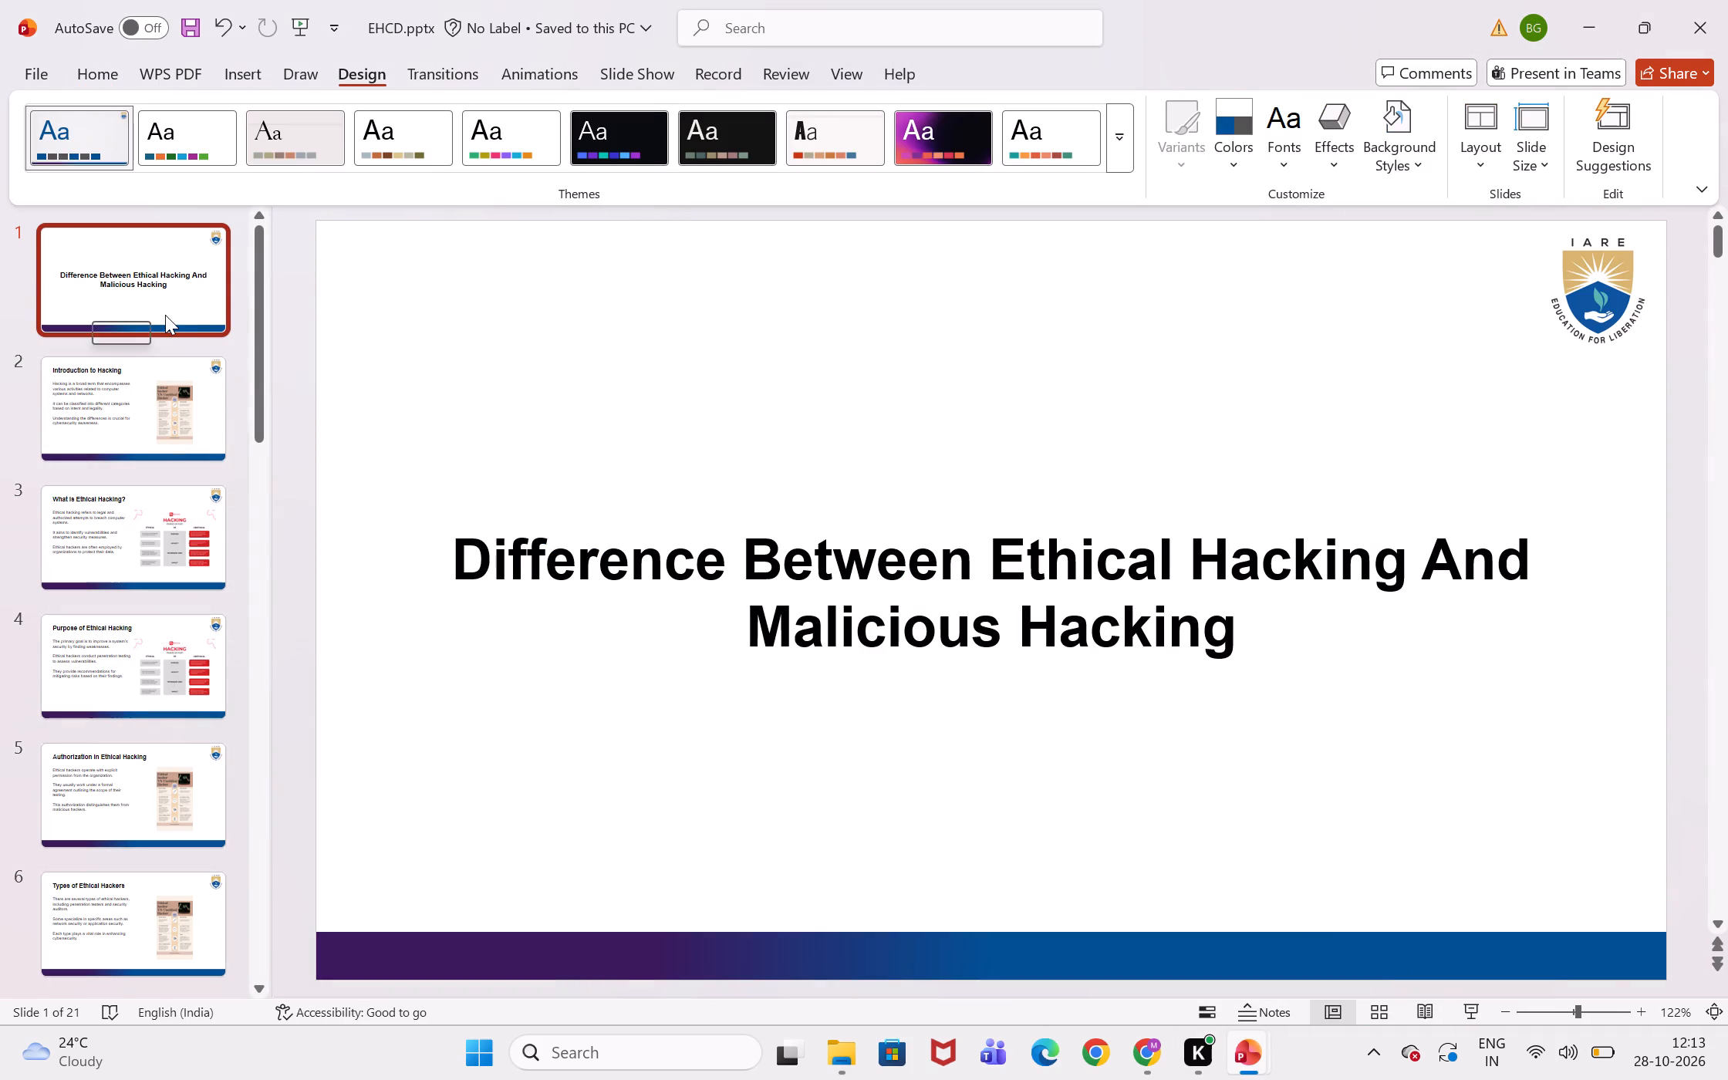
key("ctrl+v")
left_click_drag(163, 447, 157, 265)
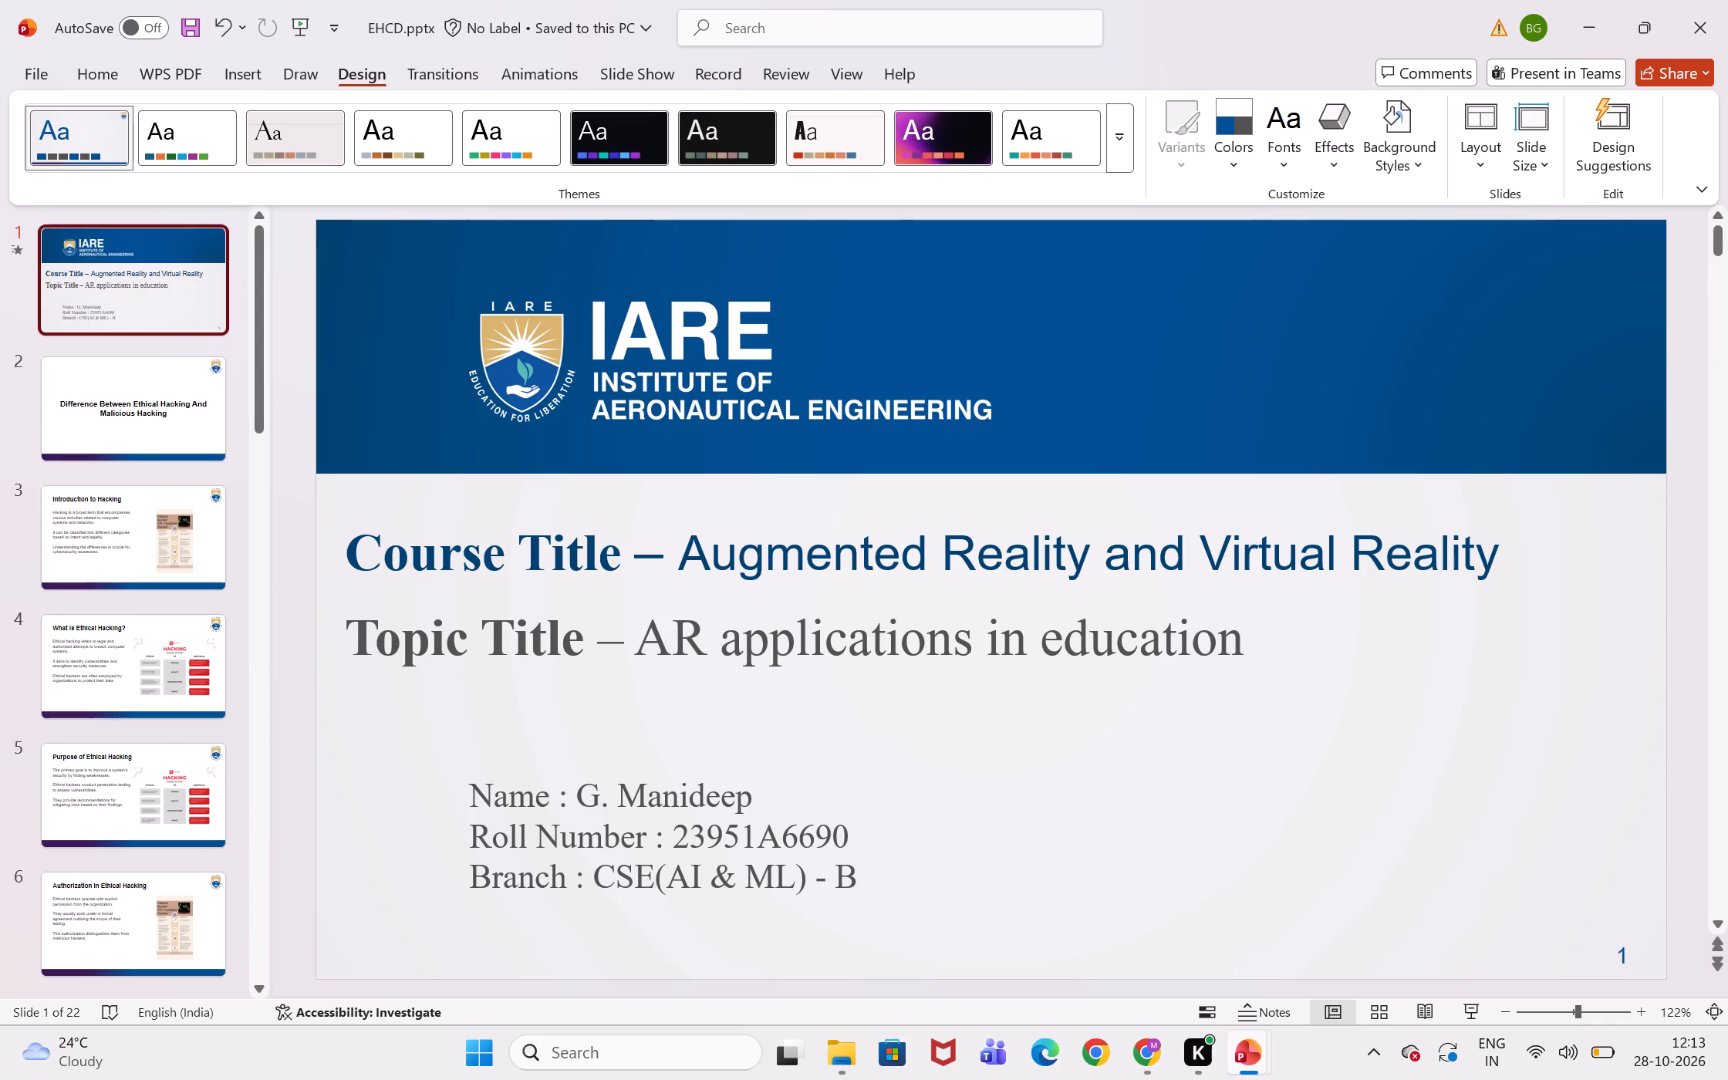
Replace the course title on the first slide with "Ethical Hacking and Cyber Defense".
left_click(1501, 554)
left_click(1470, 561)
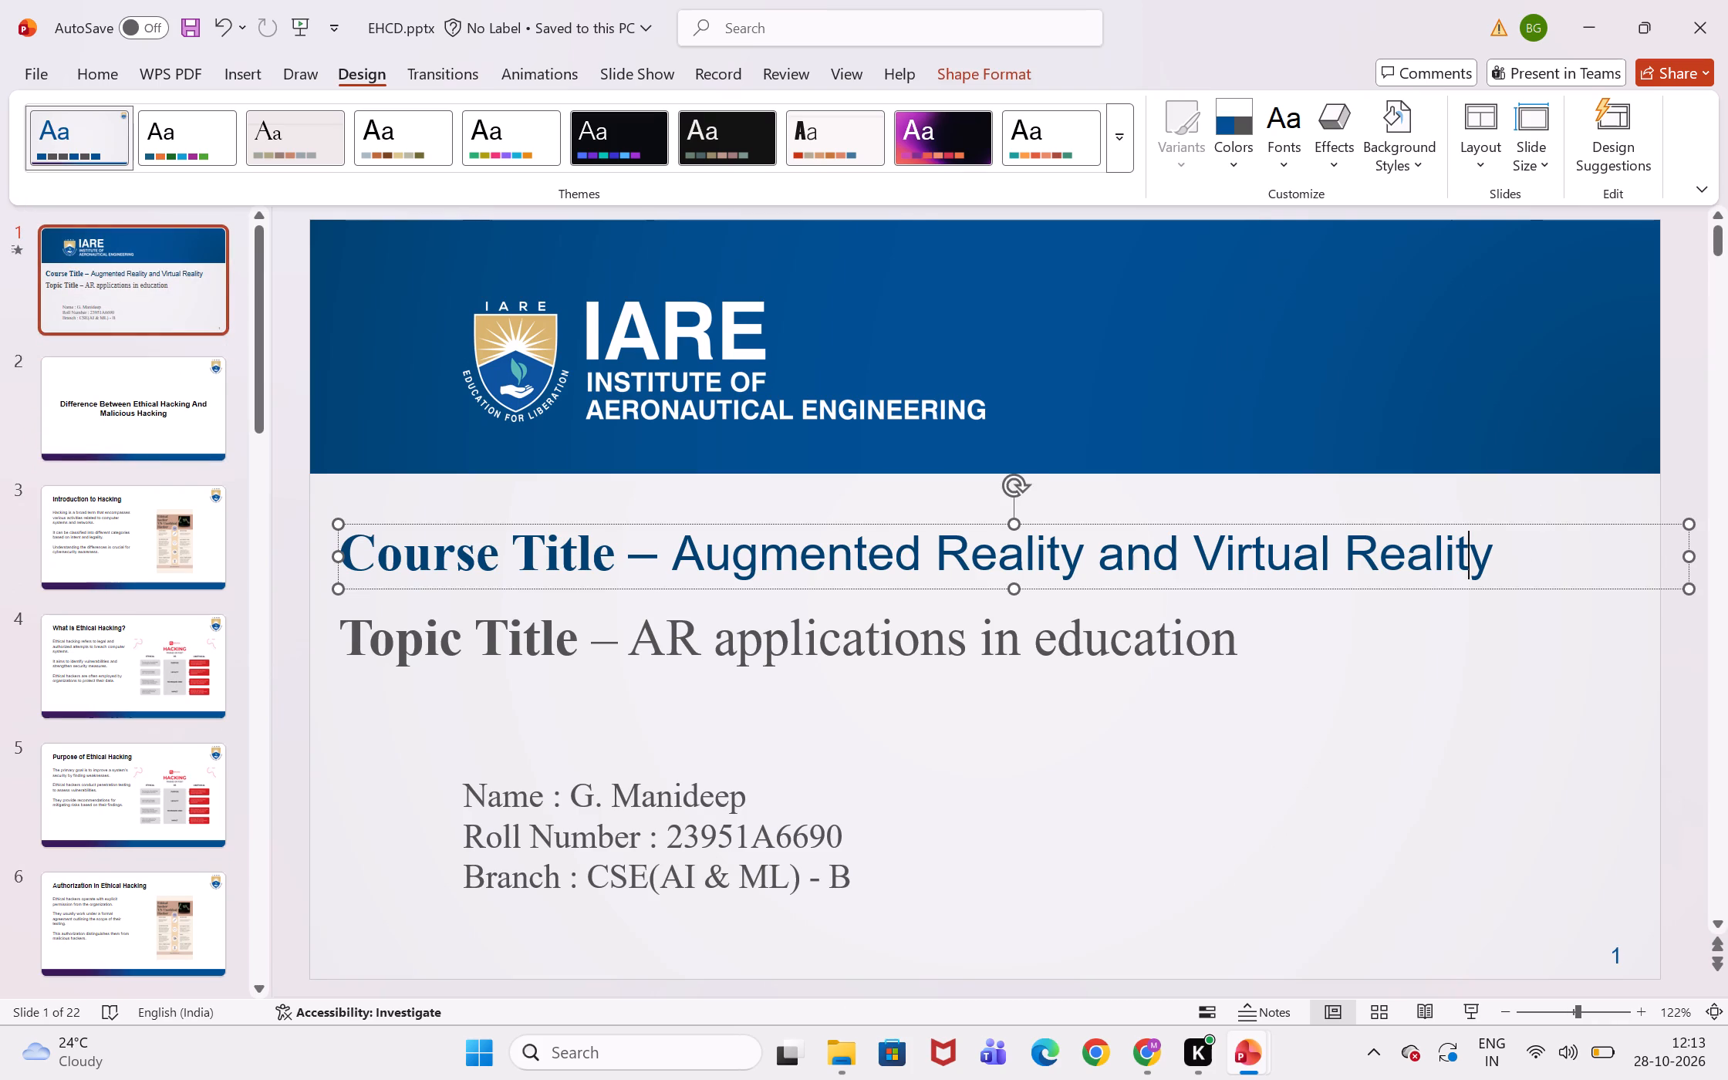
key("Right")
key("BackSpace")
key("BackSpace")
key("BackSpace")
key("BackSpace")
key("BackSpace")
key("BackSpace")
key("BackSpace")
key("BackSpace")
key("BackSpace")
key("BackSpace")
key("BackSpace")
key("BackSpace")
key("BackSpace")
key("BackSpace")
key("BackSpace")
key("BackSpace")
key("BackSpace")
key("BackSpace")
key("BackSpace")
key("BackSpace")
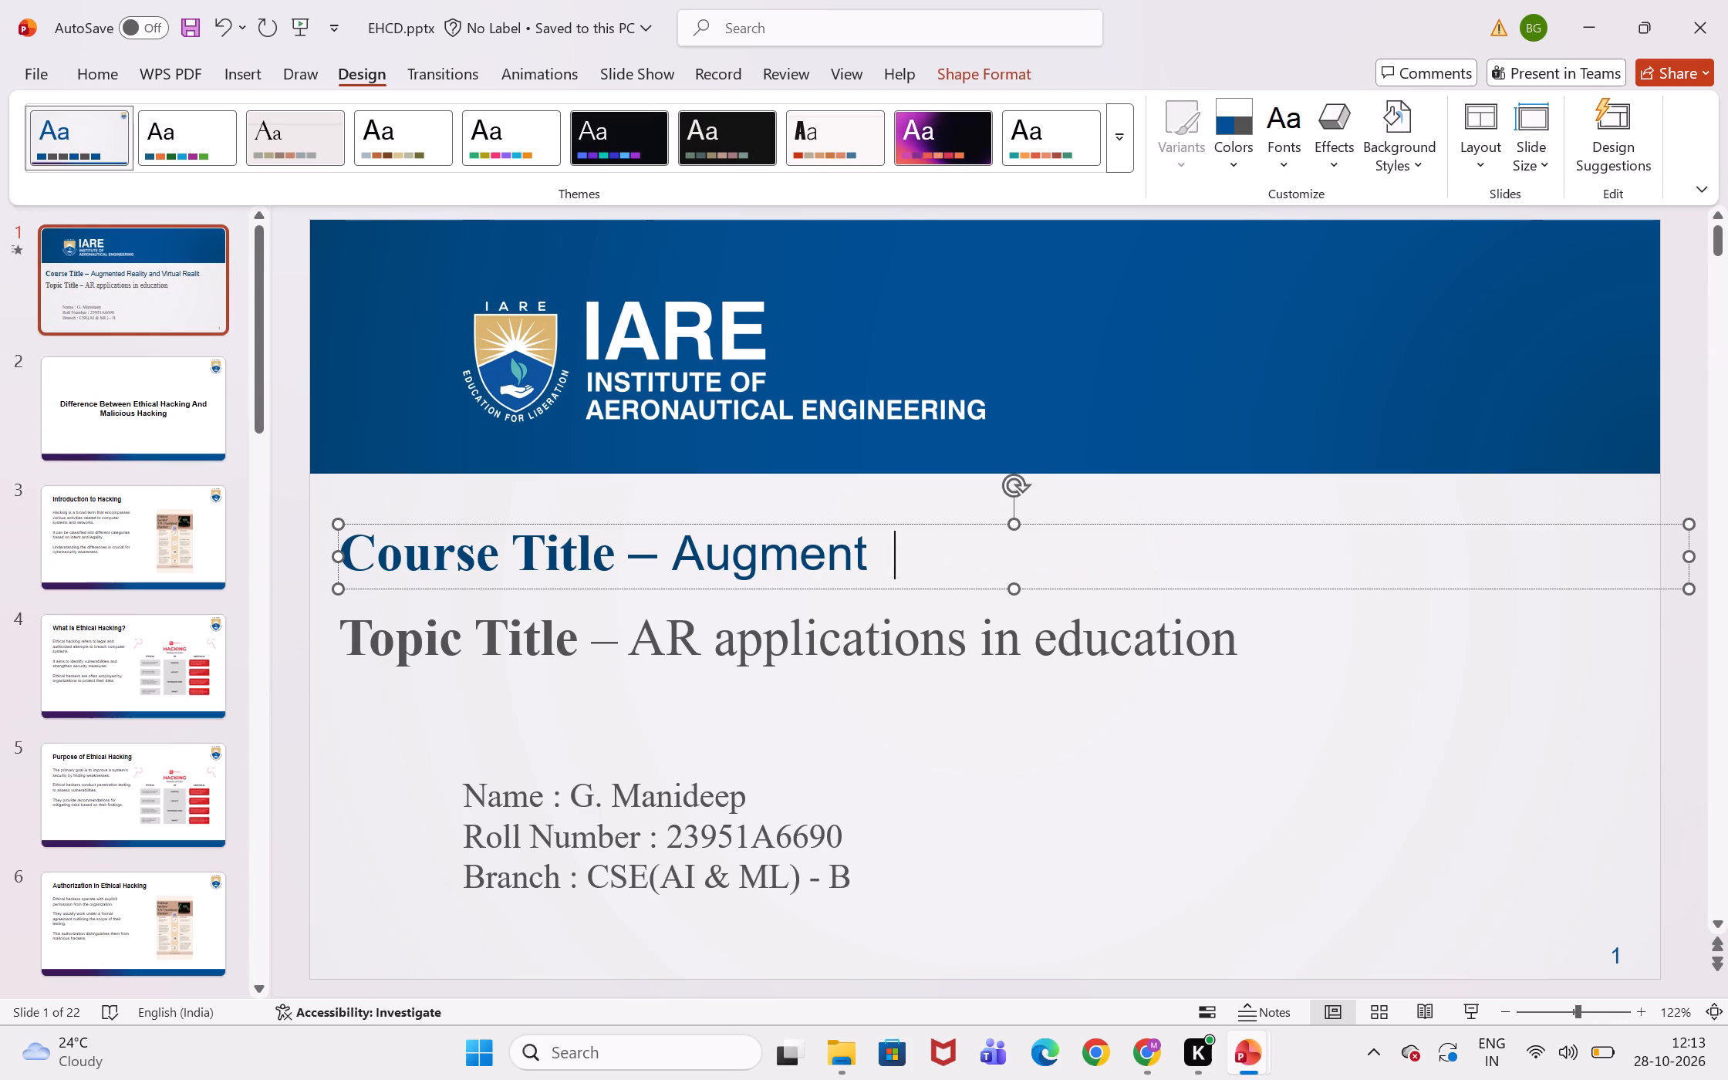
key("BackSpace")
key("BackSpace")
key("BackSpace")
type("Ethical Hacking and Cyber Defn")
key("BackSpace")
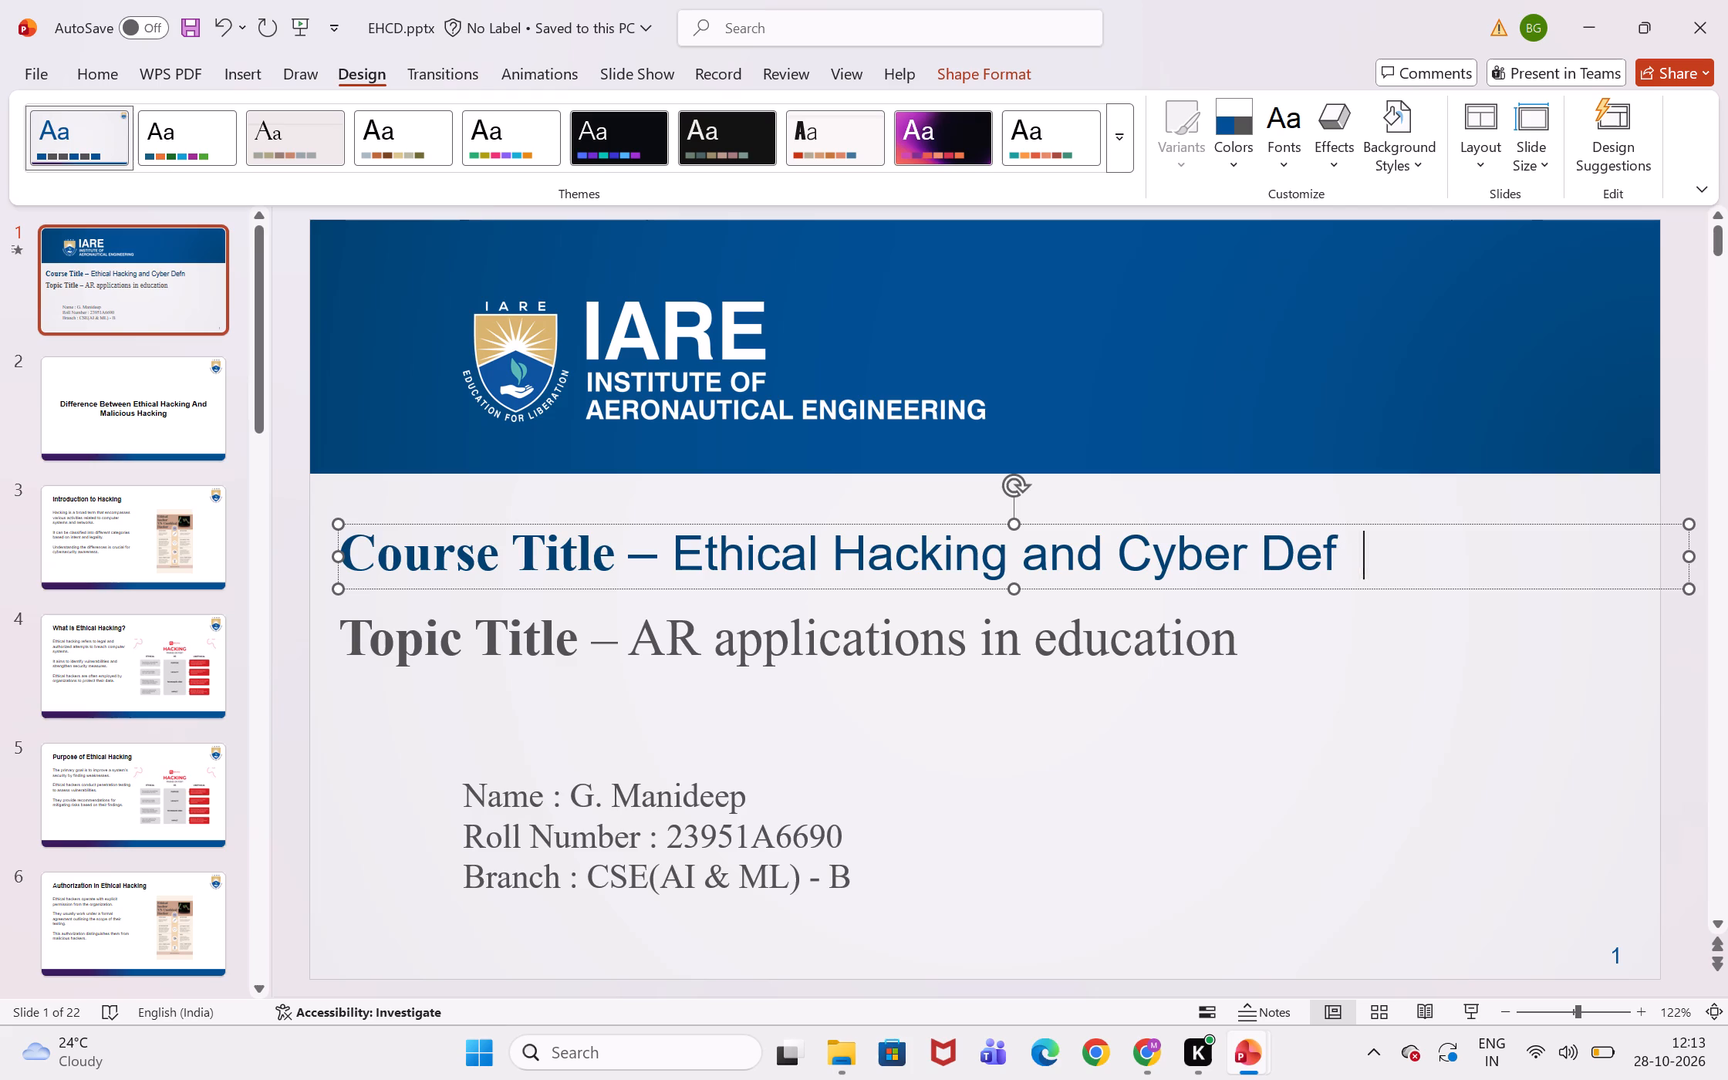
type("ense")
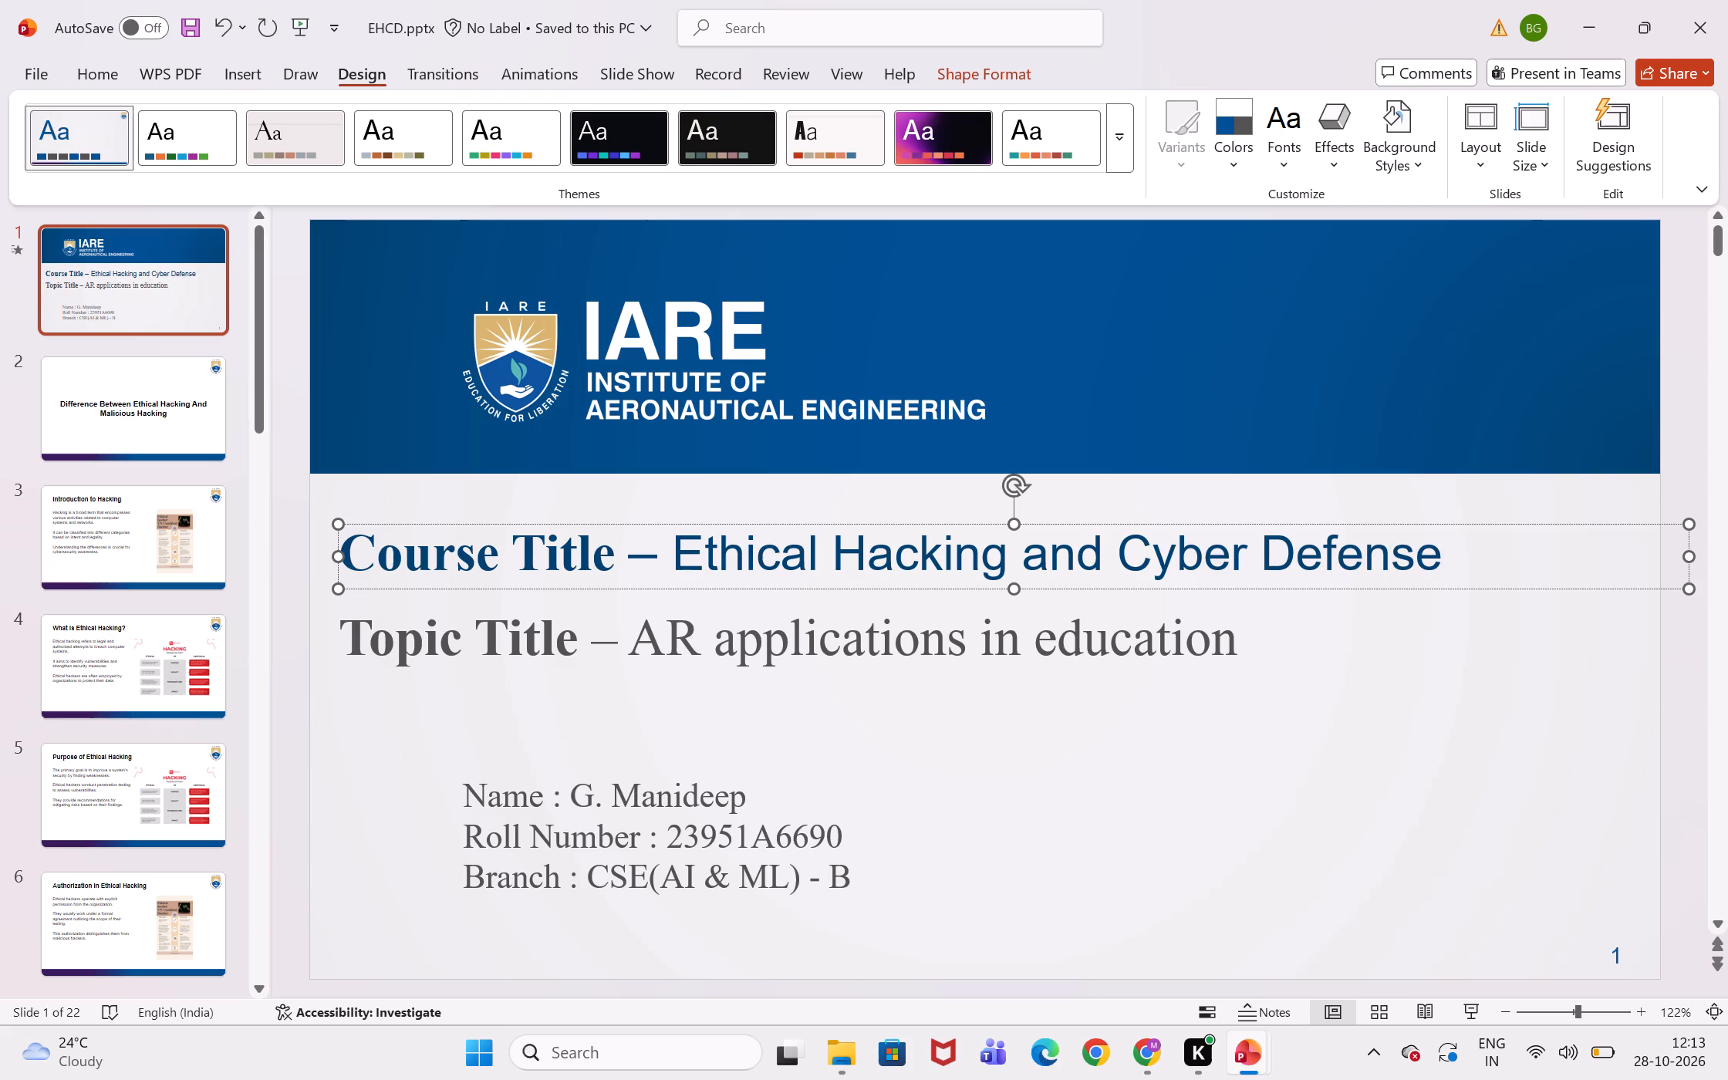
Replace the topic title on the first slide with "Difference between Ethical Hacking and Malicious Hacking".
left_click(1235, 623)
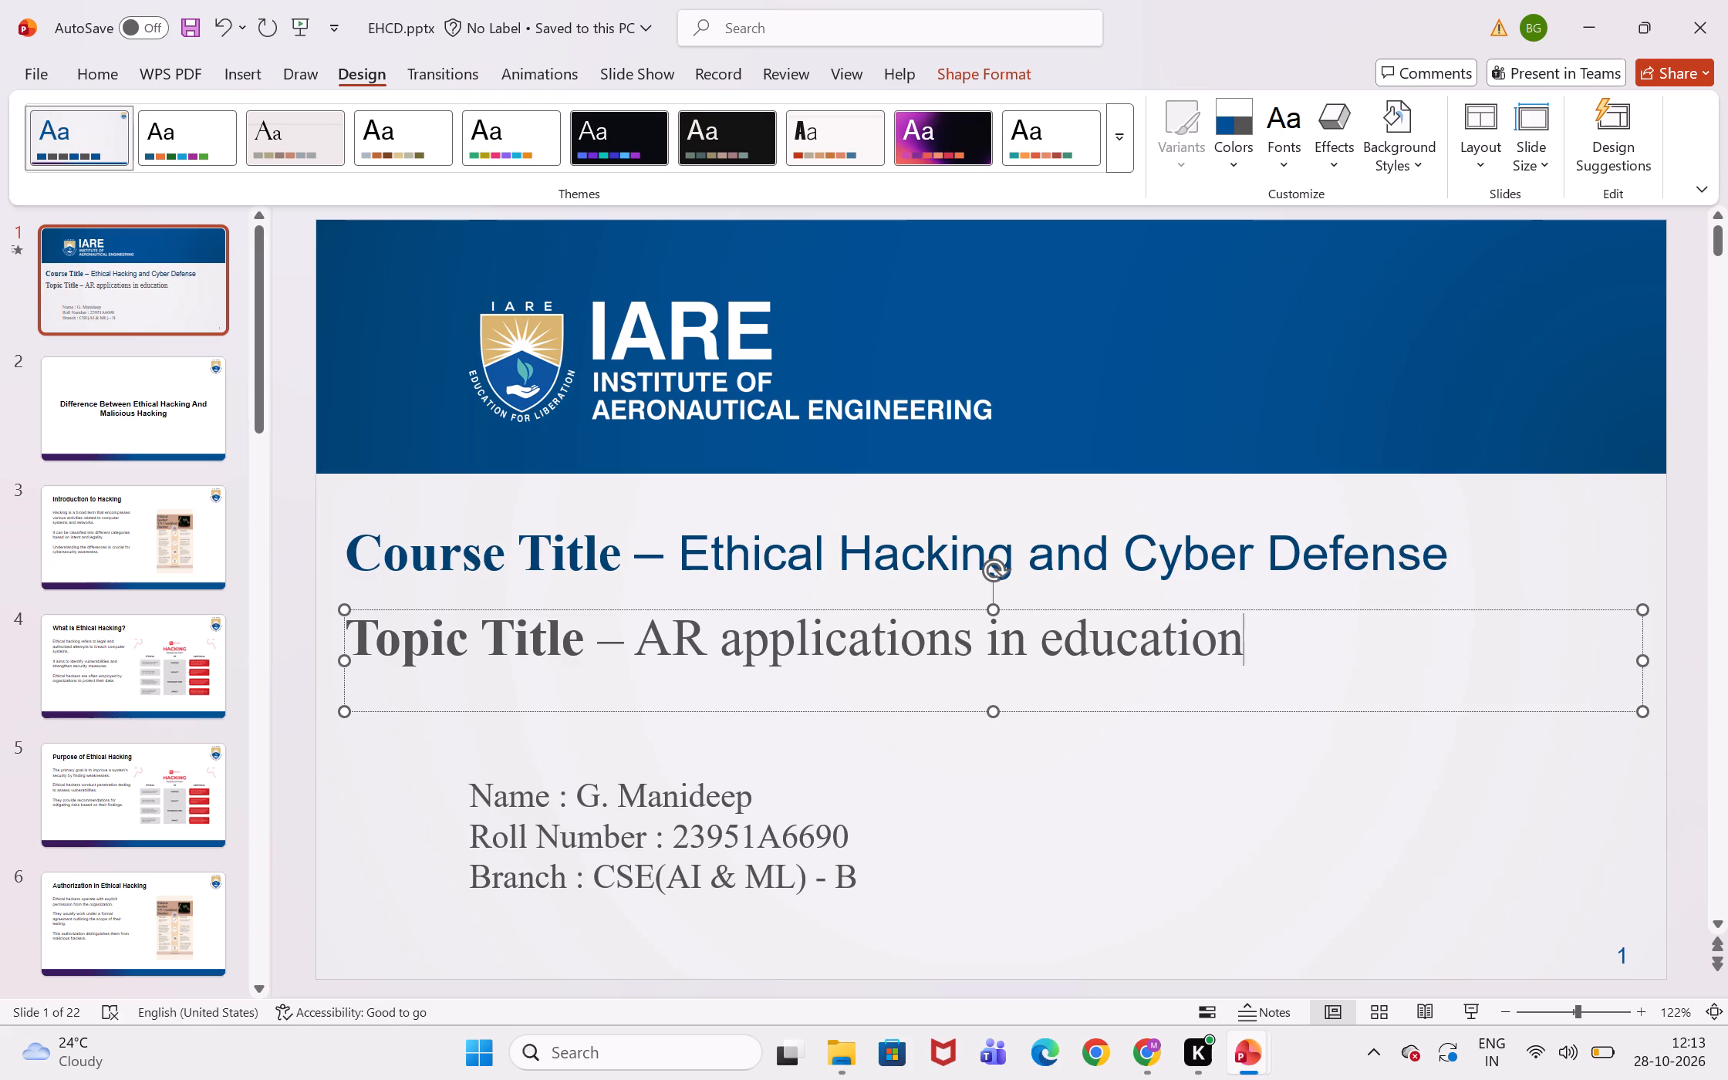
key("BackSpace")
key("BackSpace")
key("BackSpace")
key("BackSpace")
key("BackSpace")
key("BackSpace")
key("BackSpace")
key("BackSpace")
key("BackSpace")
key("BackSpace")
key("BackSpace")
key("BackSpace")
key("BackSpace")
key("BackSpace")
key("BackSpace")
key("BackSpace")
key("BackSpace")
key("BackSpace")
key("BackSpace")
key("BackSpace")
key("BackSpace")
key("BackSpace")
key("BackSpace")
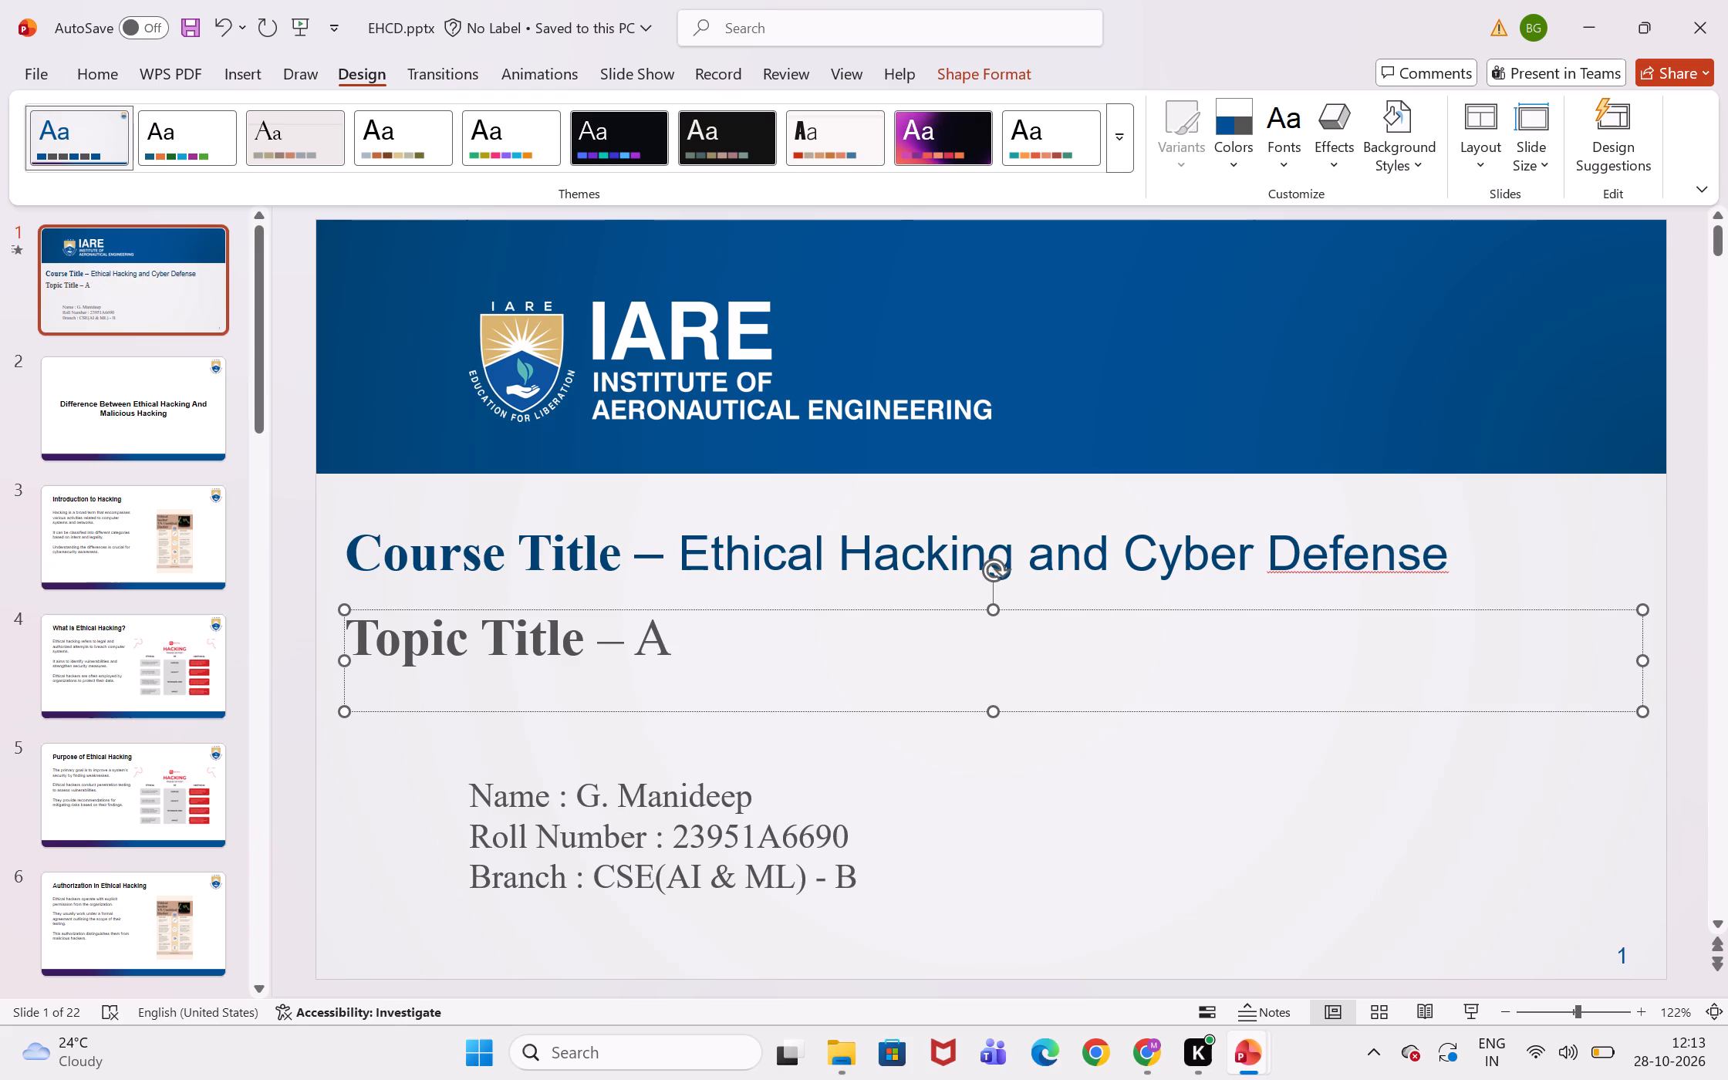
key("BackSpace")
type("Differne")
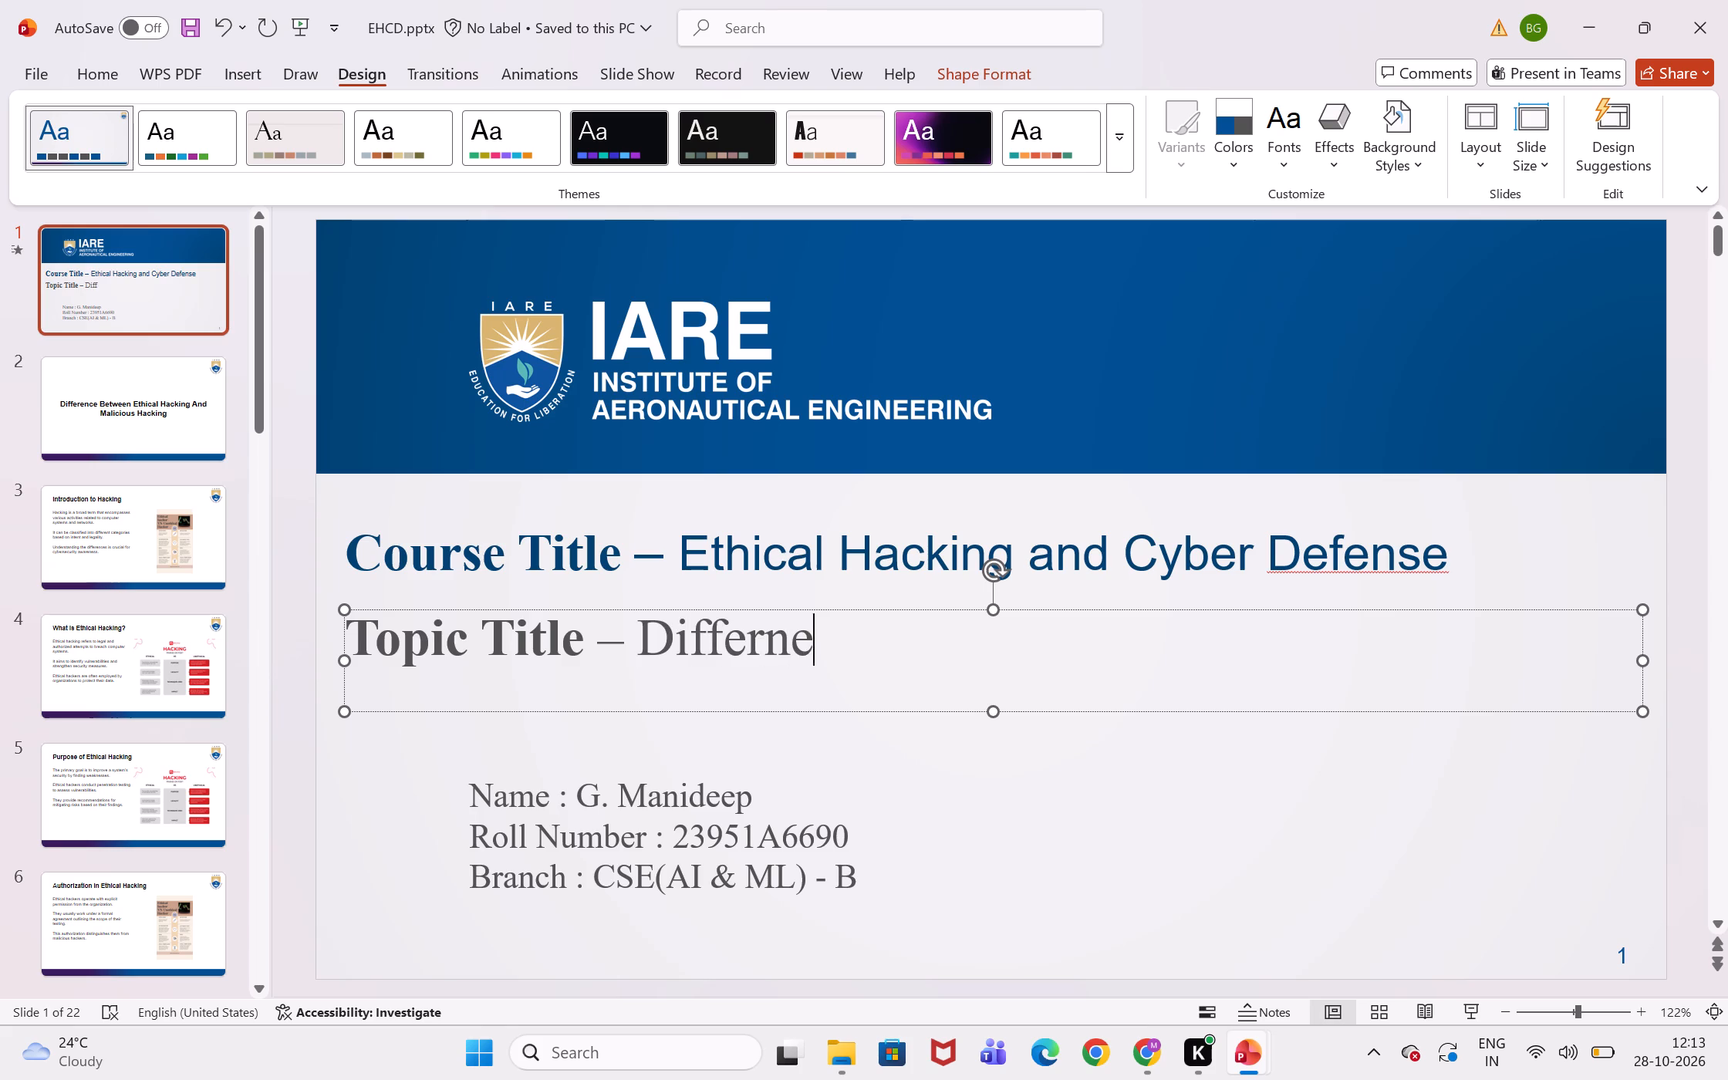
key("BackSpace")
key("BackSpace")
type("ence")
key("space")
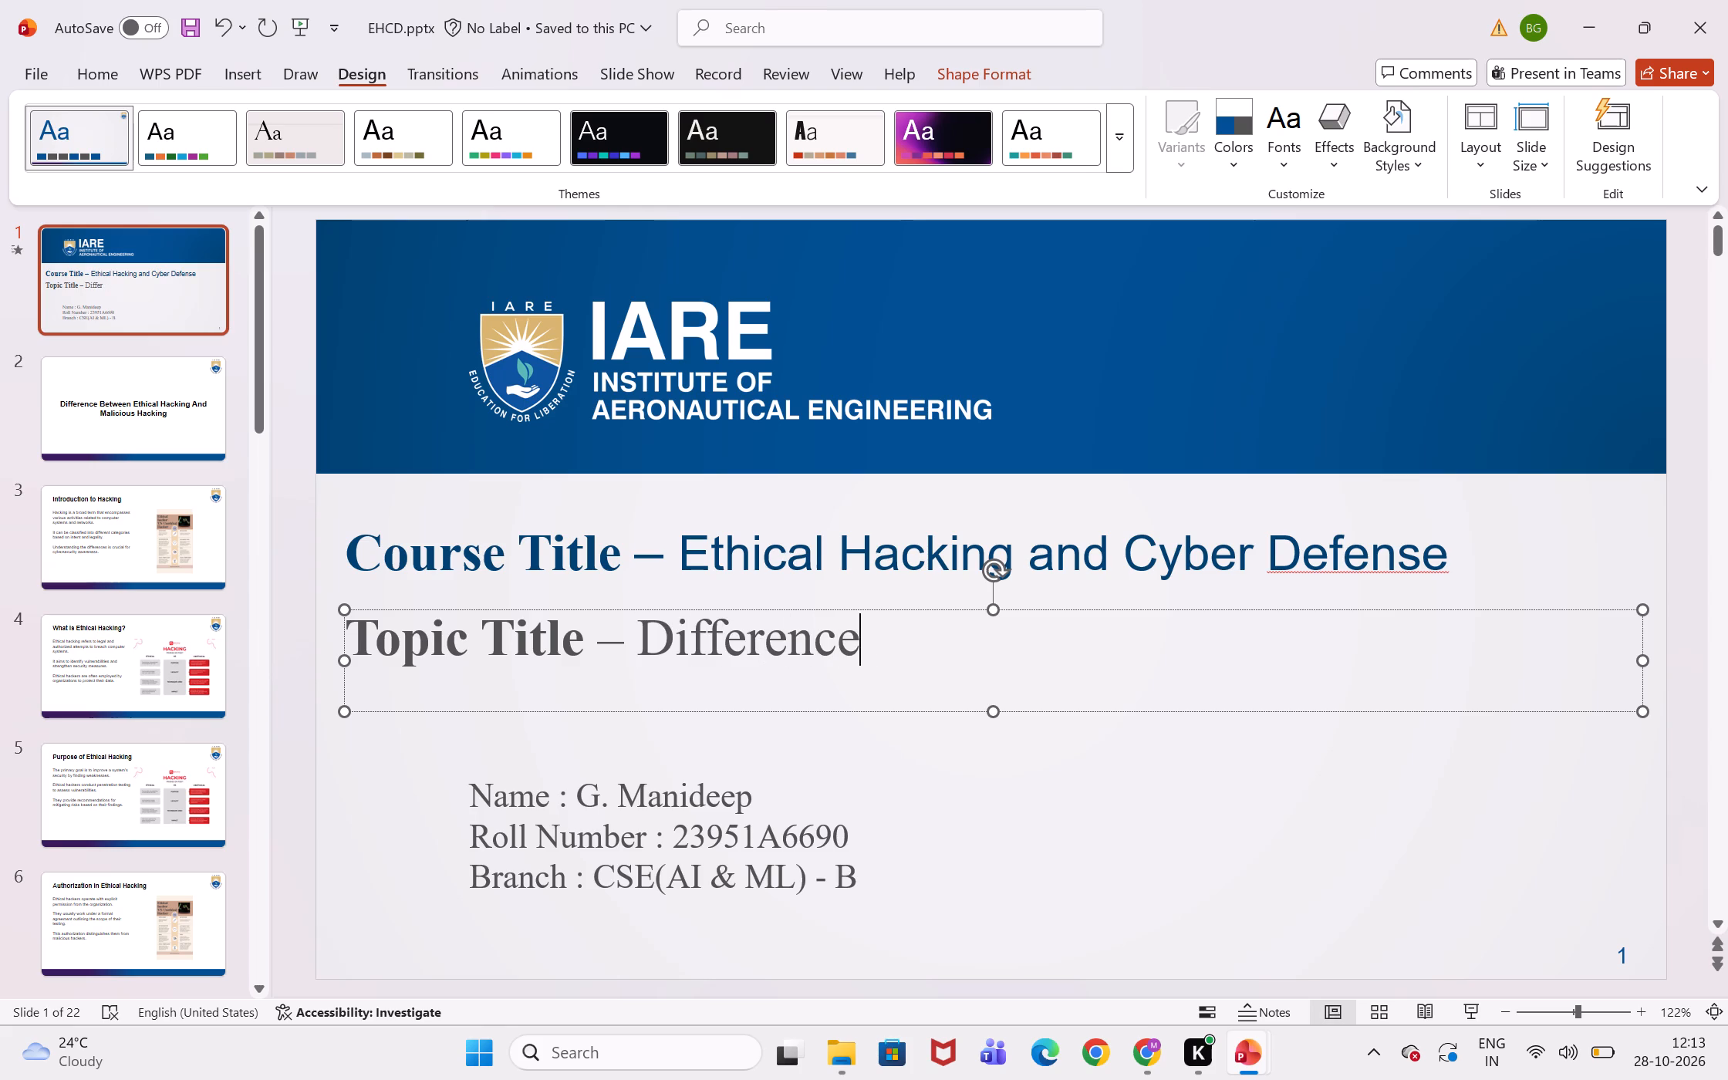
type("between Eth")
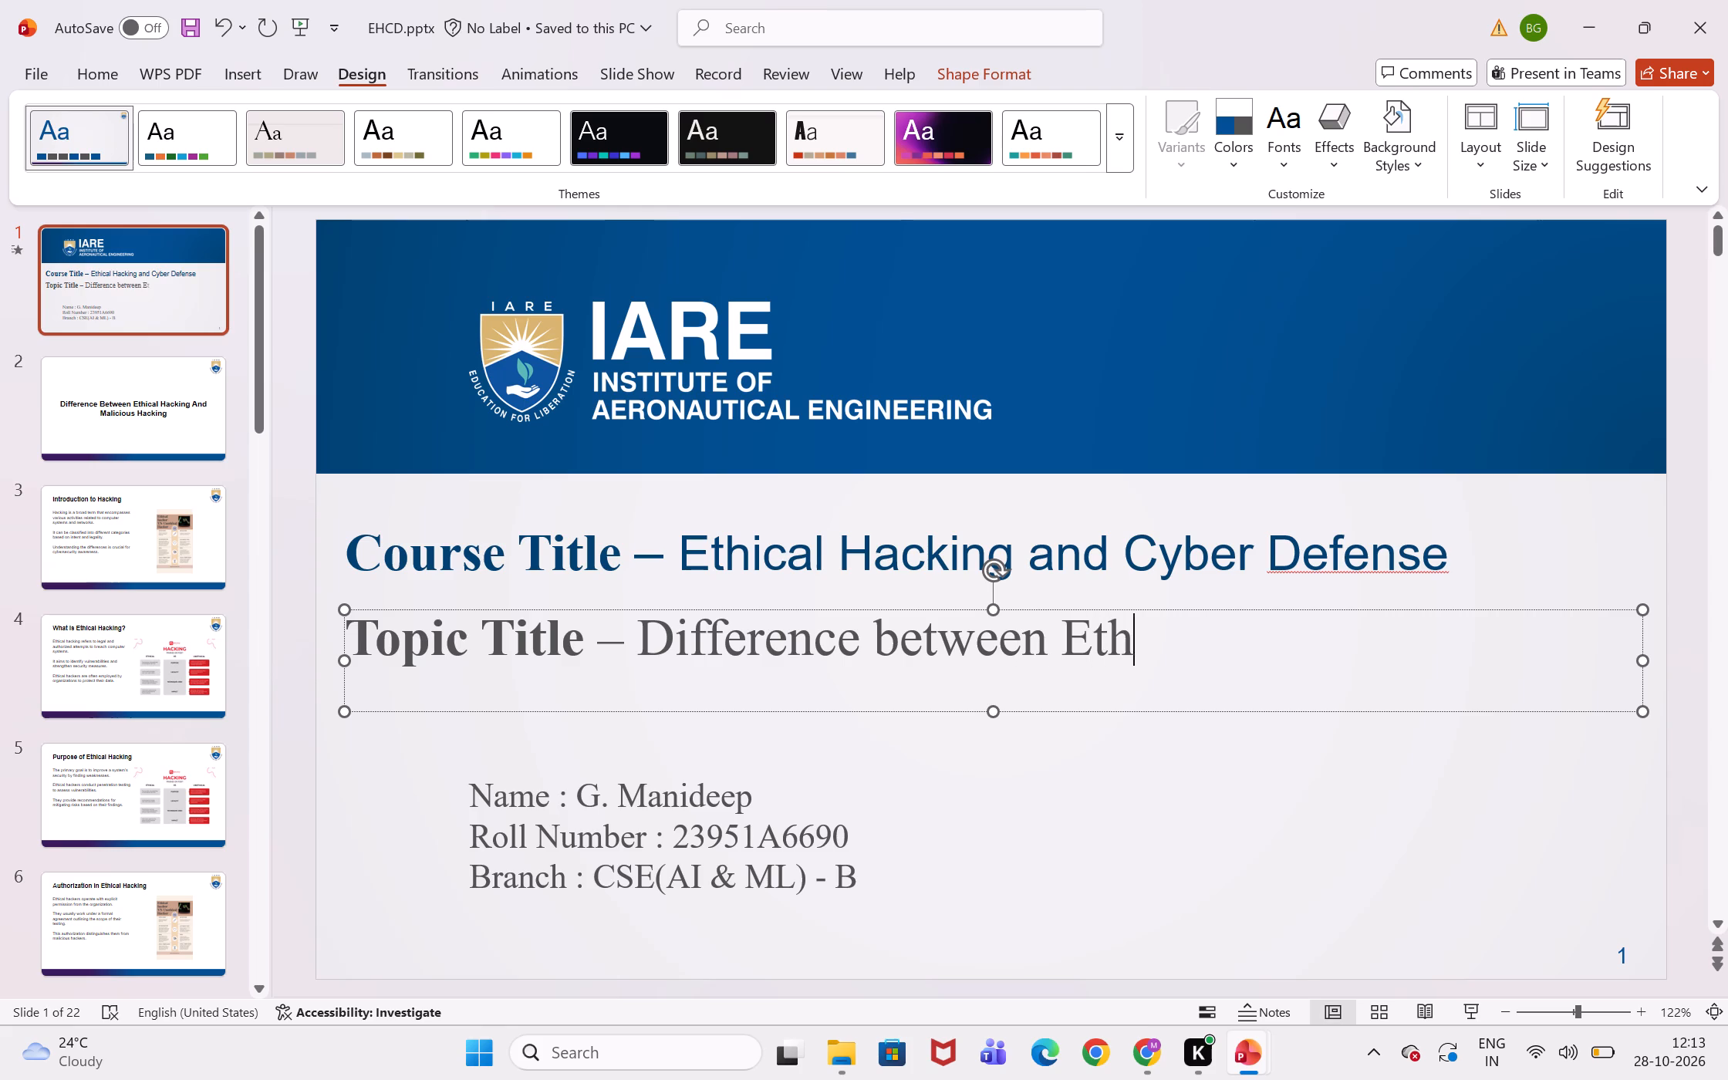
type("ical Hacking an")
type("d")
key("space")
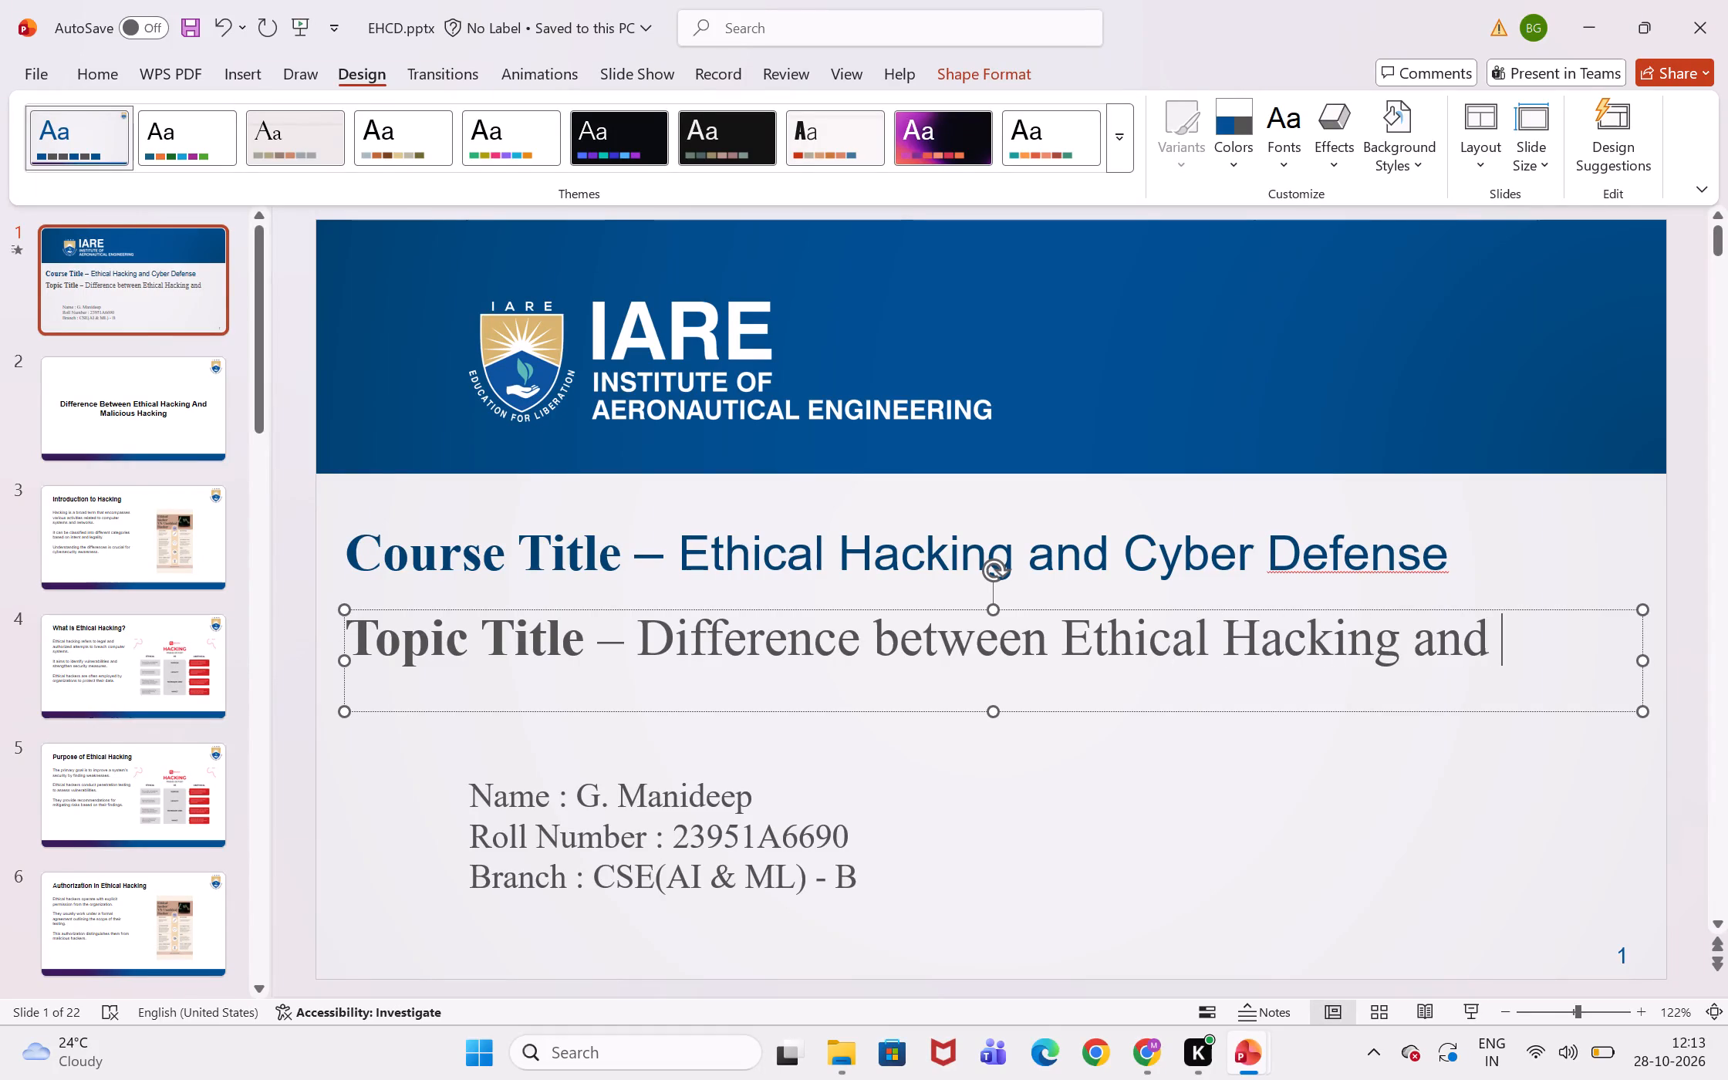
type("Mal")
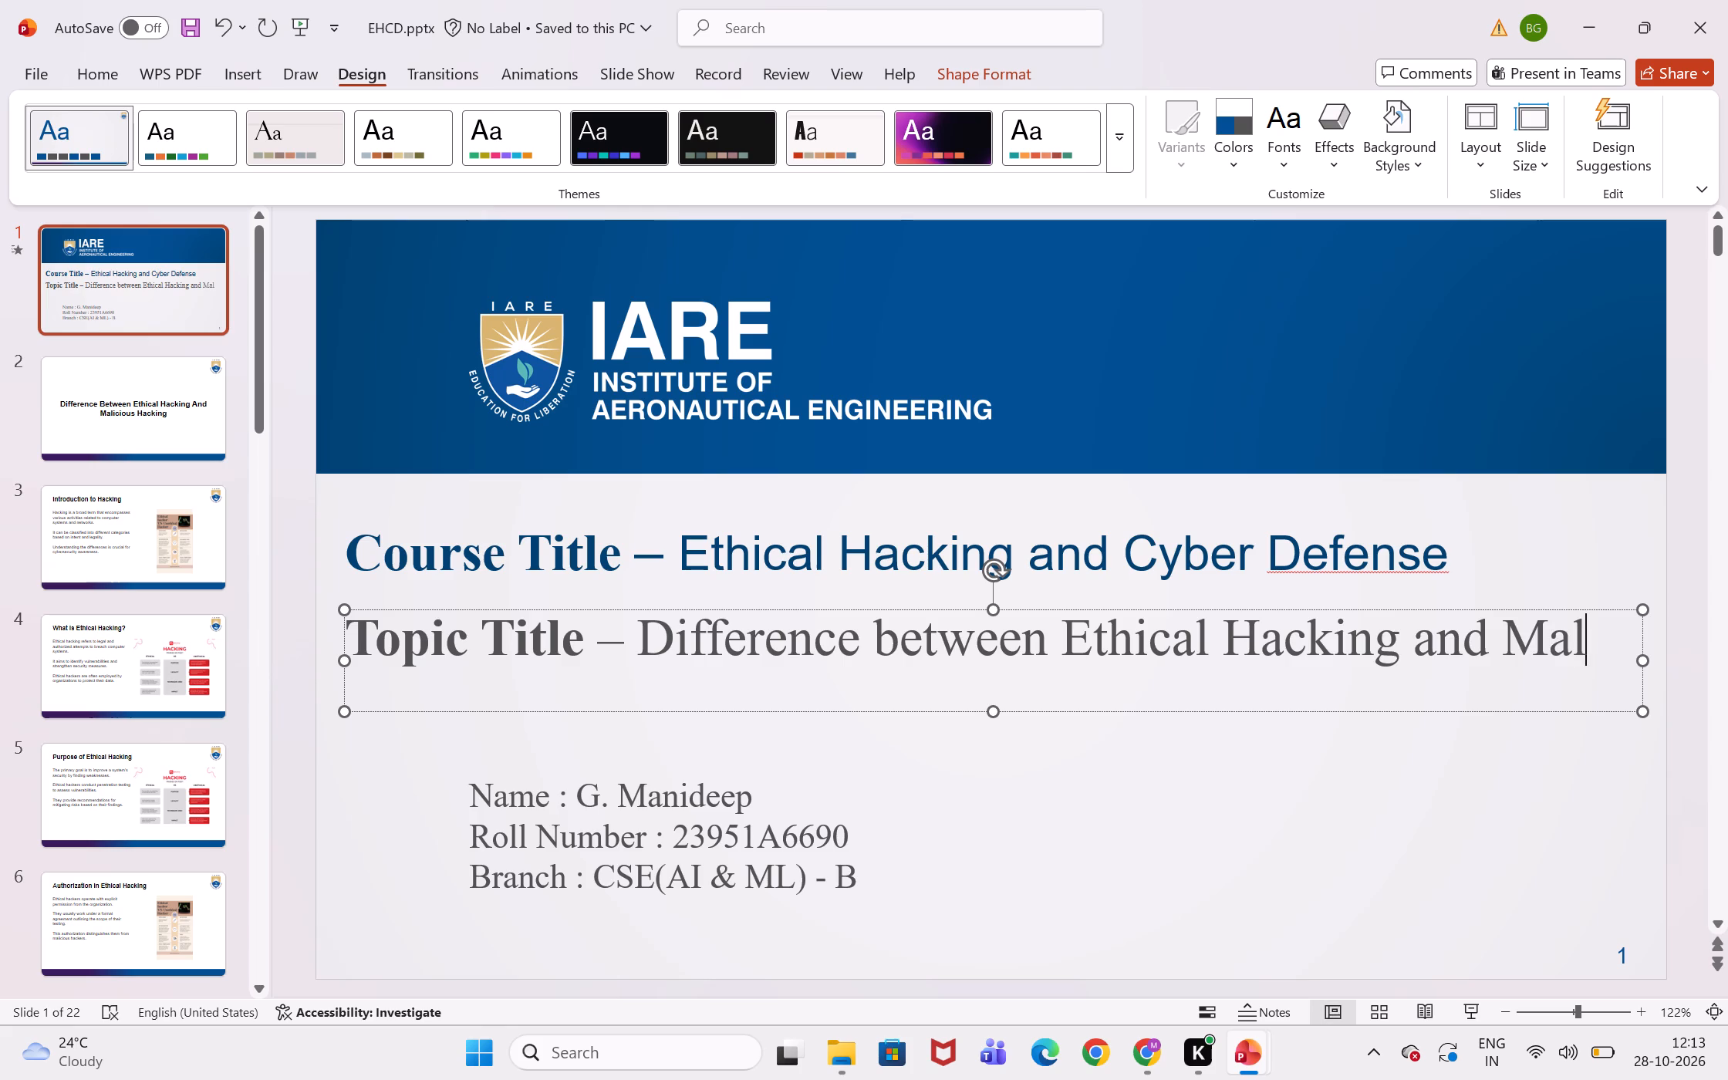
type("ic")
type("io")
type("us Ha")
type("cking")
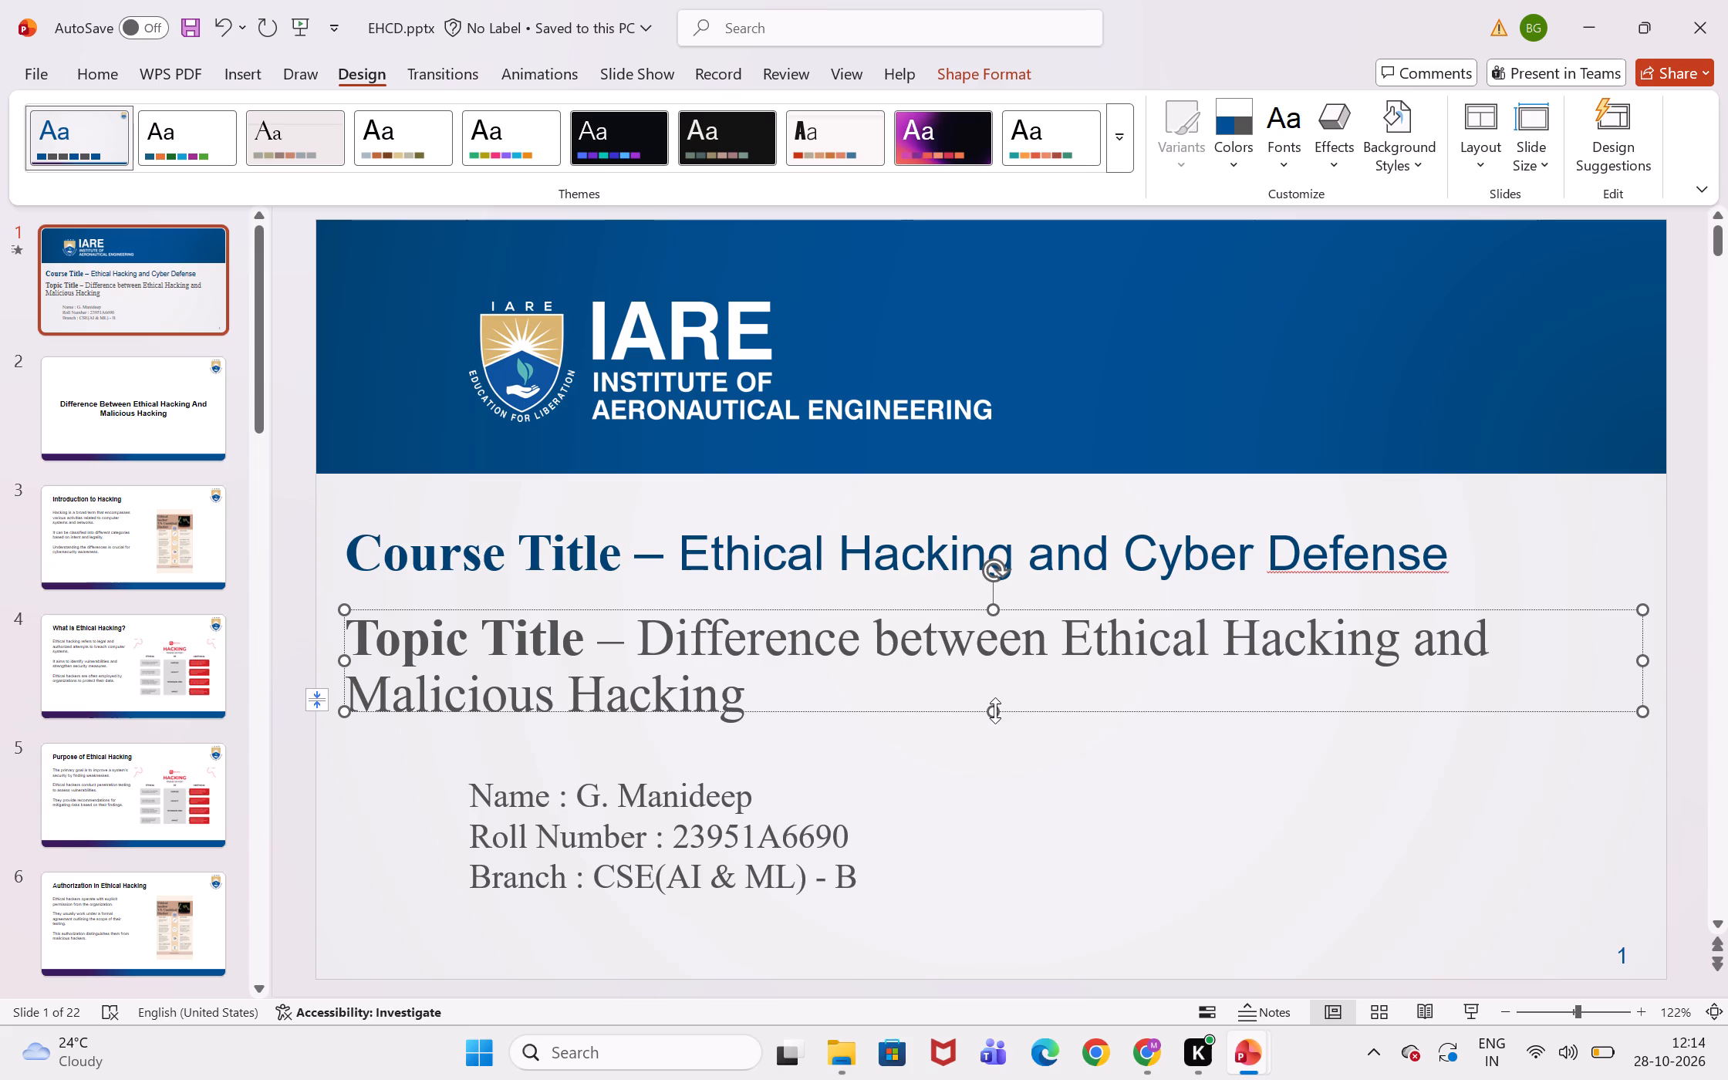
Extend the topic title's text box downward so that both lines of text fit inside it.
left_click_drag(995, 710, 994, 754)
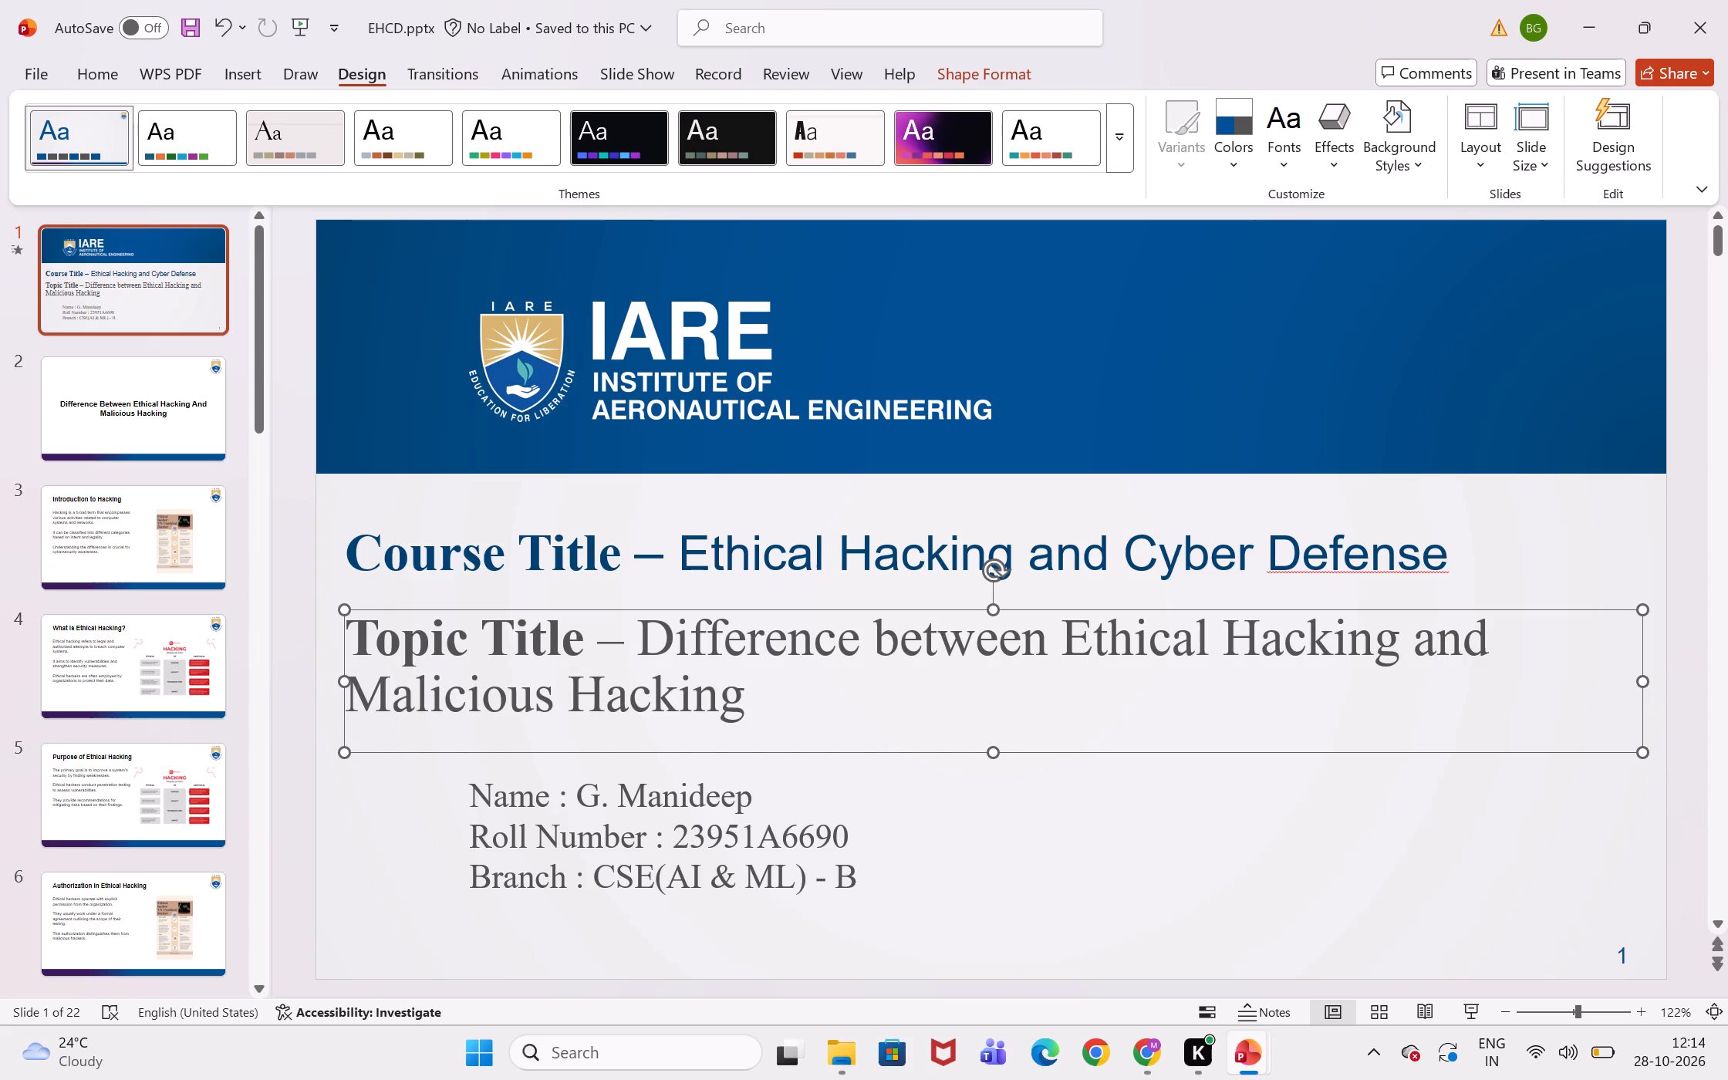
Indent "Malicious Hacking" with tabs and spaces so it sits roughly centred beneath the topic title's first line.
left_click(352, 687)
key("Tab")
key("Tab")
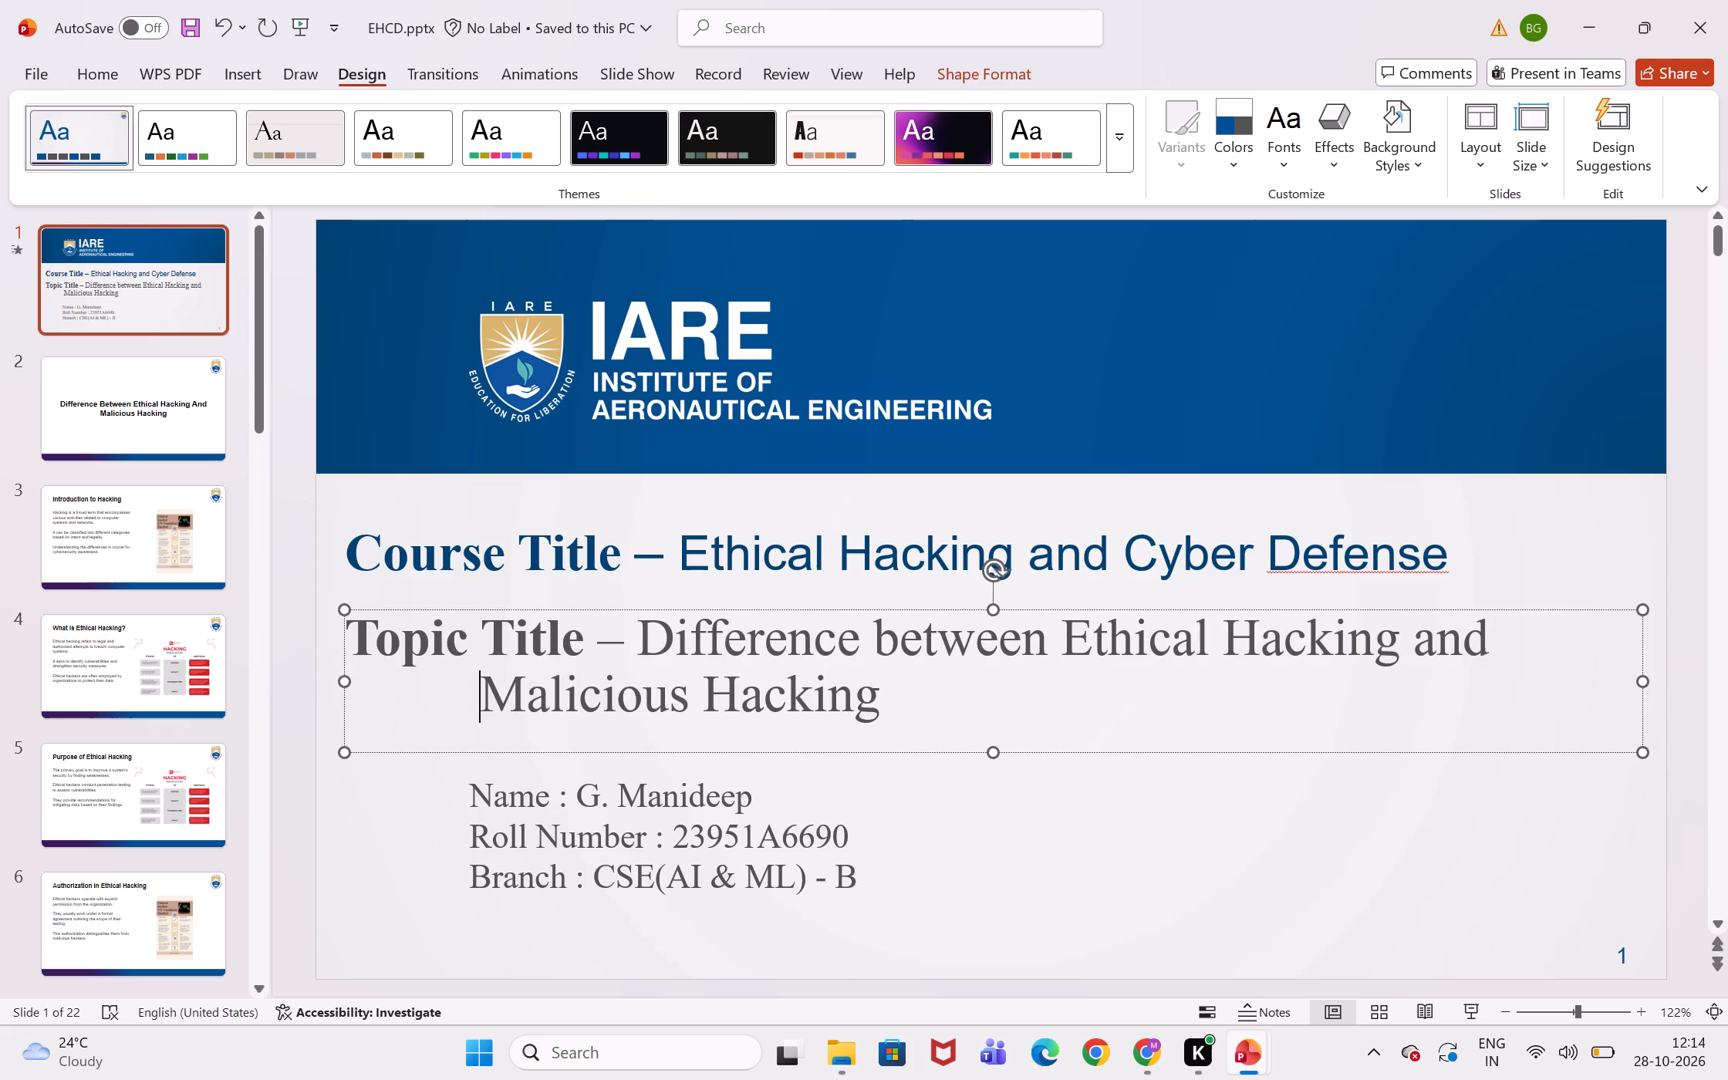
key("Tab")
key("space")
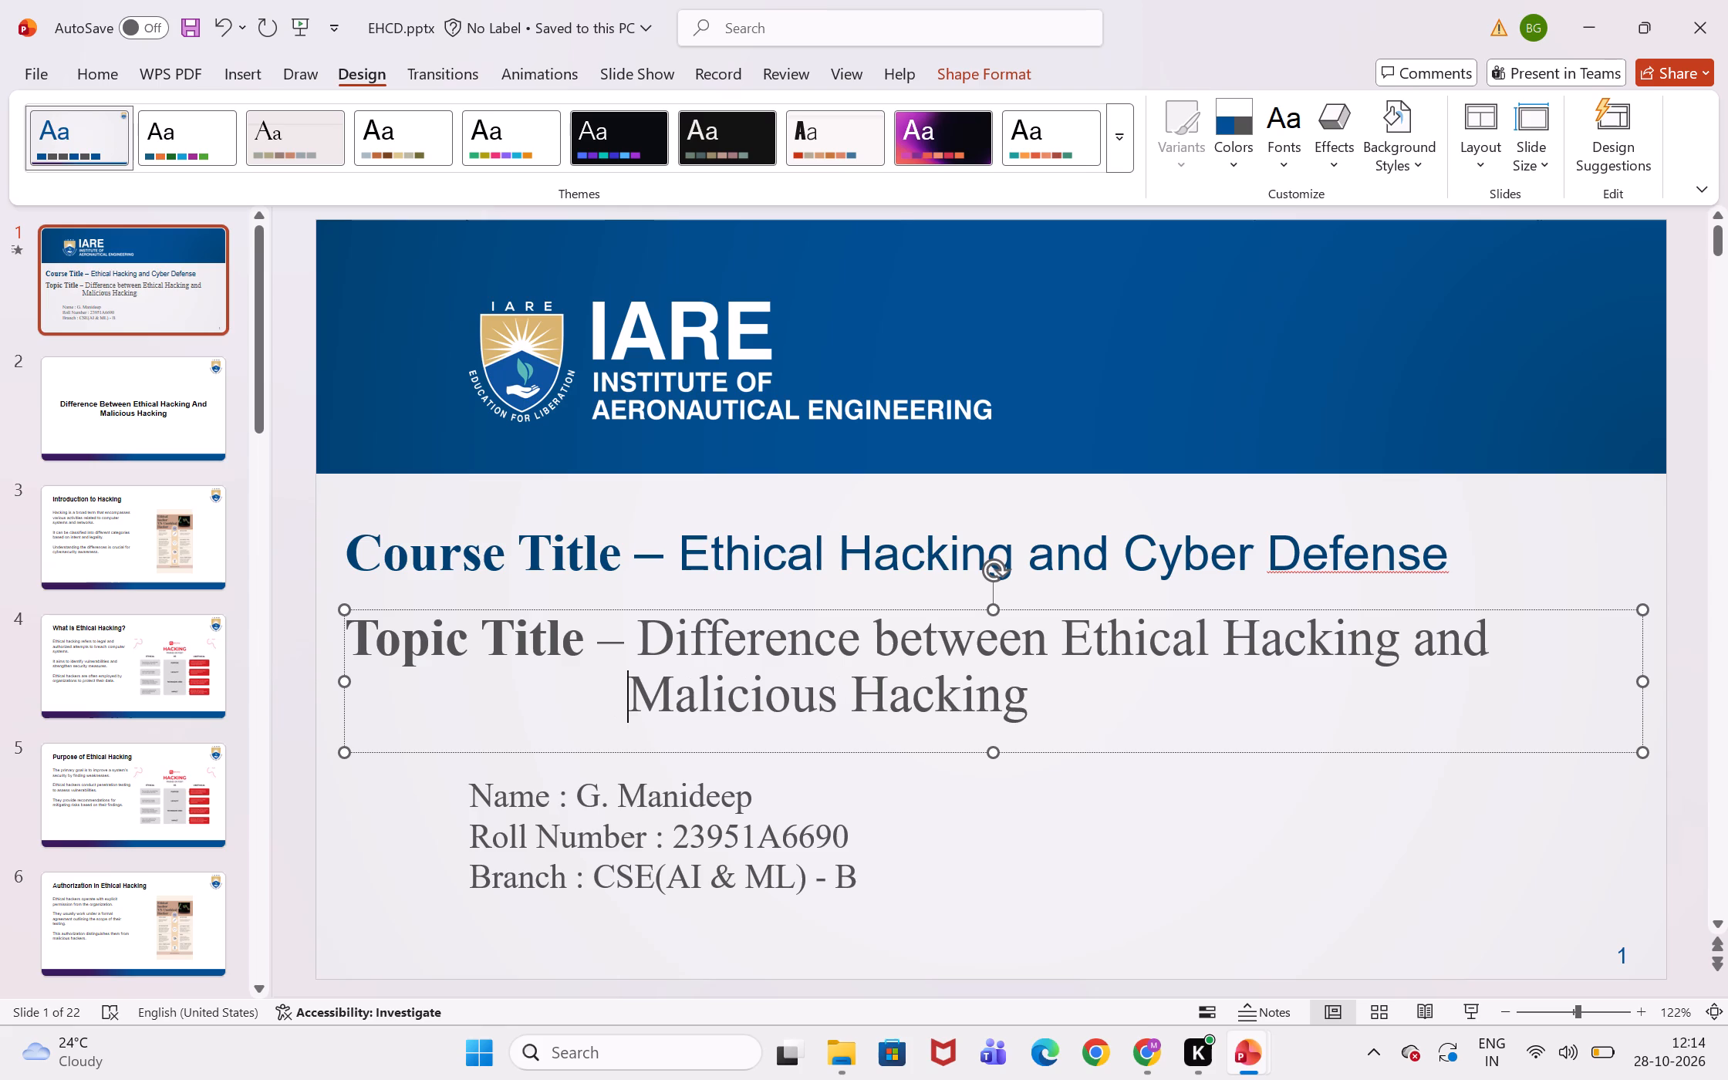
key("space")
key("space")
key("space")
key("space")
key("space")
key("space")
key("space")
key("space")
key("space")
key("space")
key("space")
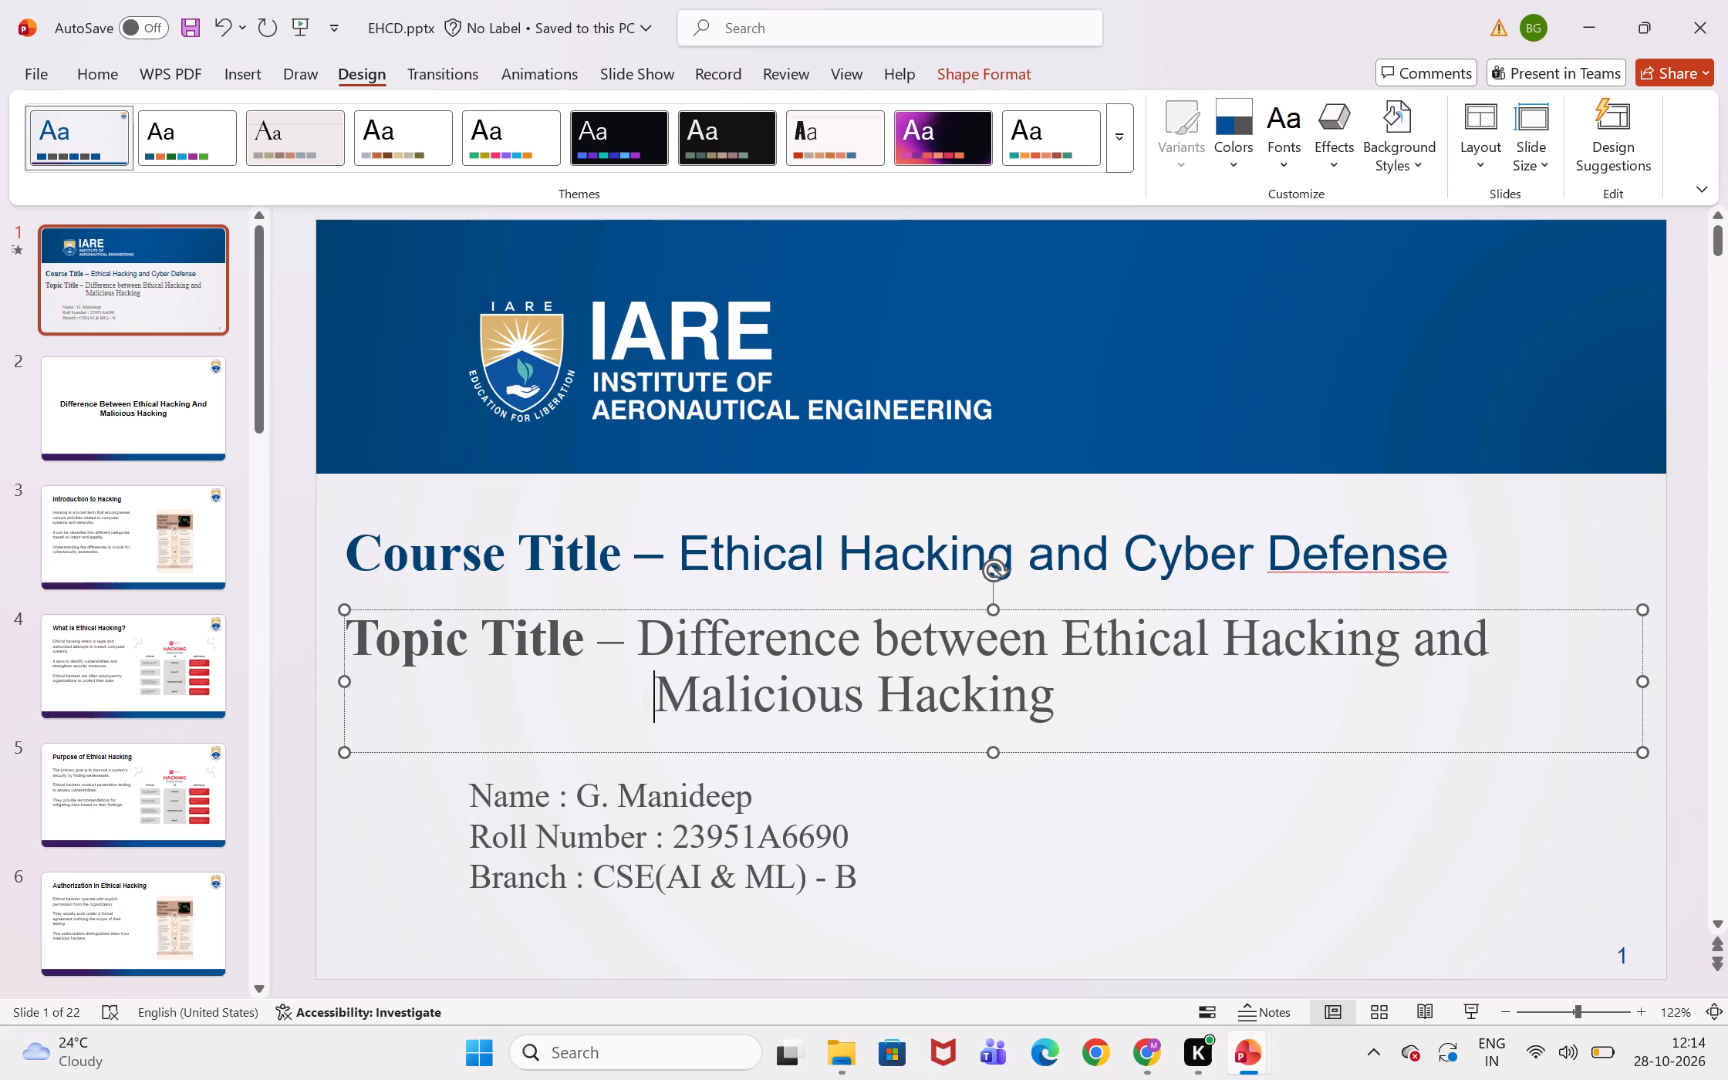
key("space")
key("space")
key("space")
key("space")
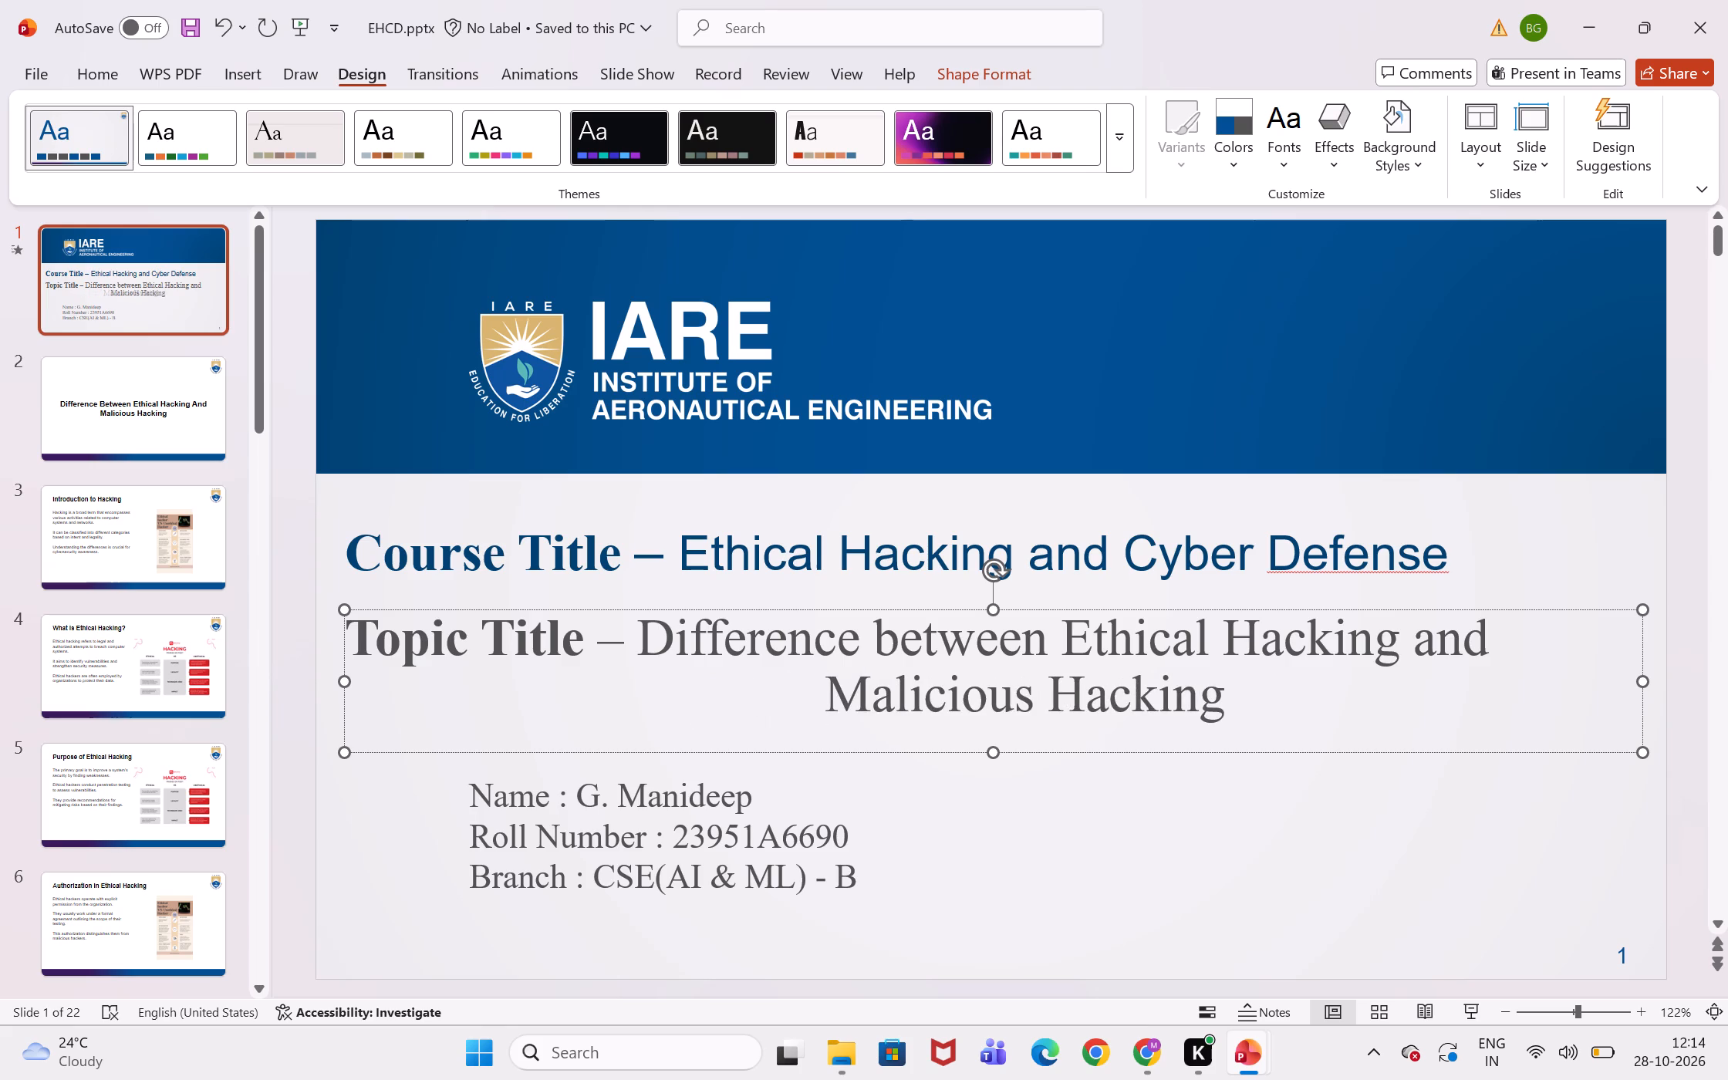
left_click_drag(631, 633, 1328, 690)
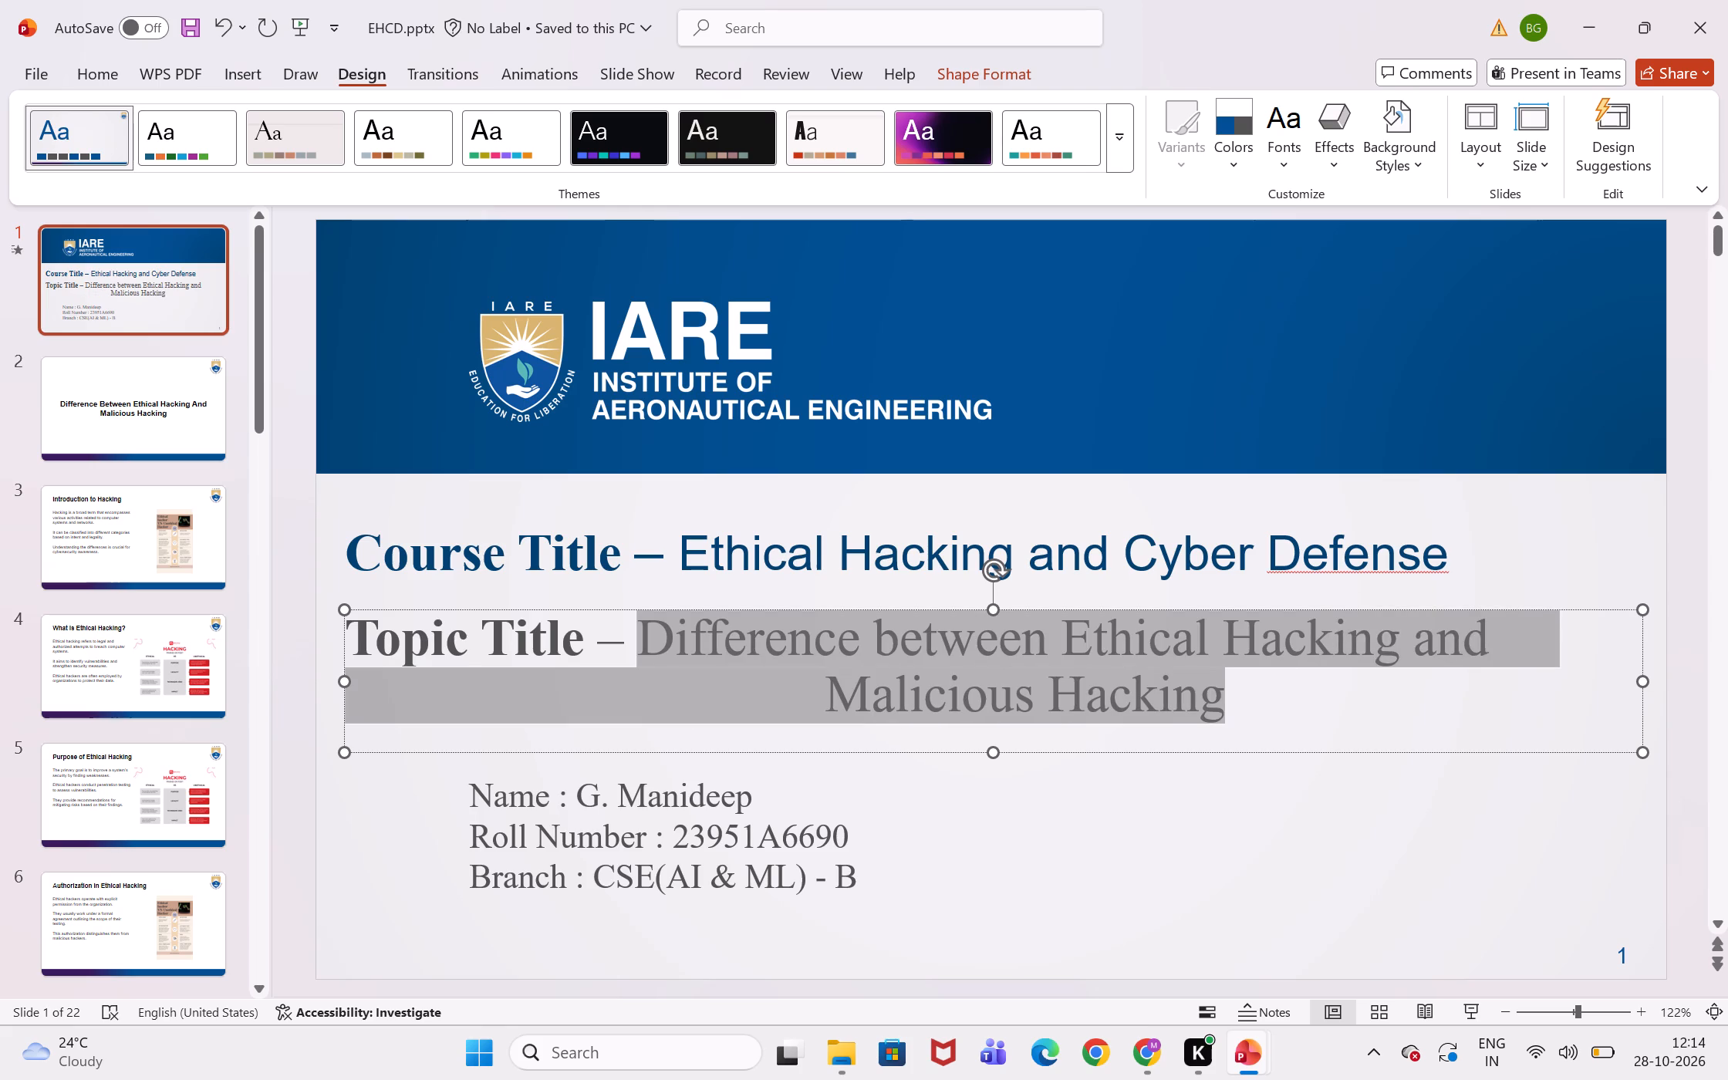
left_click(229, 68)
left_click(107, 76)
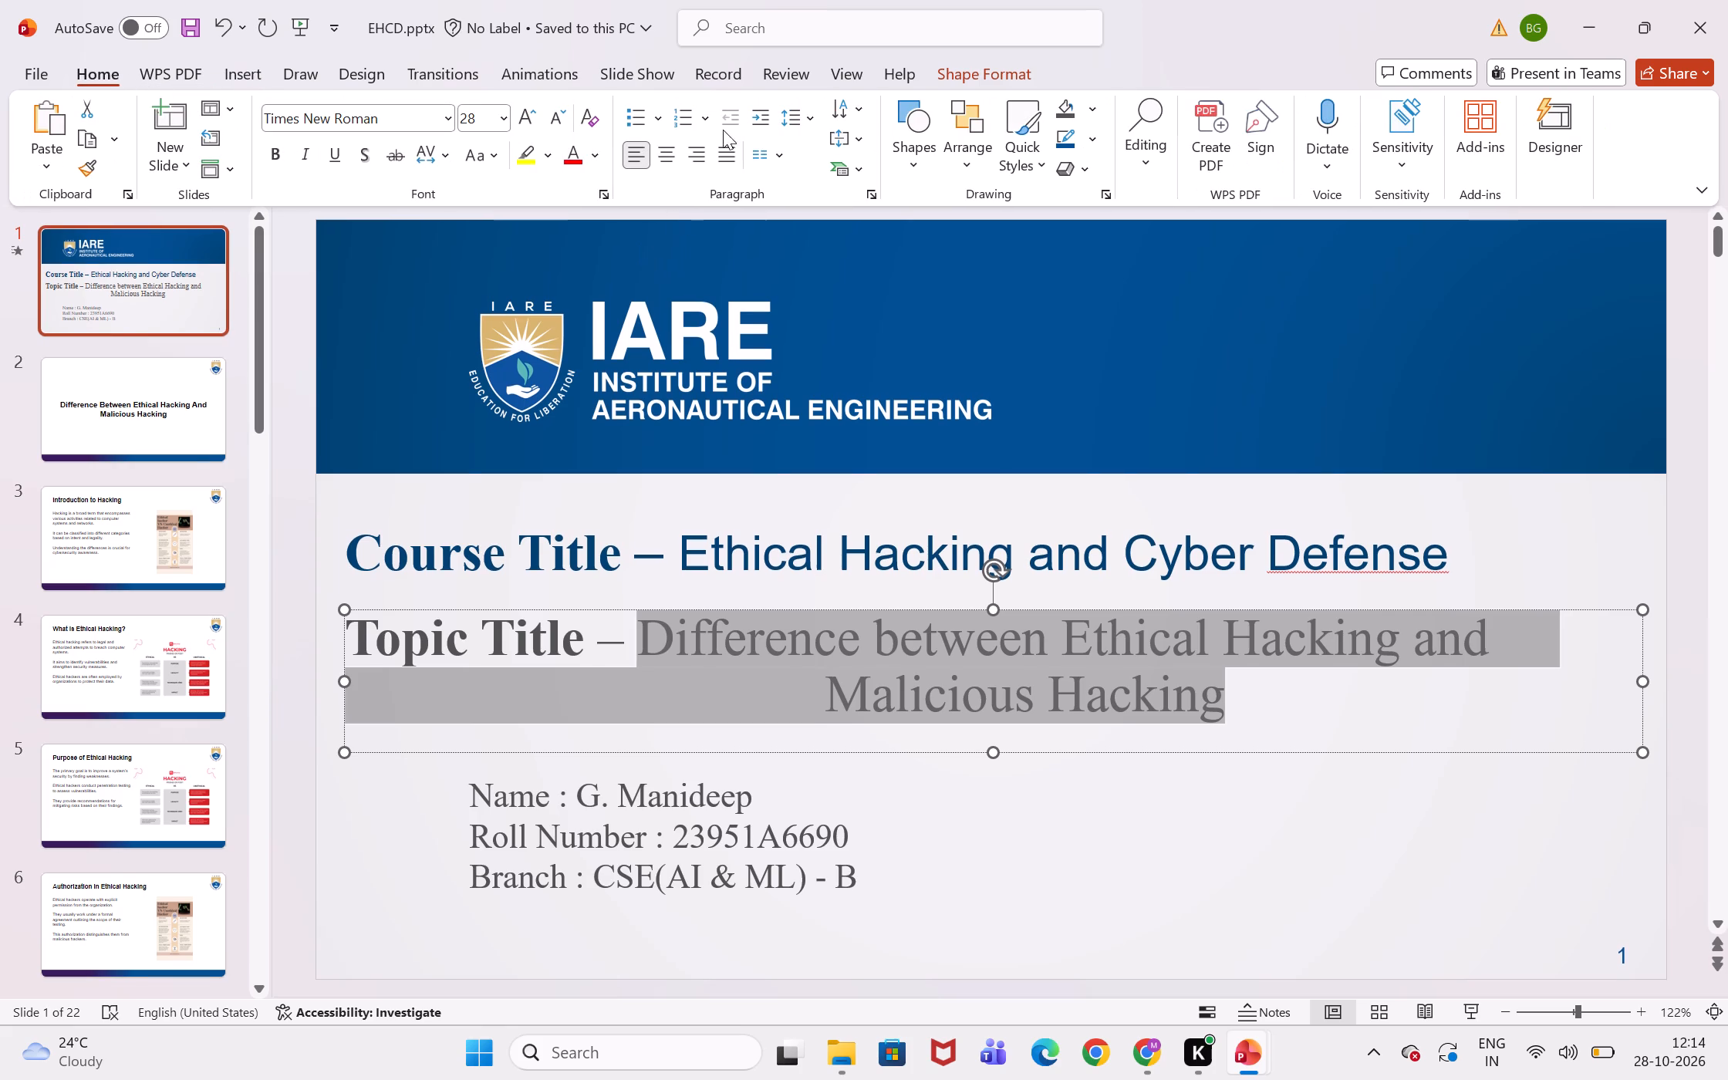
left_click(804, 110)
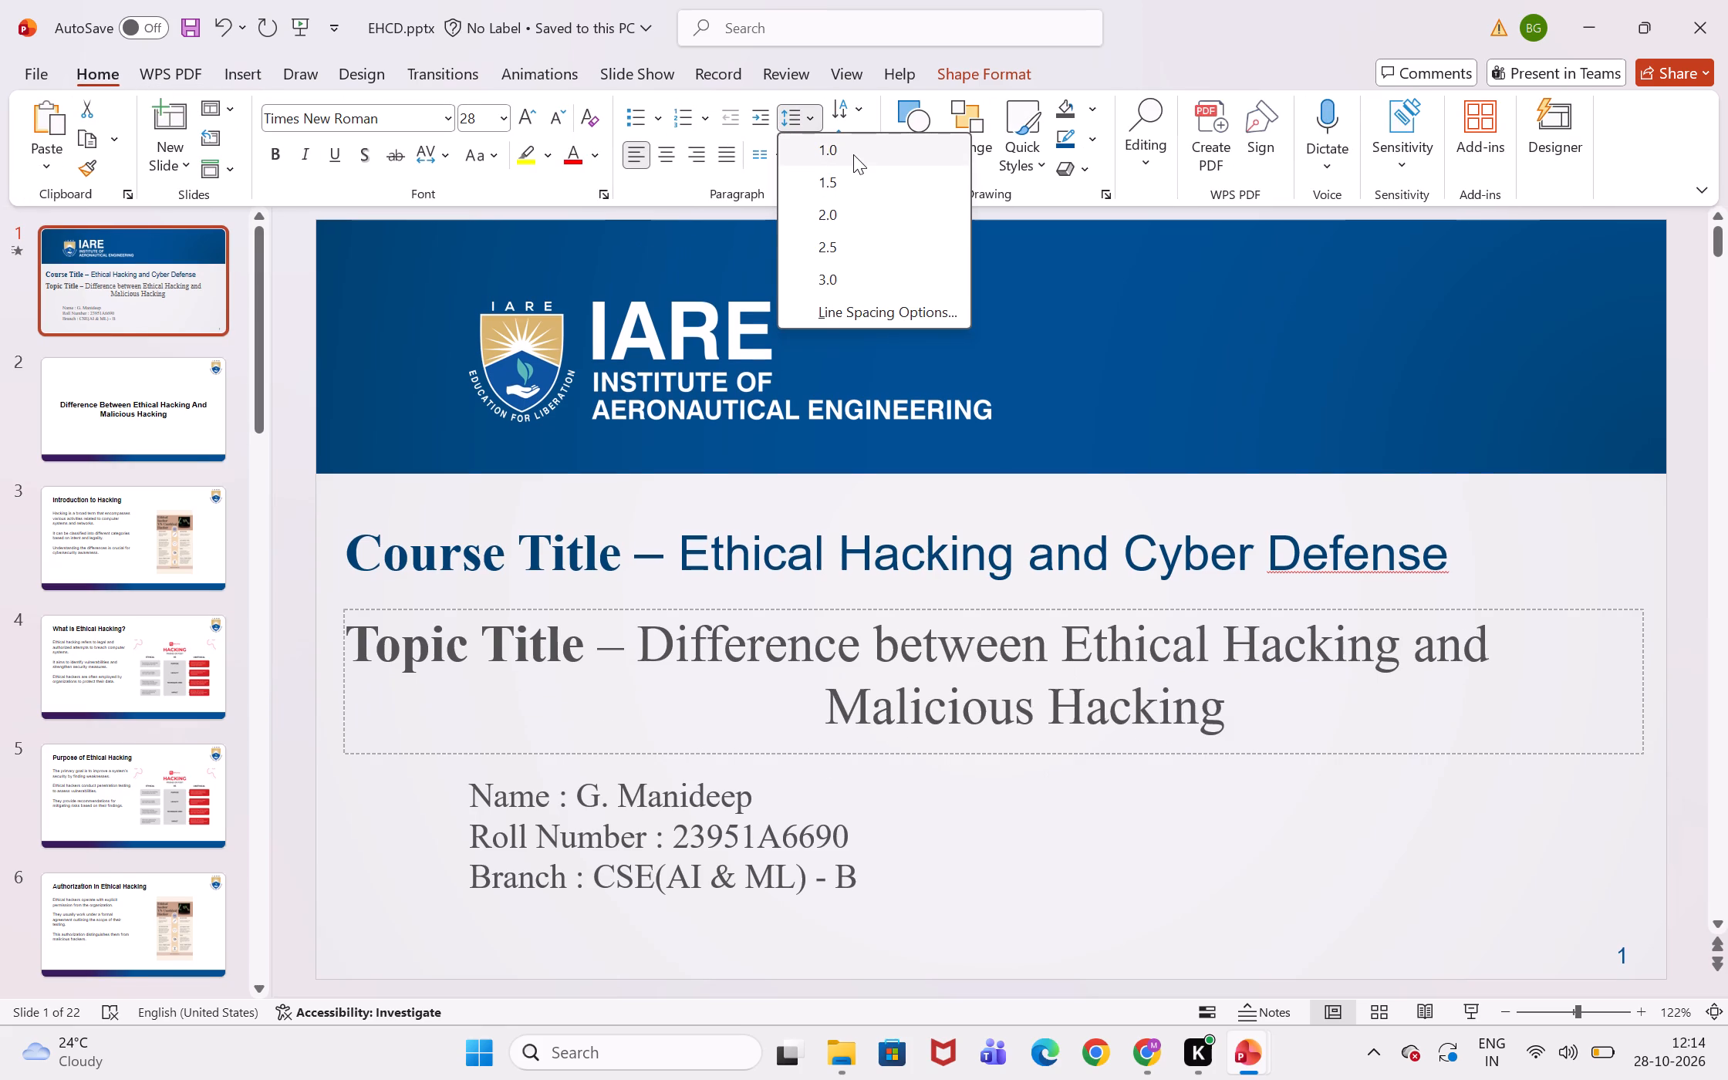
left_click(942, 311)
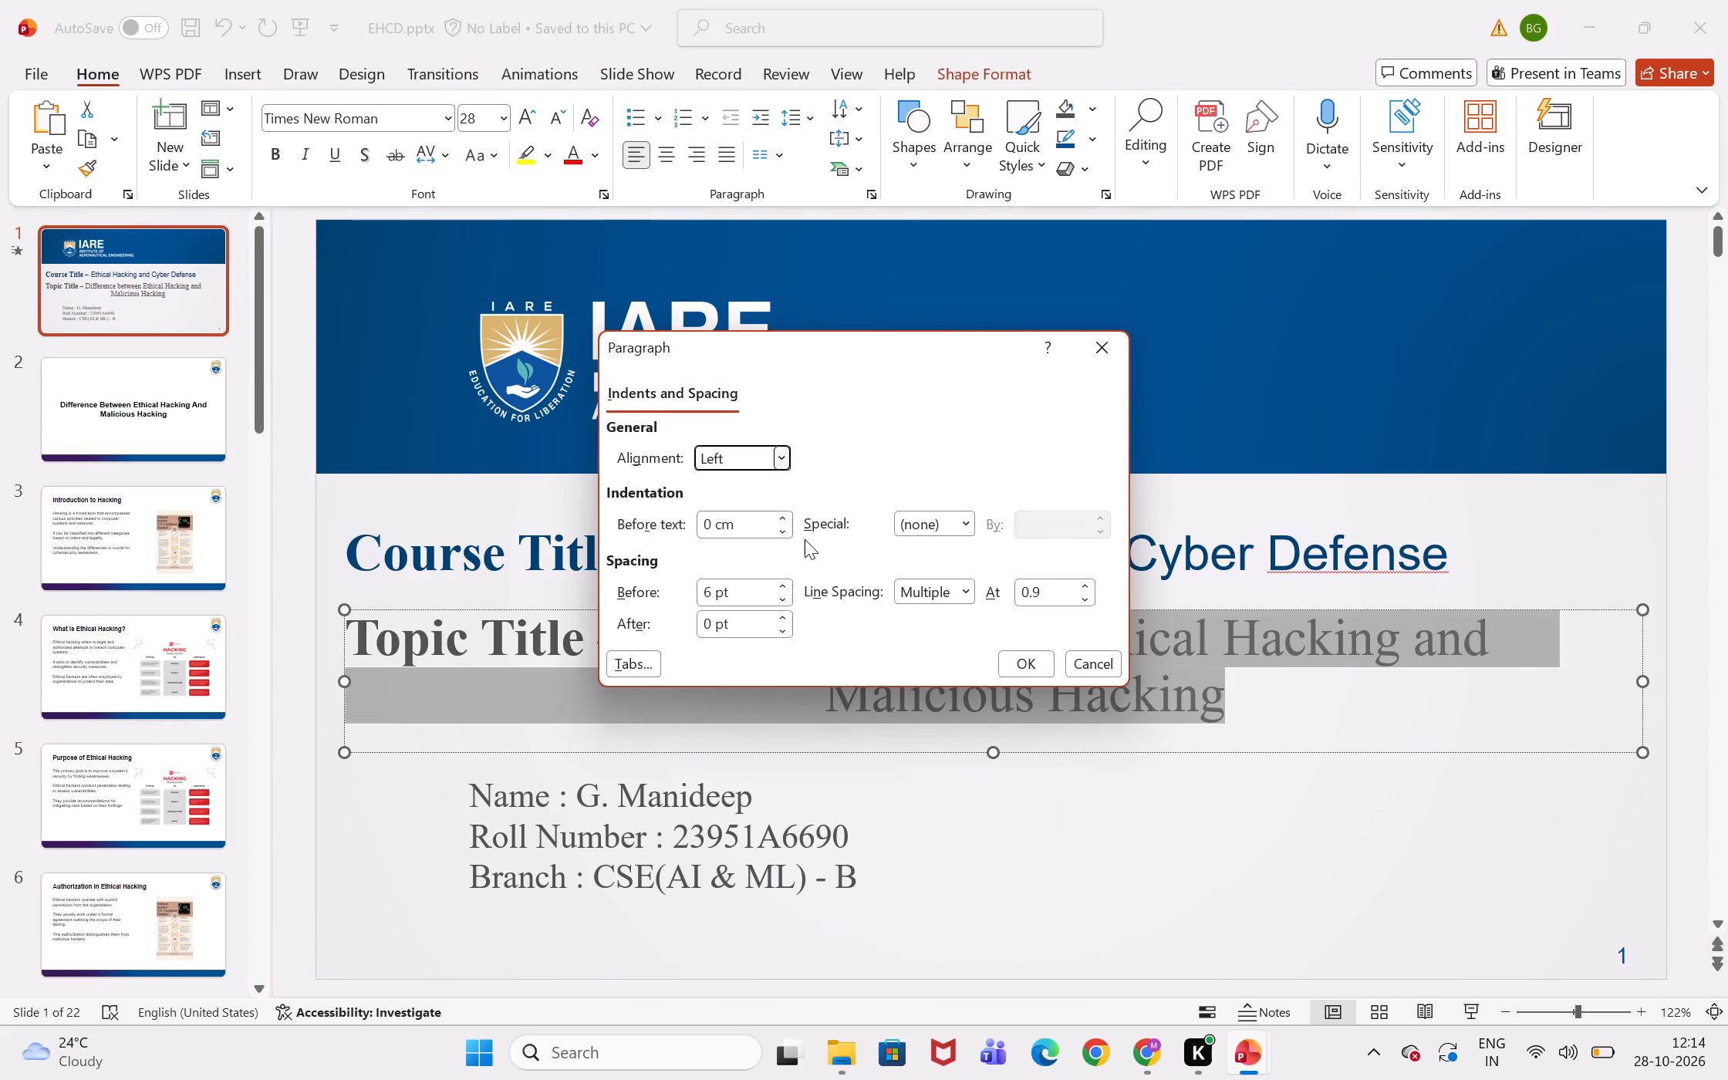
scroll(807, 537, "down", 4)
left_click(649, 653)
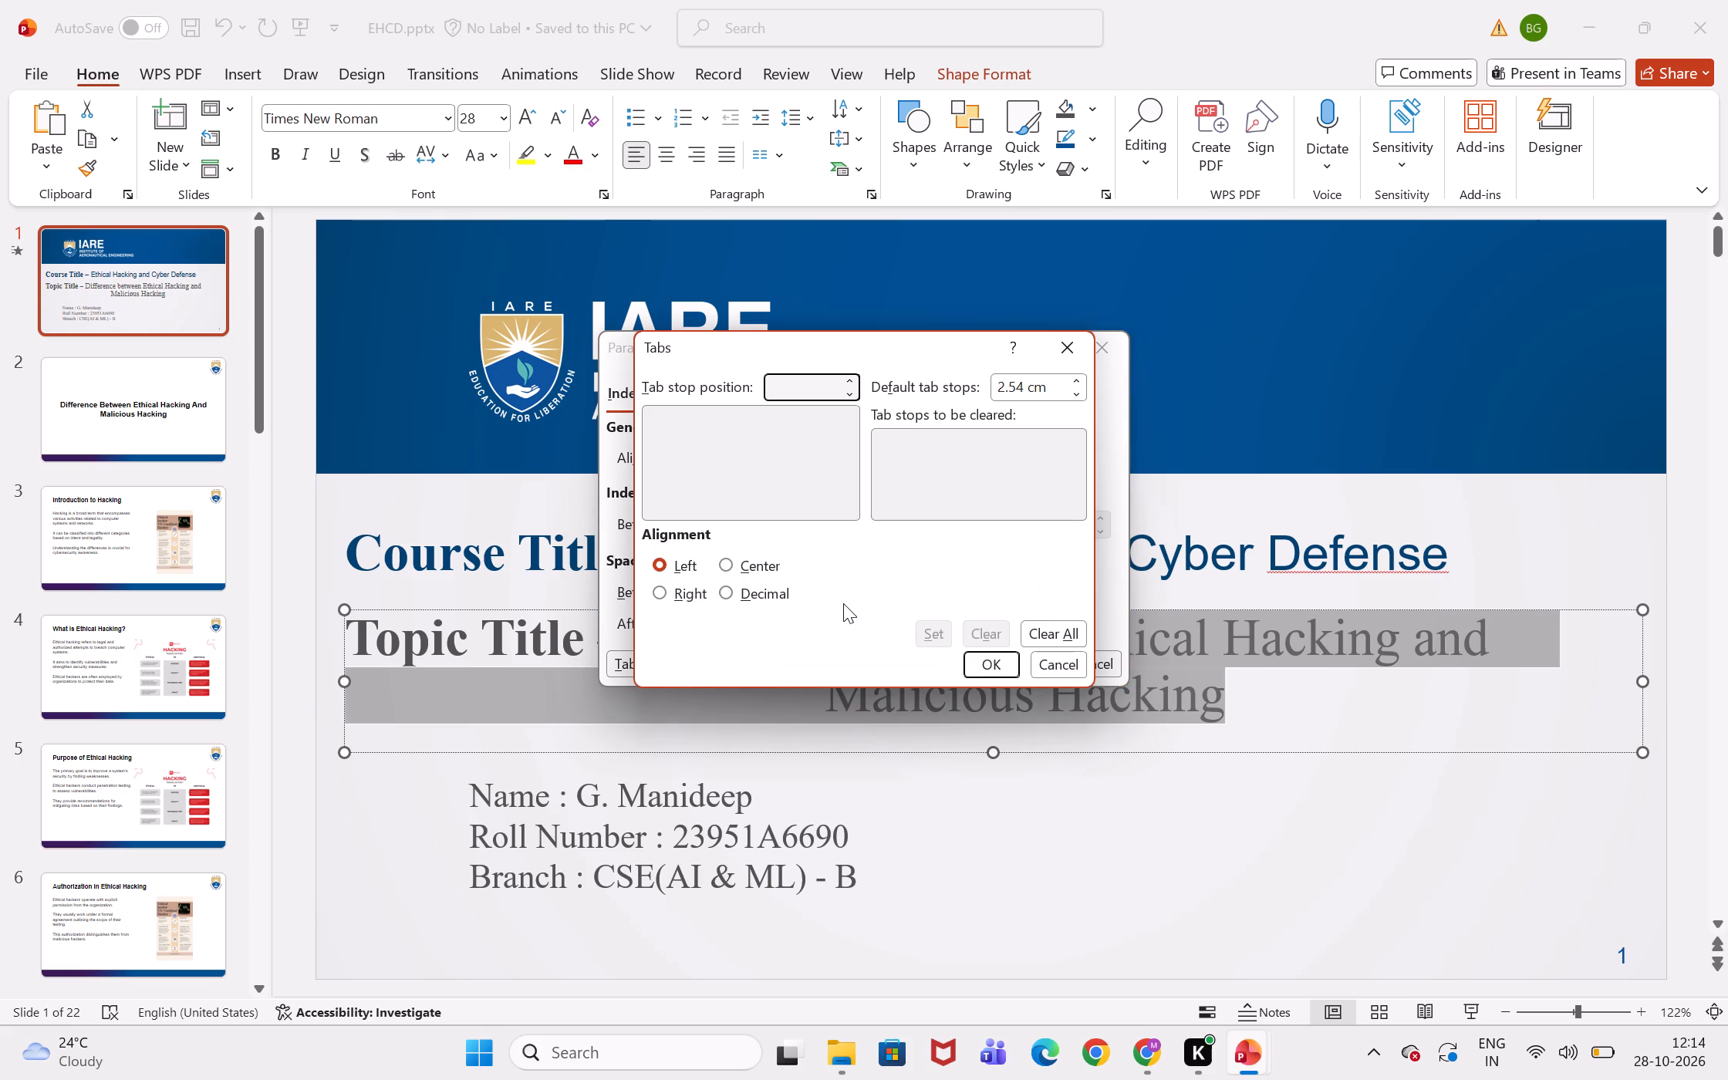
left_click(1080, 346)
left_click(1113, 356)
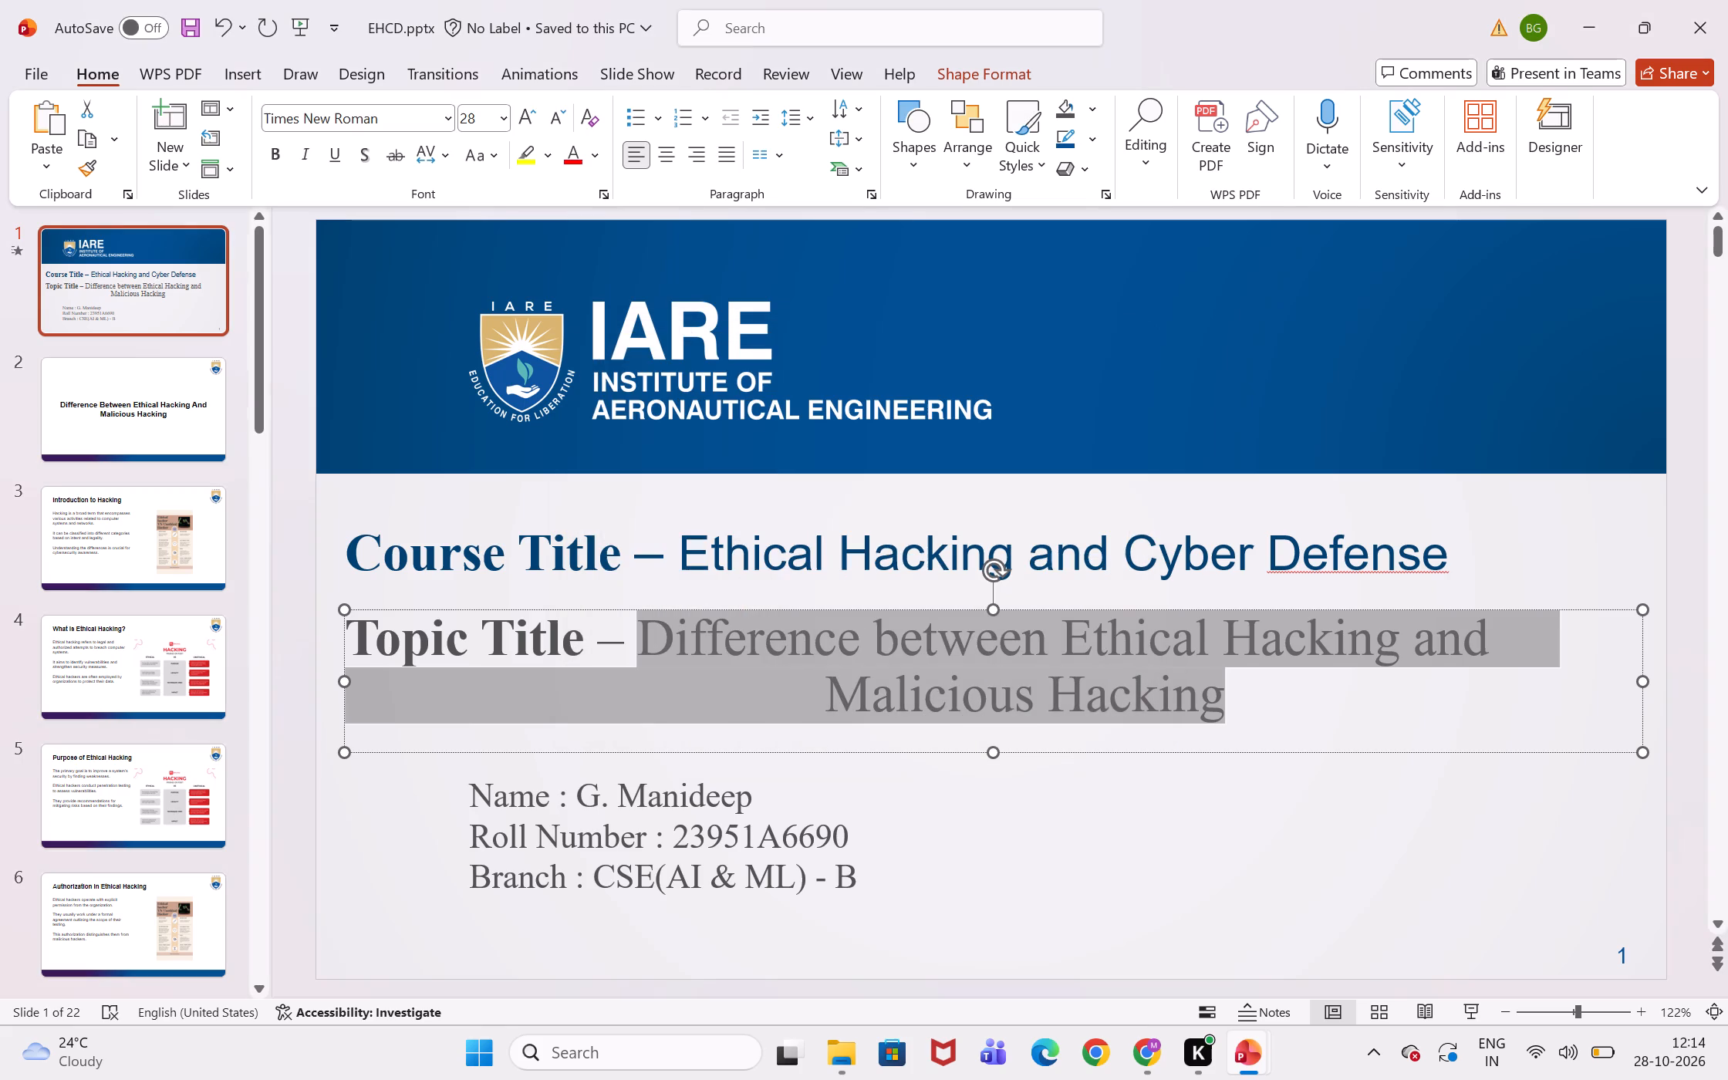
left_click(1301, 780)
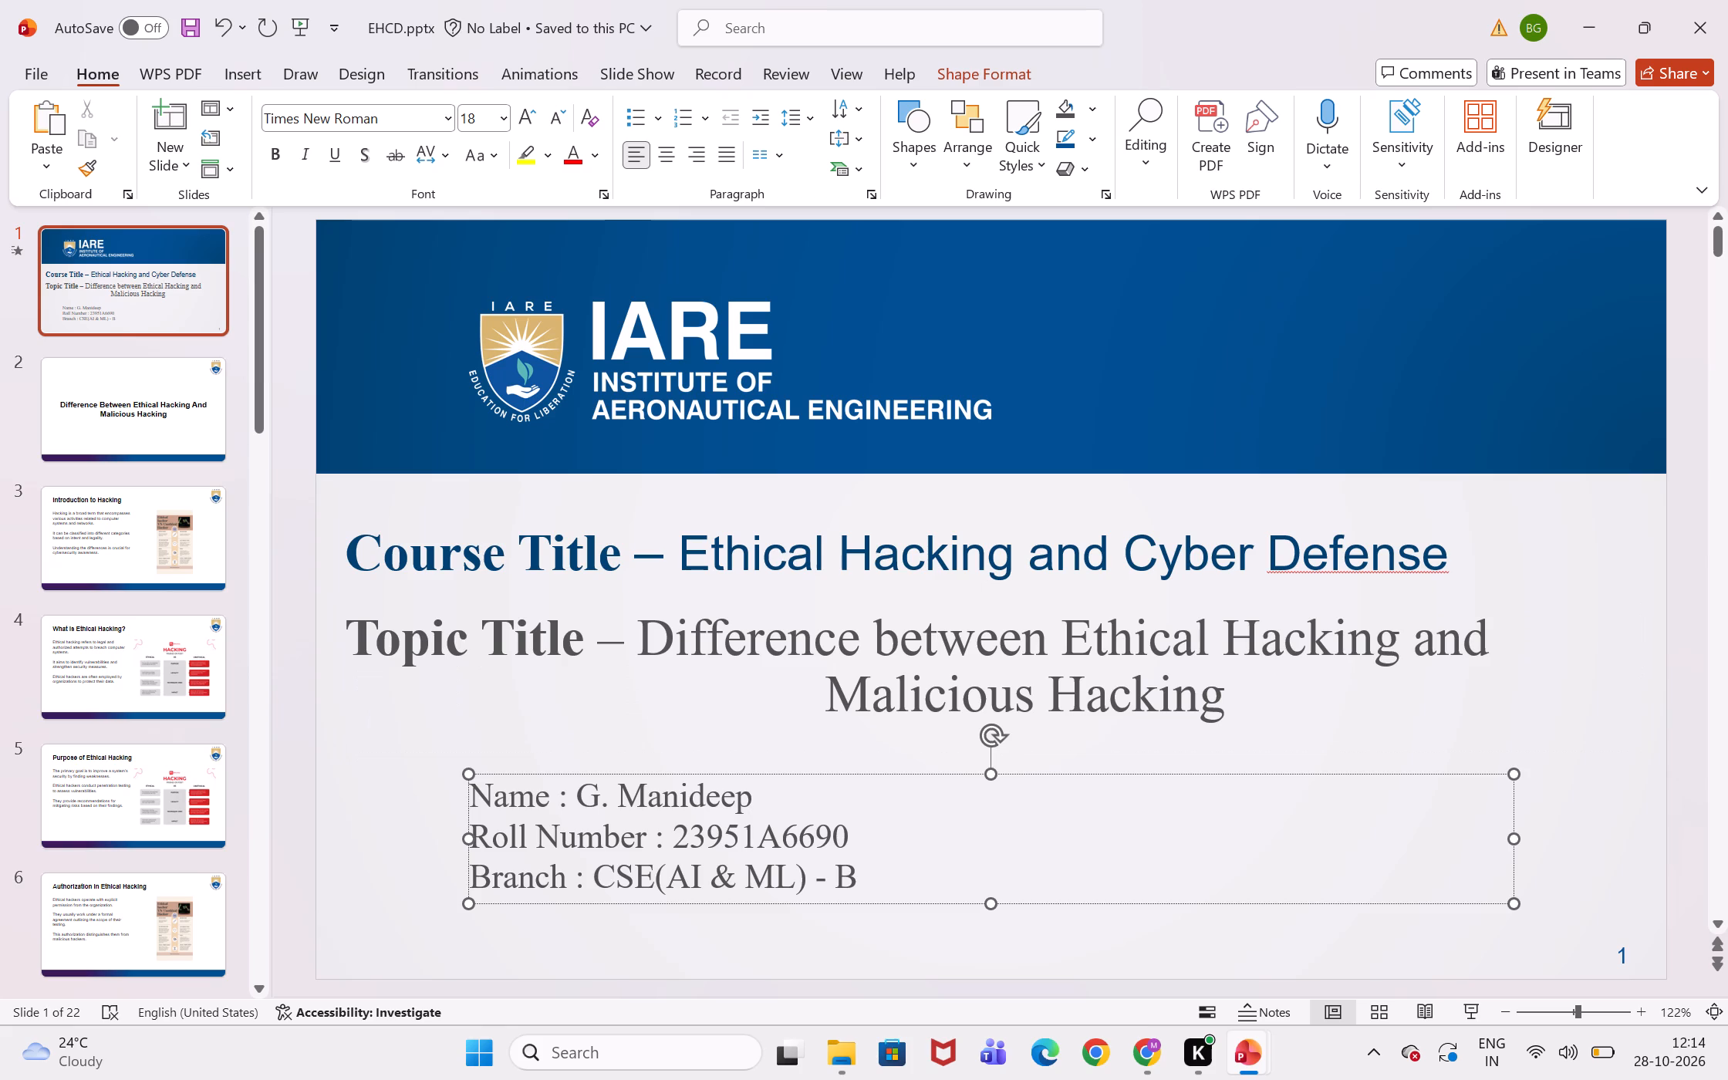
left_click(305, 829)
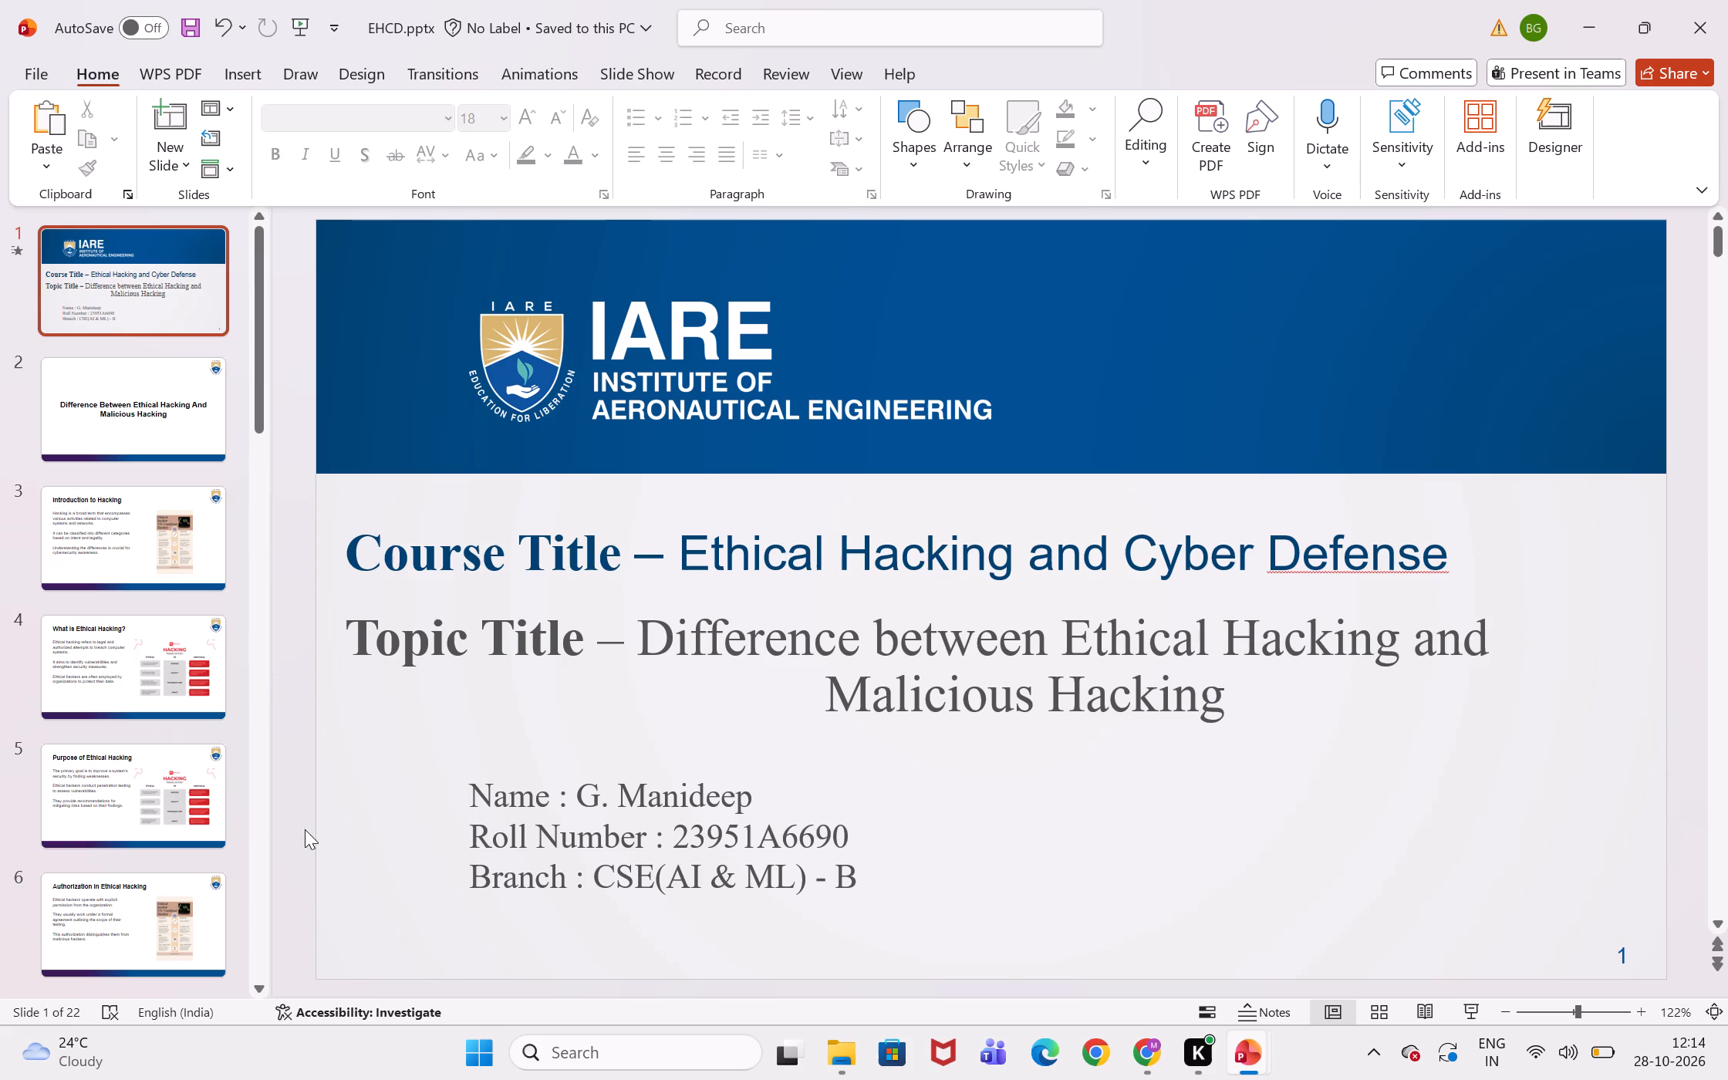
Delete the "Hacking: Friend or Foe?" comparison picture from the "What is Ethical Hacking?" slide.
scroll(167, 720, "down", 15)
scroll(167, 730, "up", 1)
scroll(167, 730, "down", 7)
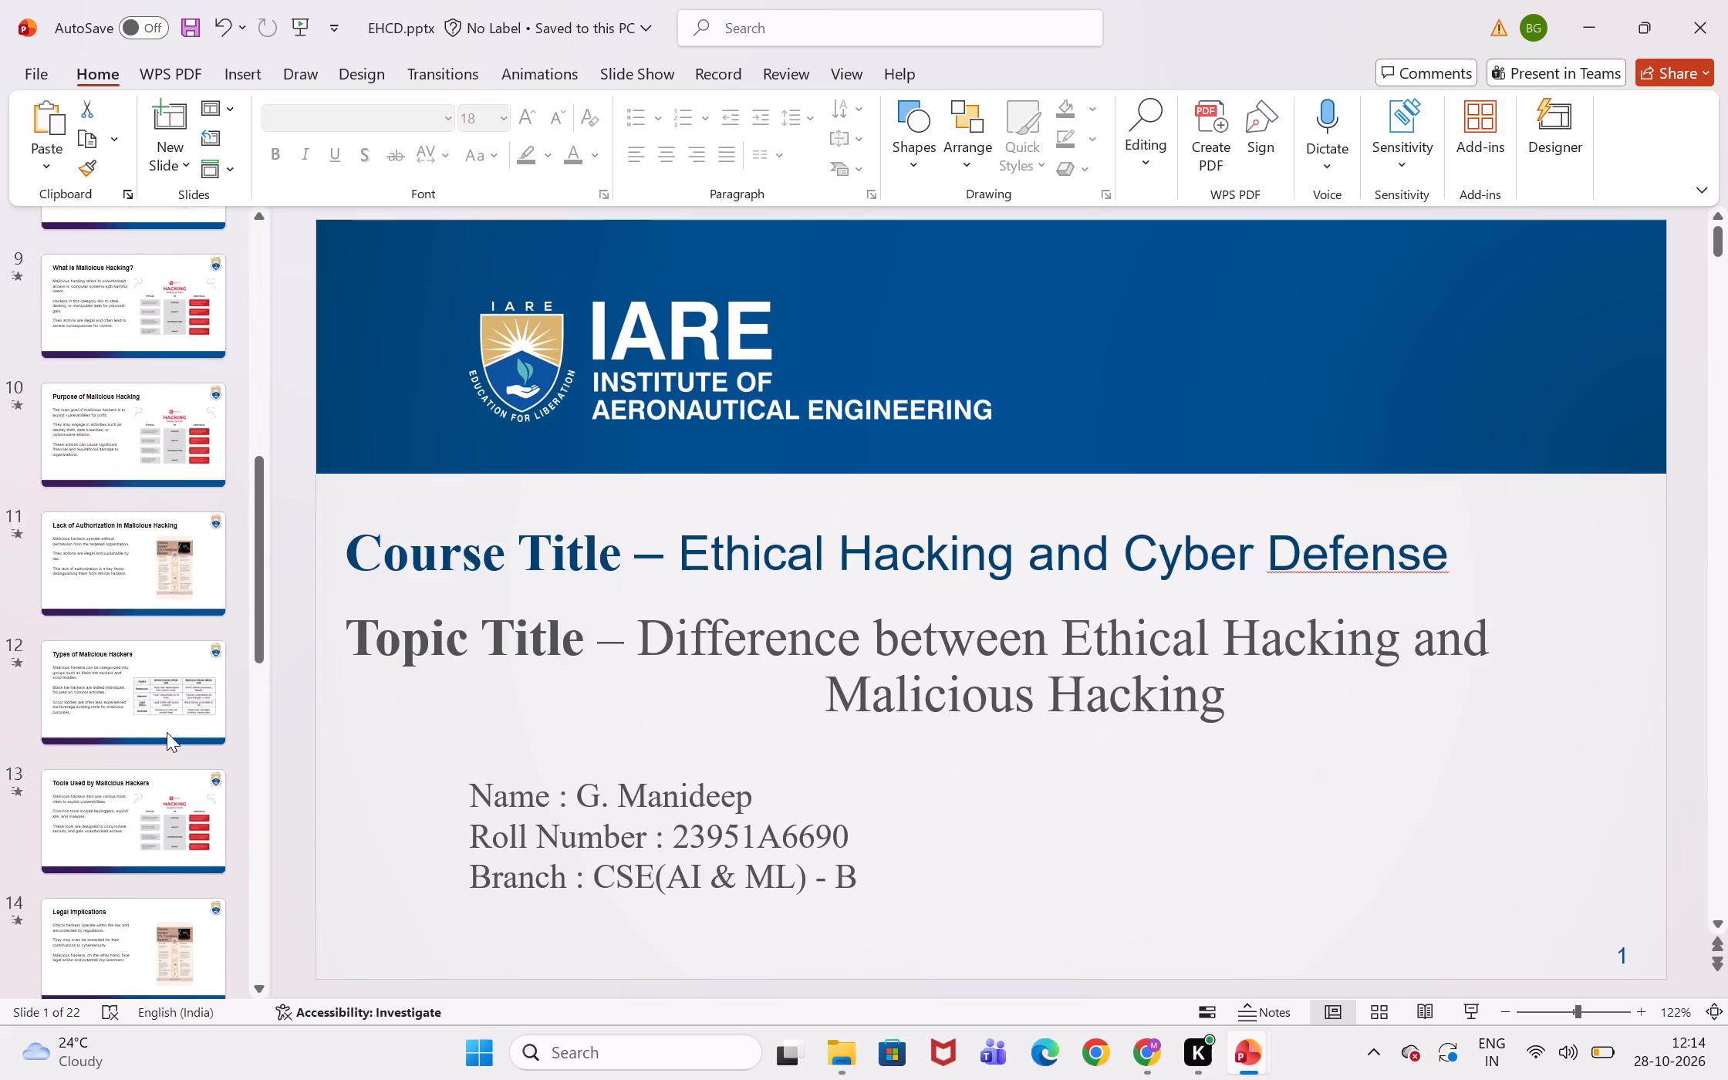
scroll(167, 732, "up", 15)
scroll(137, 441, "up", 2)
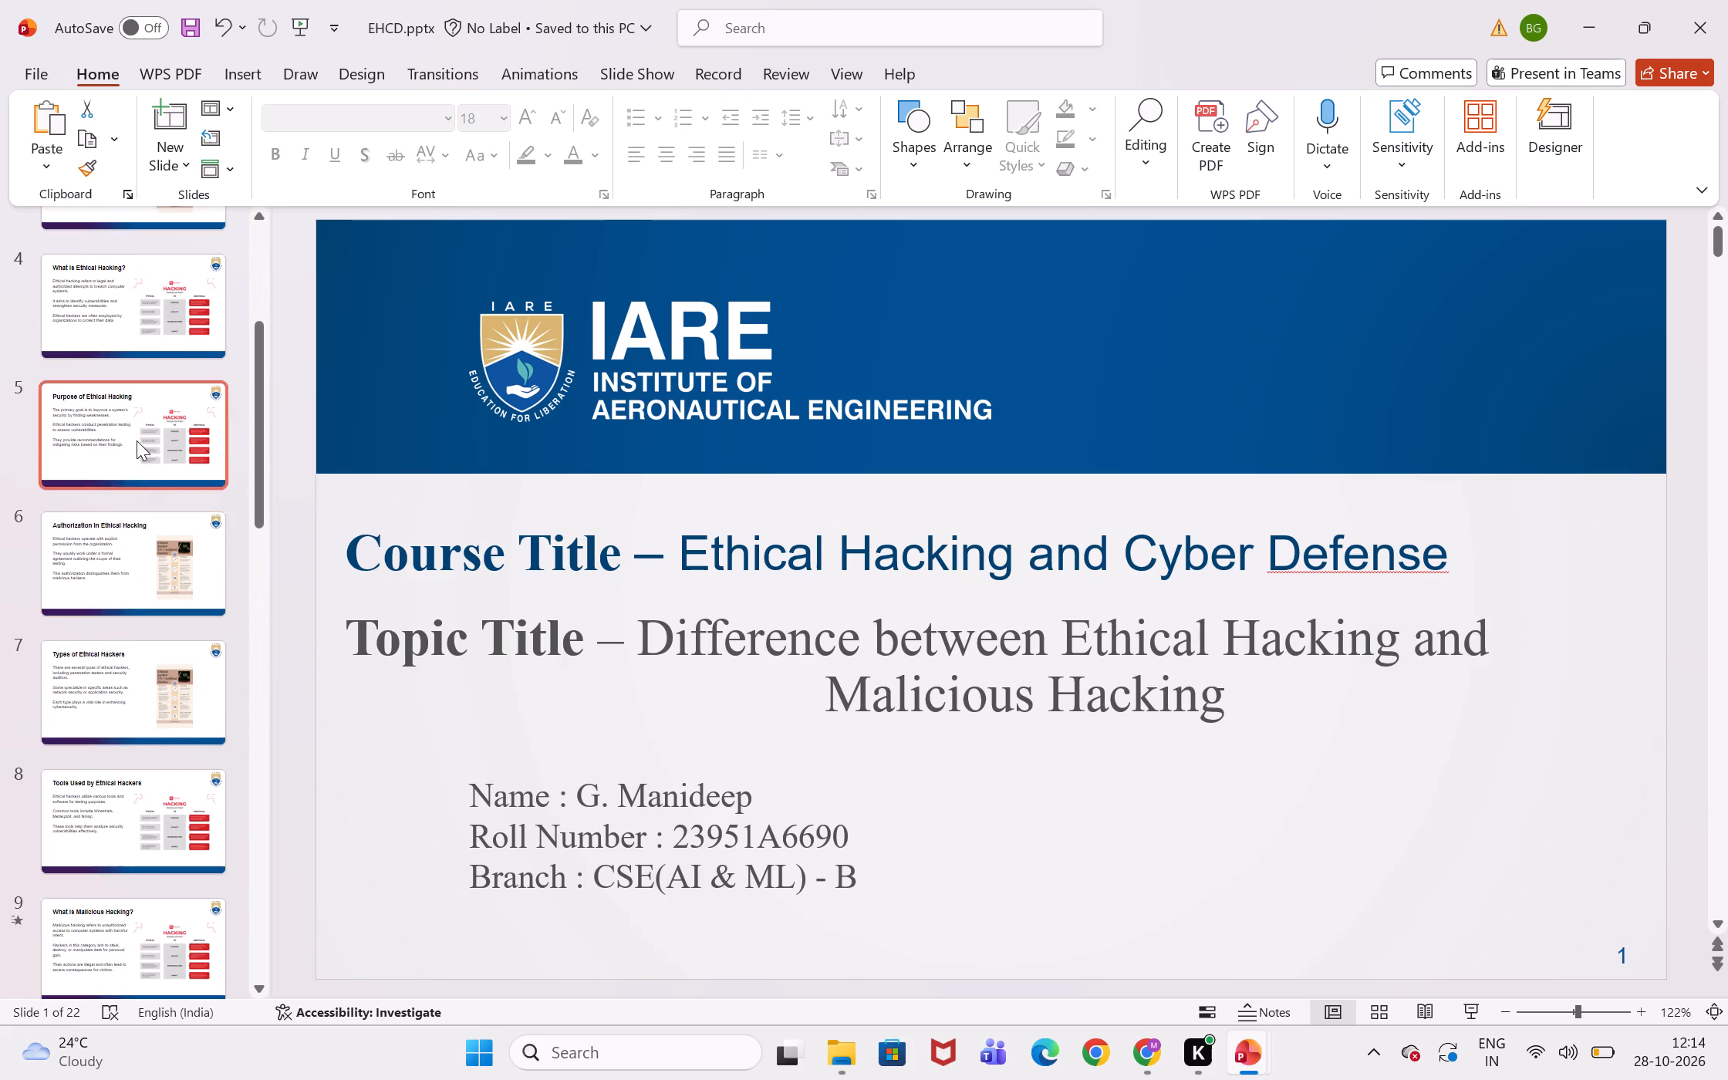
scroll(137, 440, "up", 7)
left_click(161, 553)
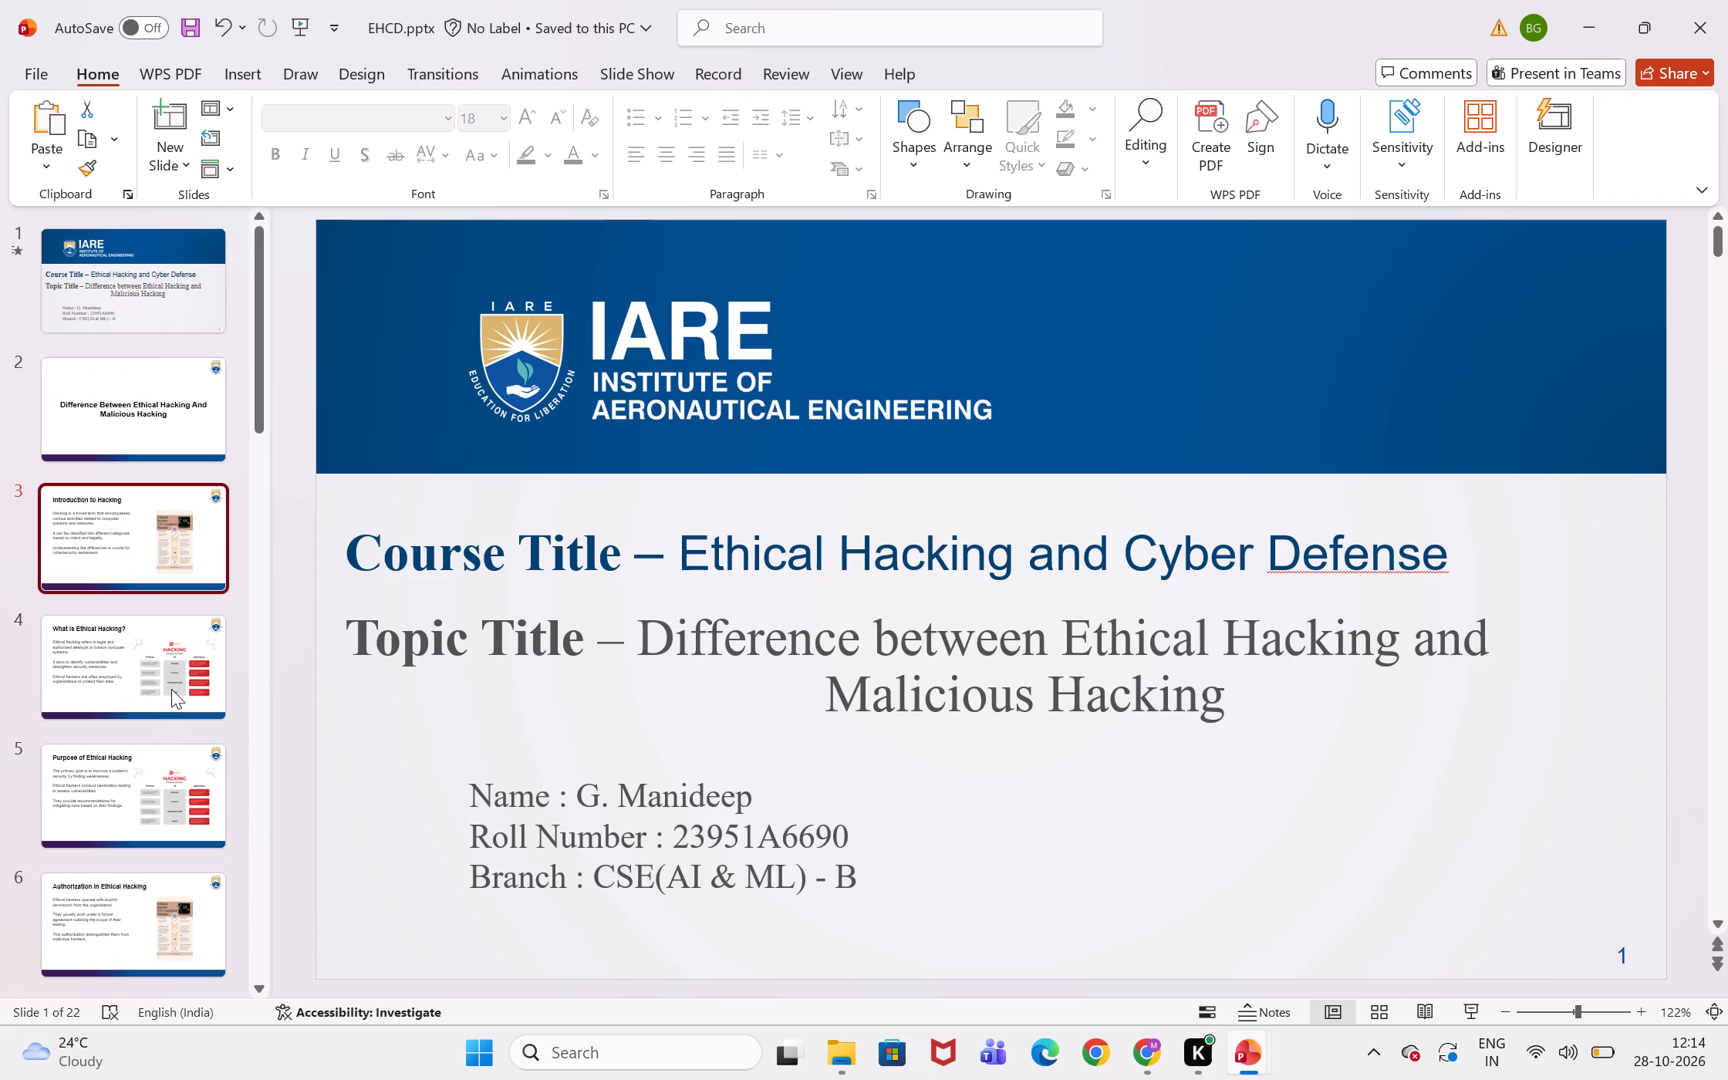
left_click(185, 679)
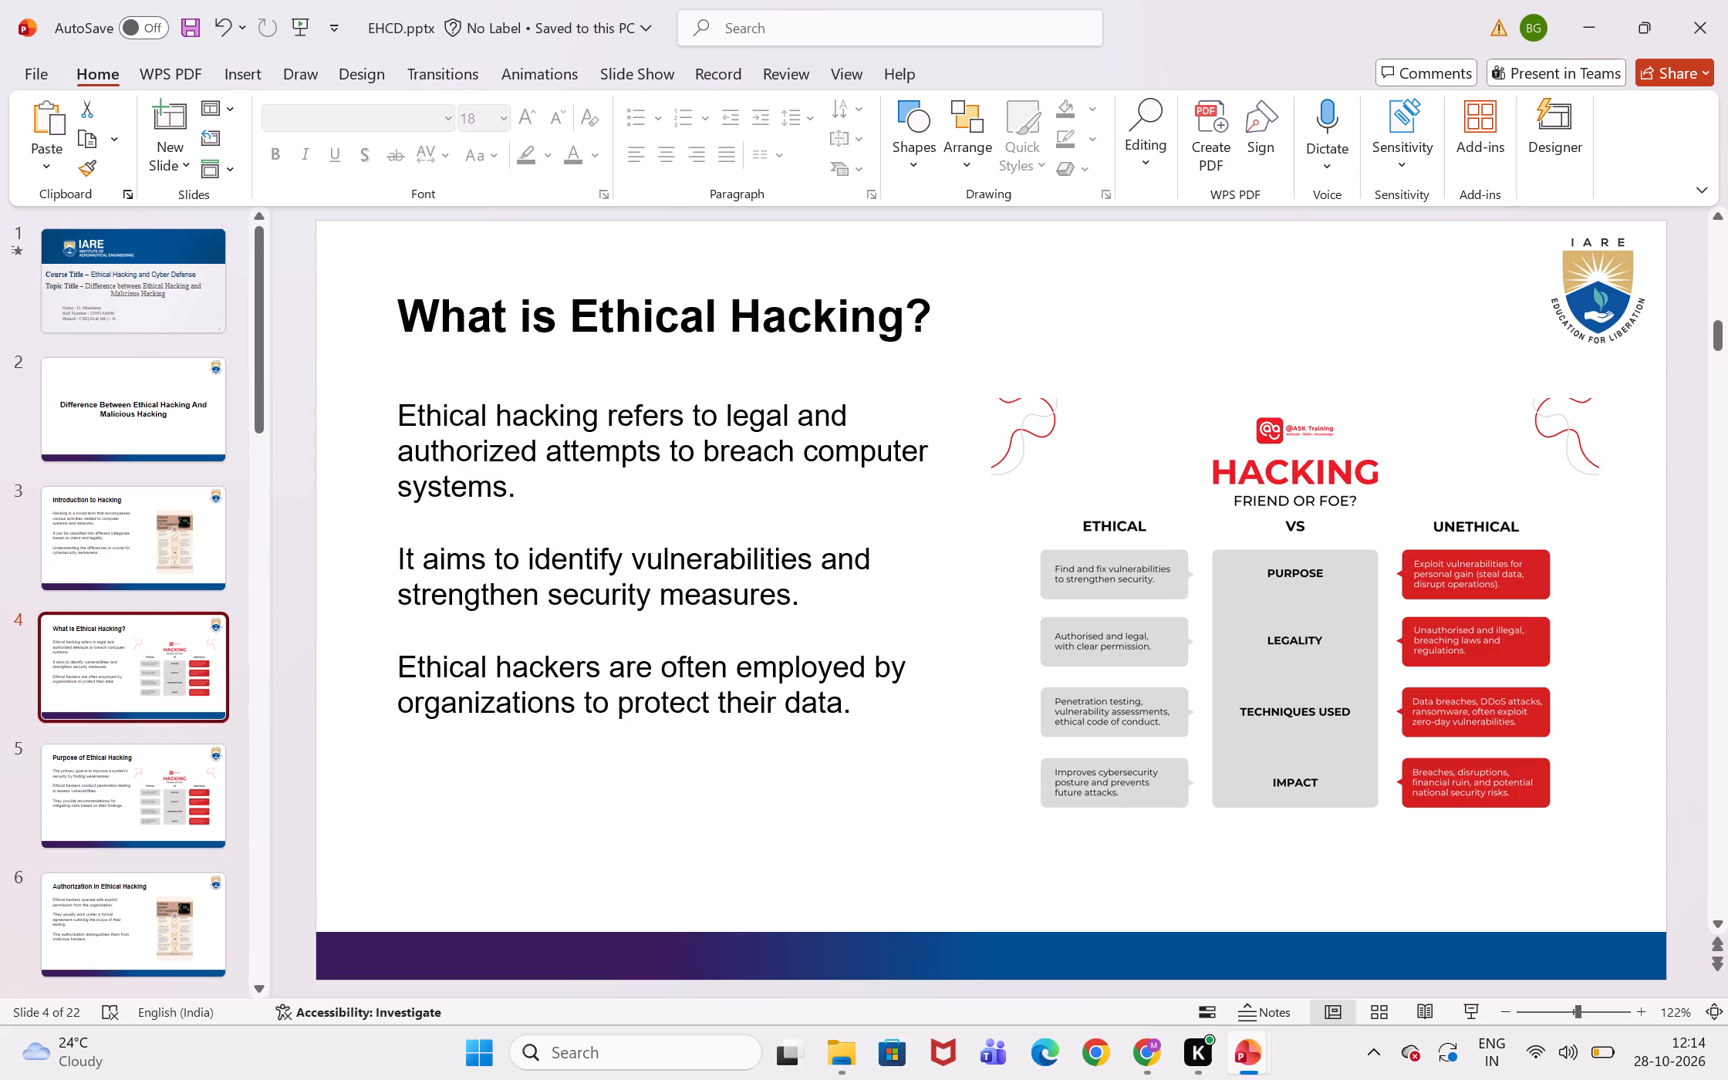
left_click(1185, 663)
key("Delete")
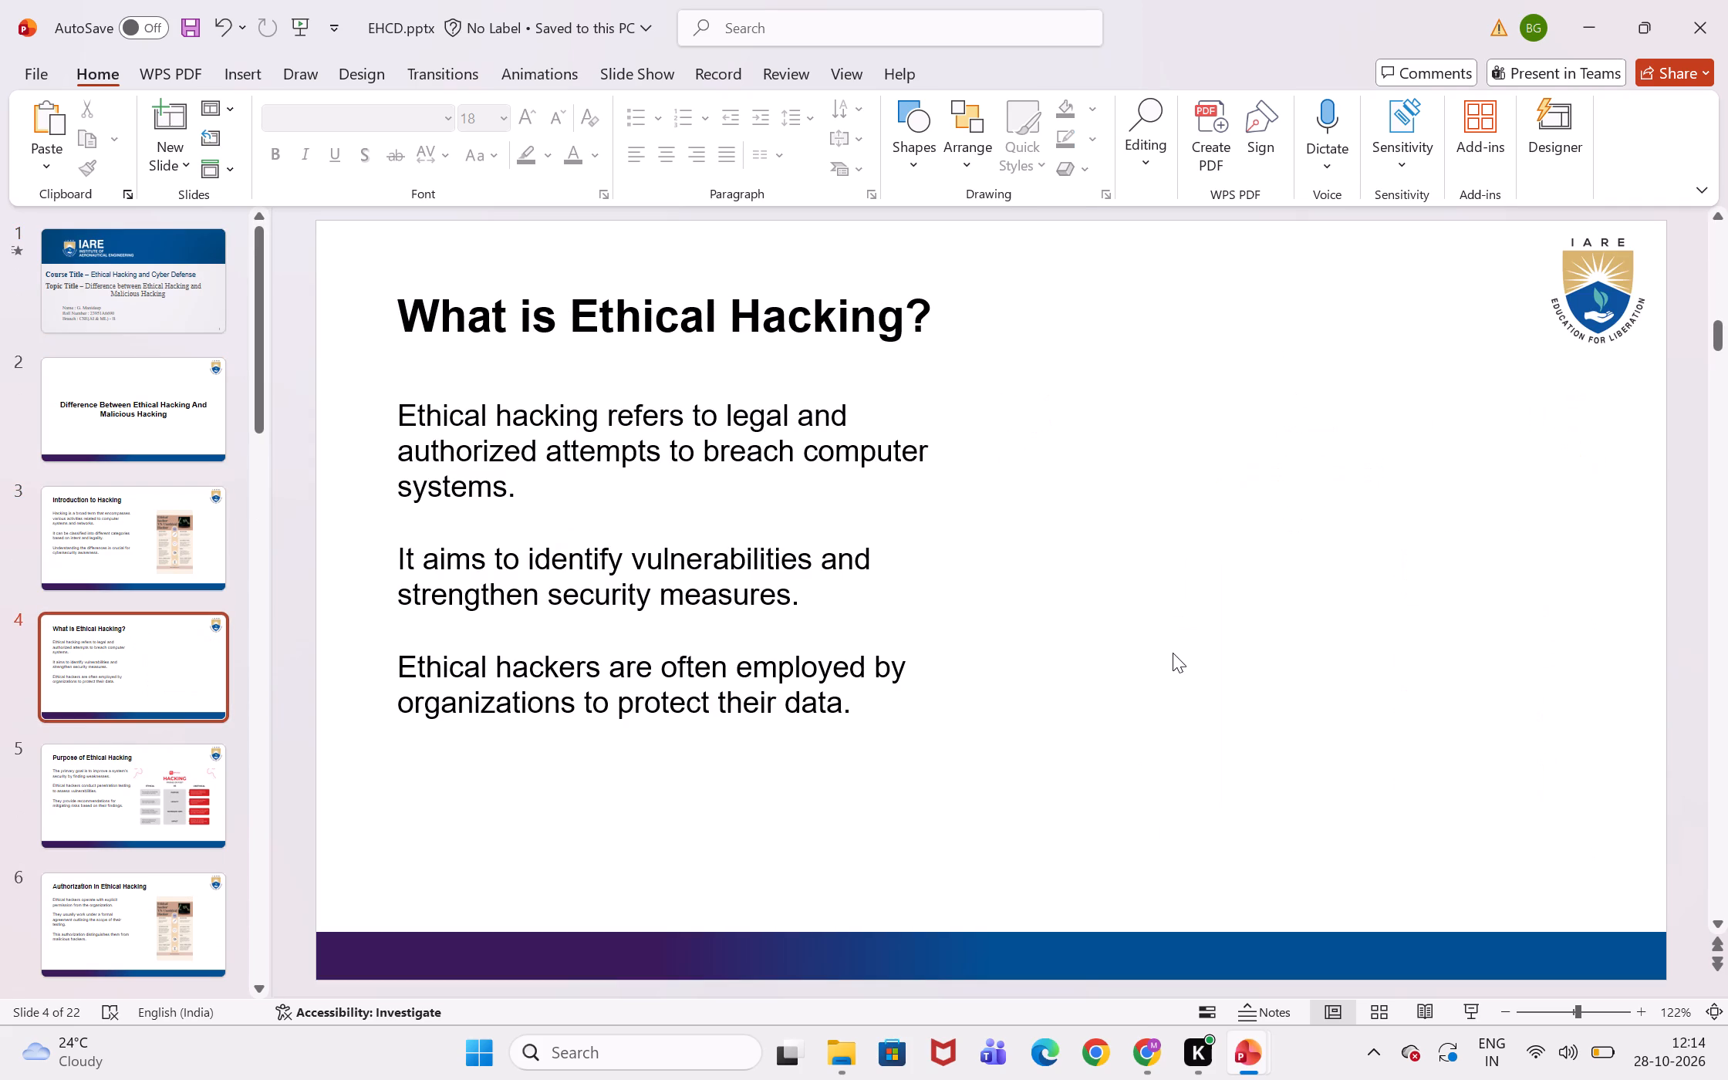
Widen the body text box on the "What is Ethical Hacking?" slide rightward to about three-quarters across the slide.
left_click(579, 556)
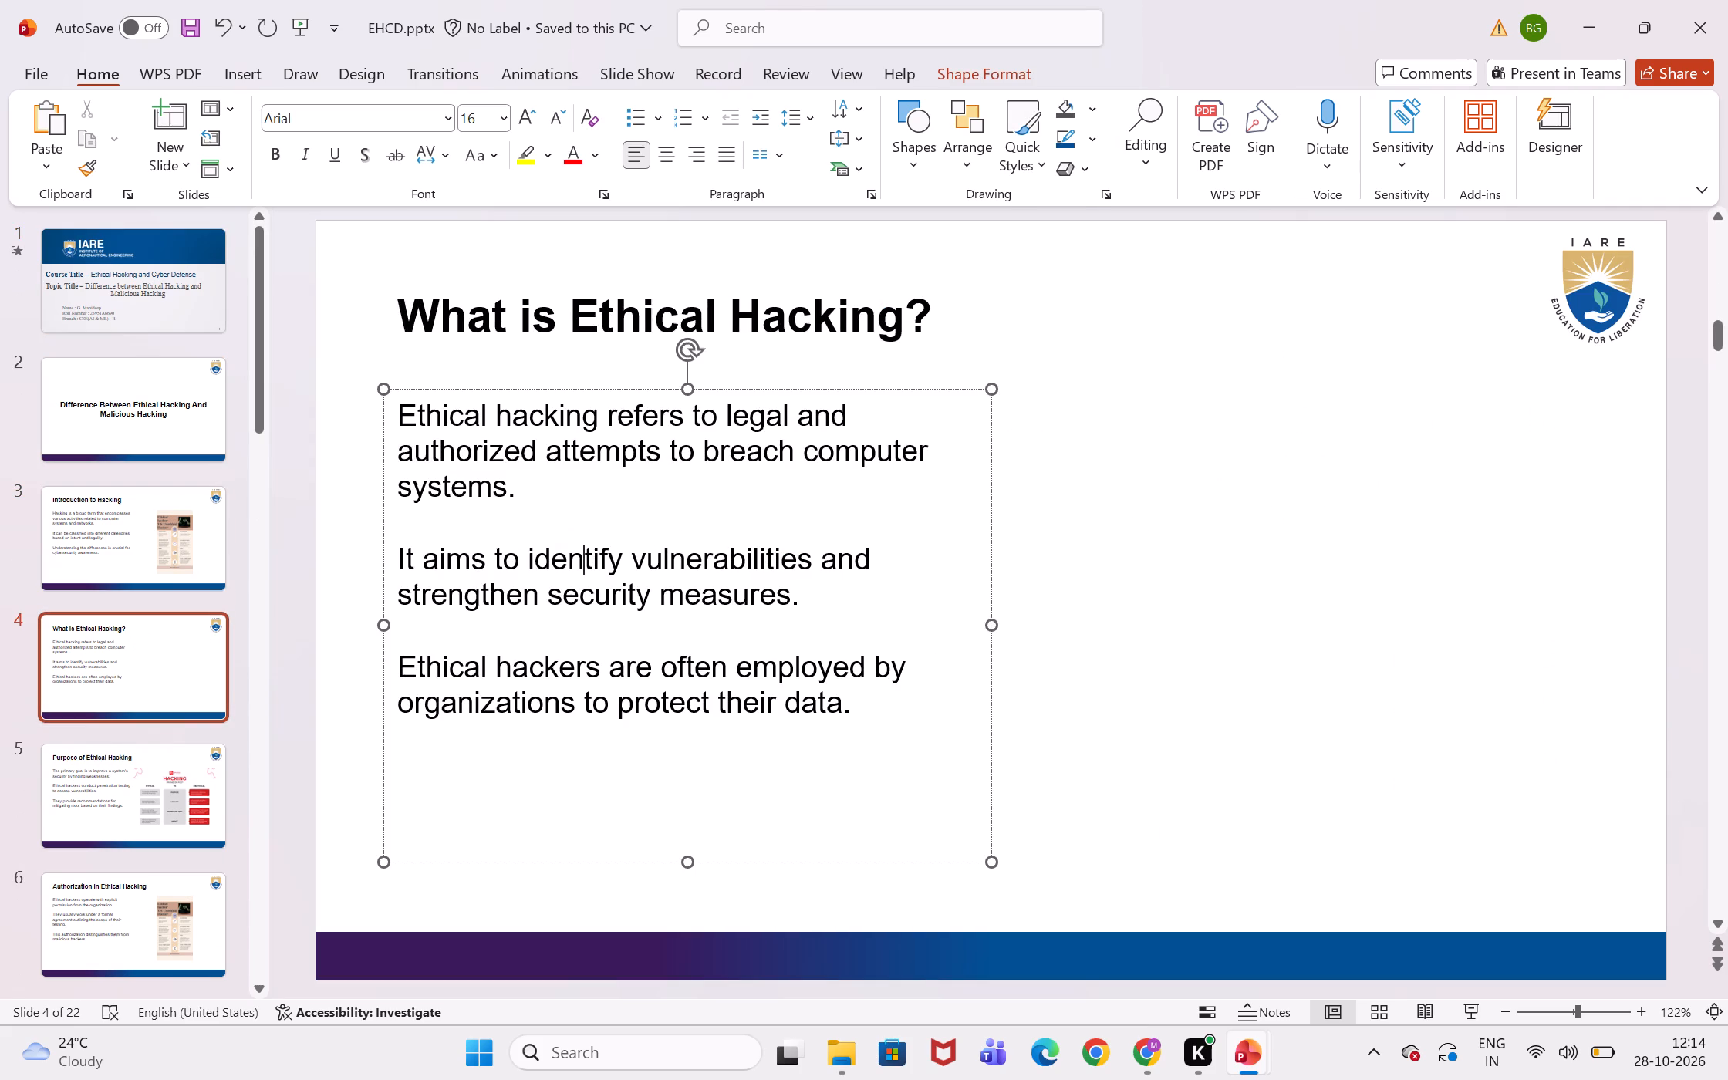
left_click(983, 631)
left_click(1002, 613)
left_click(893, 603)
left_click(994, 616)
left_click_drag(998, 625, 1279, 591)
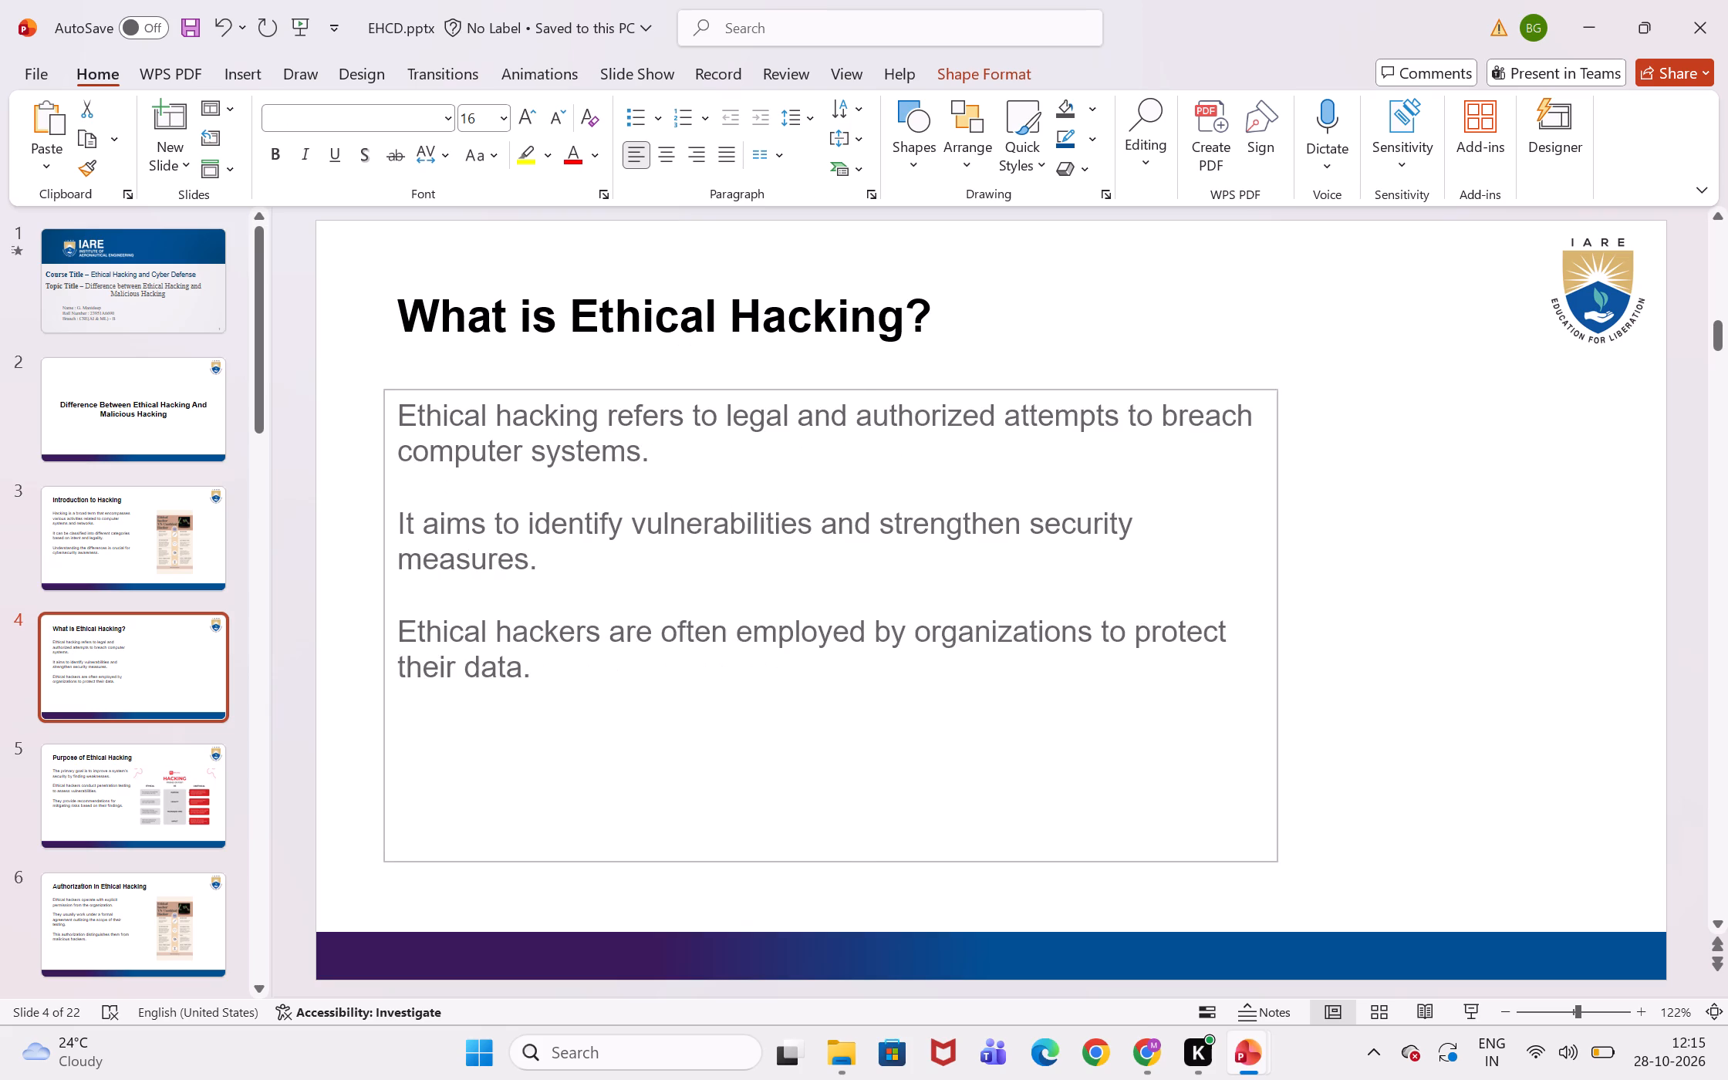
left_click_drag(1279, 591, 1336, 597)
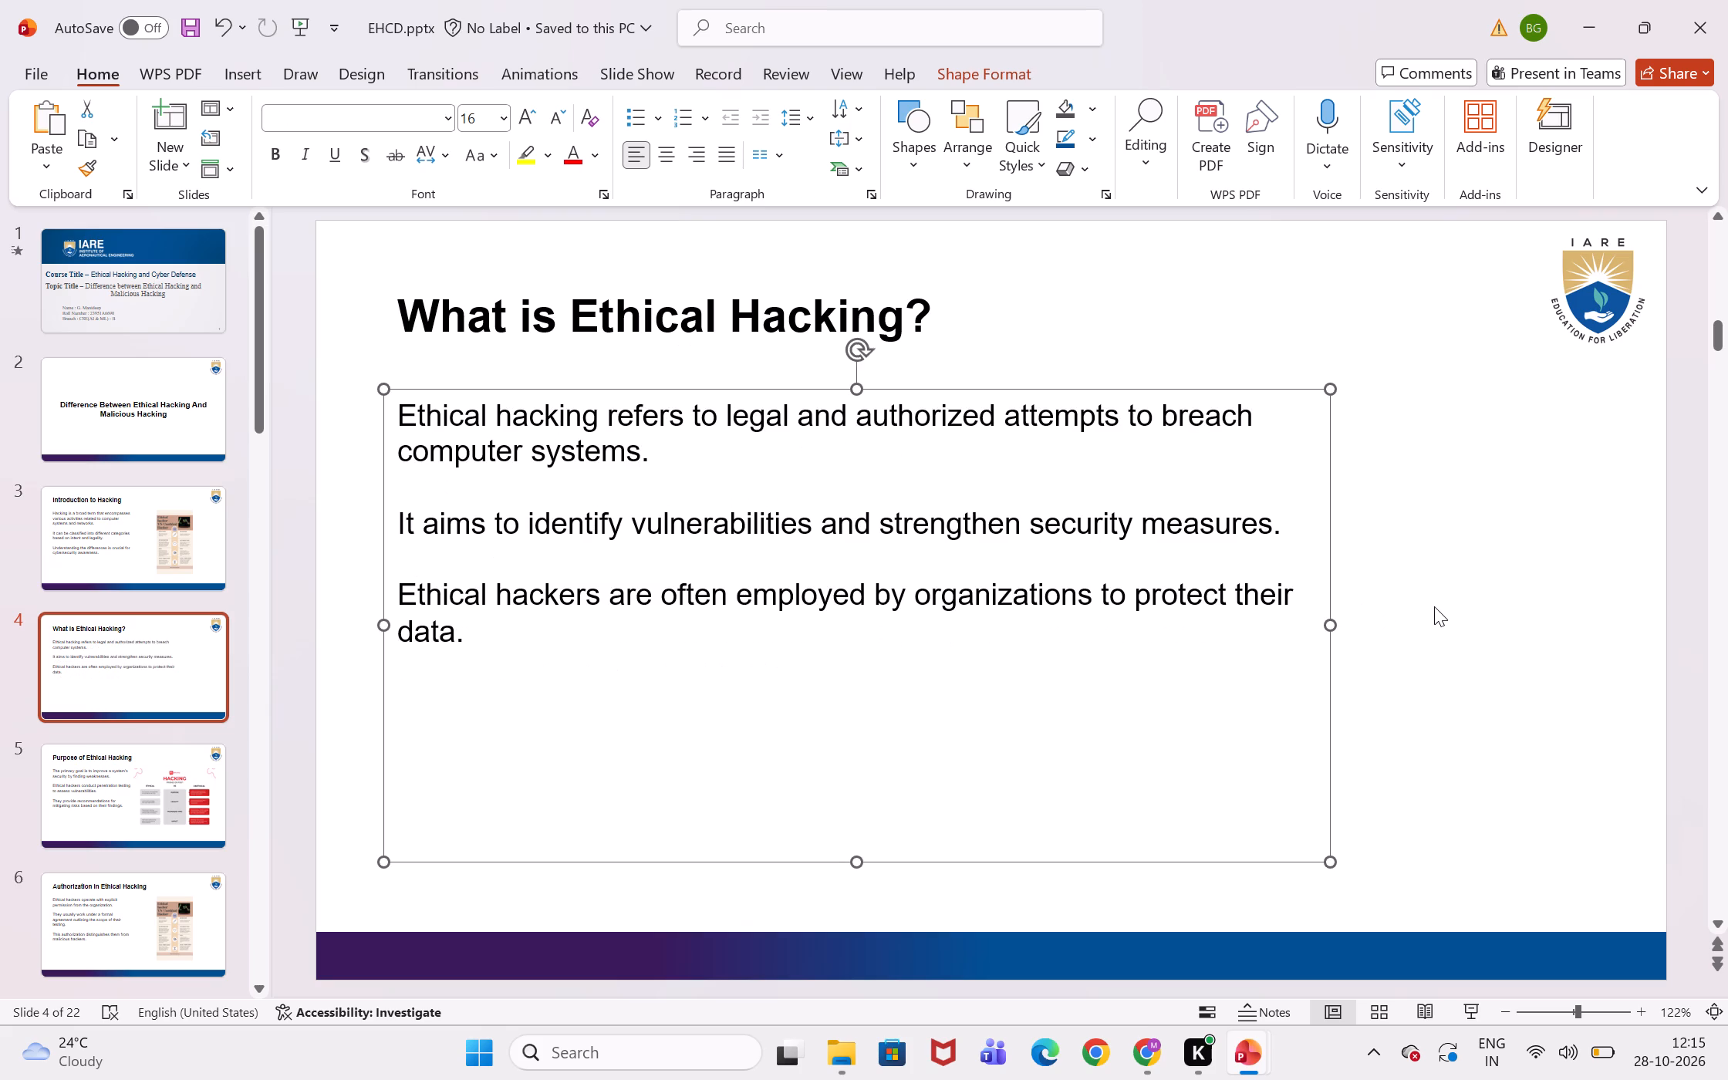
left_click(1434, 606)
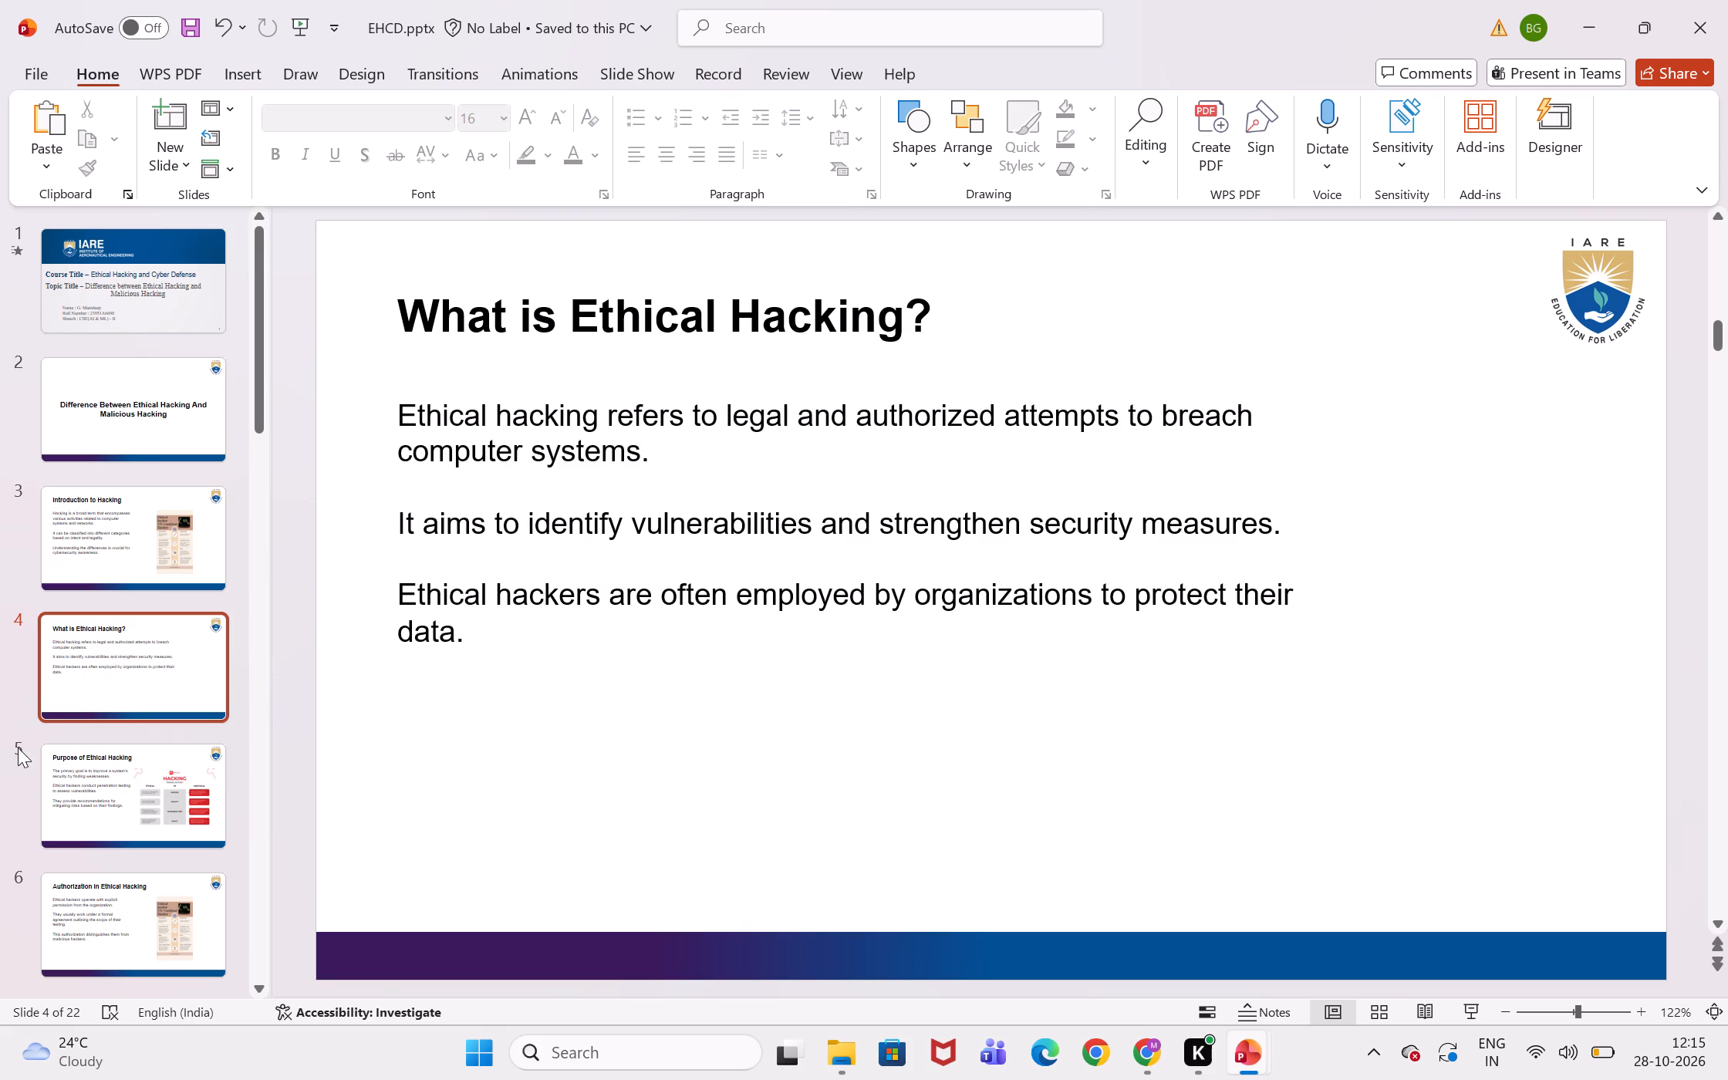
Delete the ethical versus unethical hacker picture from the "Authorization in Ethical Hacking" slide and widen its body text box into the freed space.
left_click(76, 825)
left_click(103, 912)
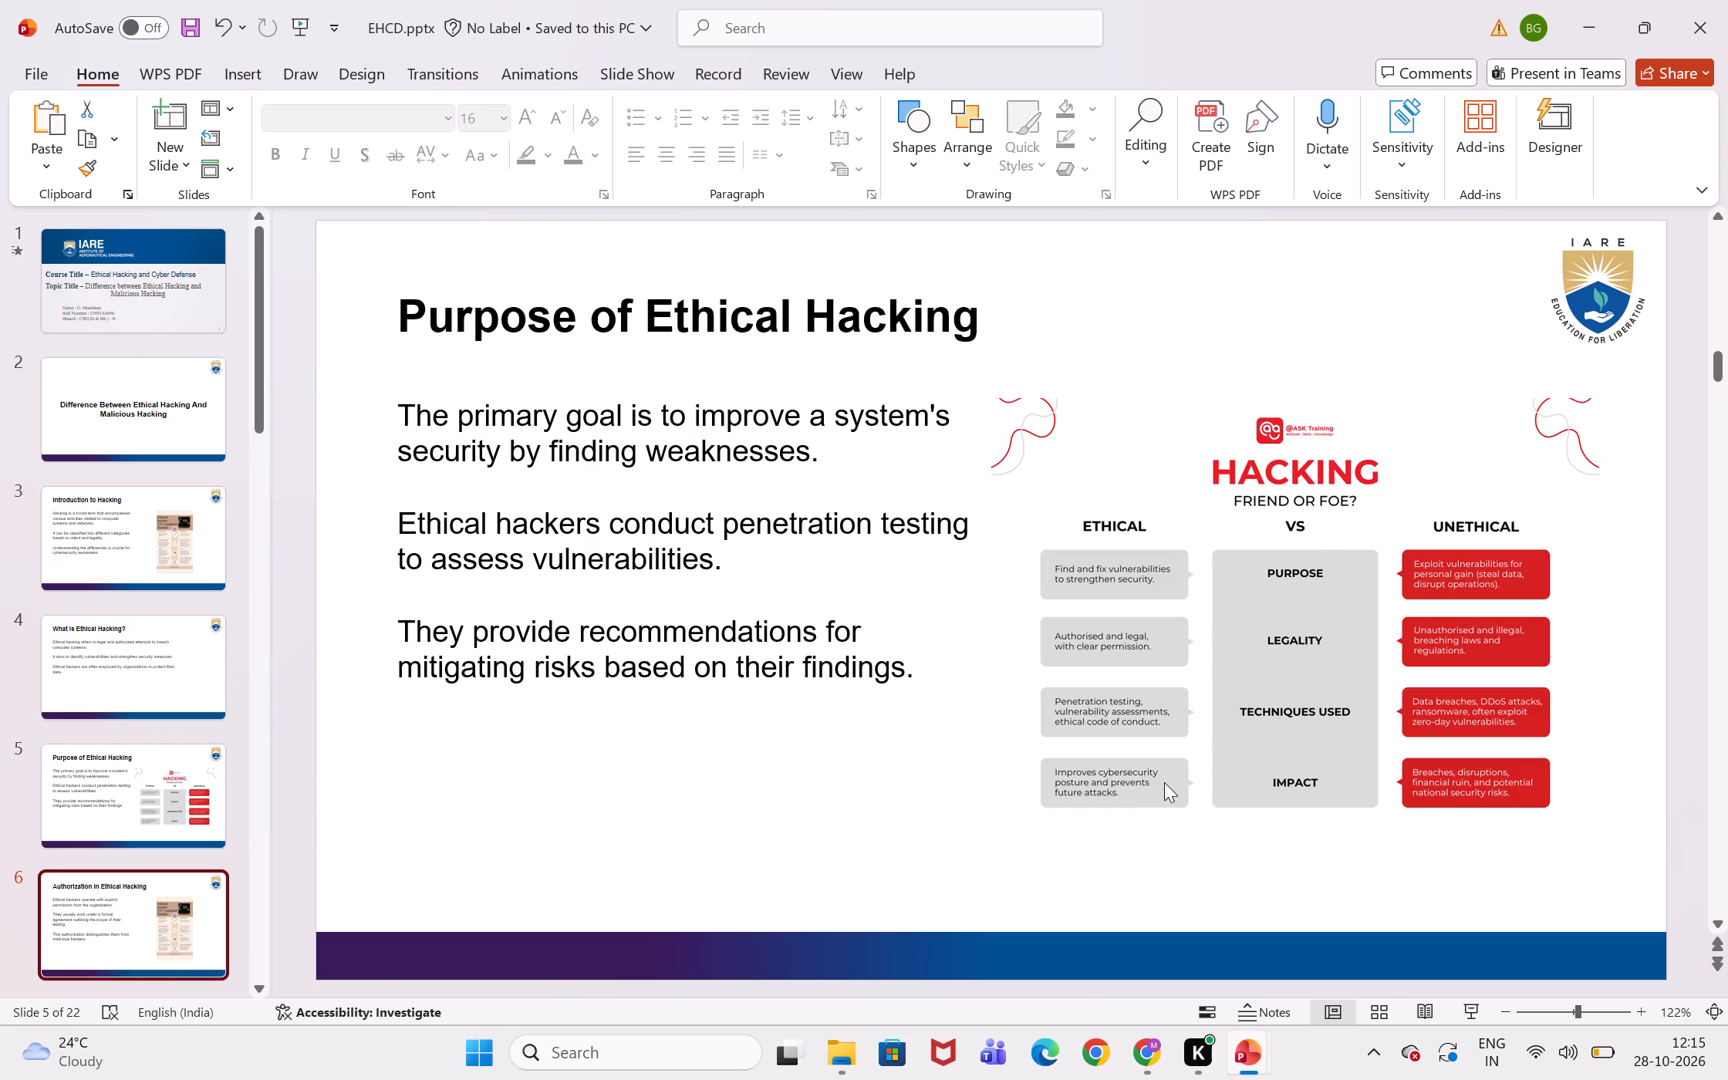
left_click(1210, 733)
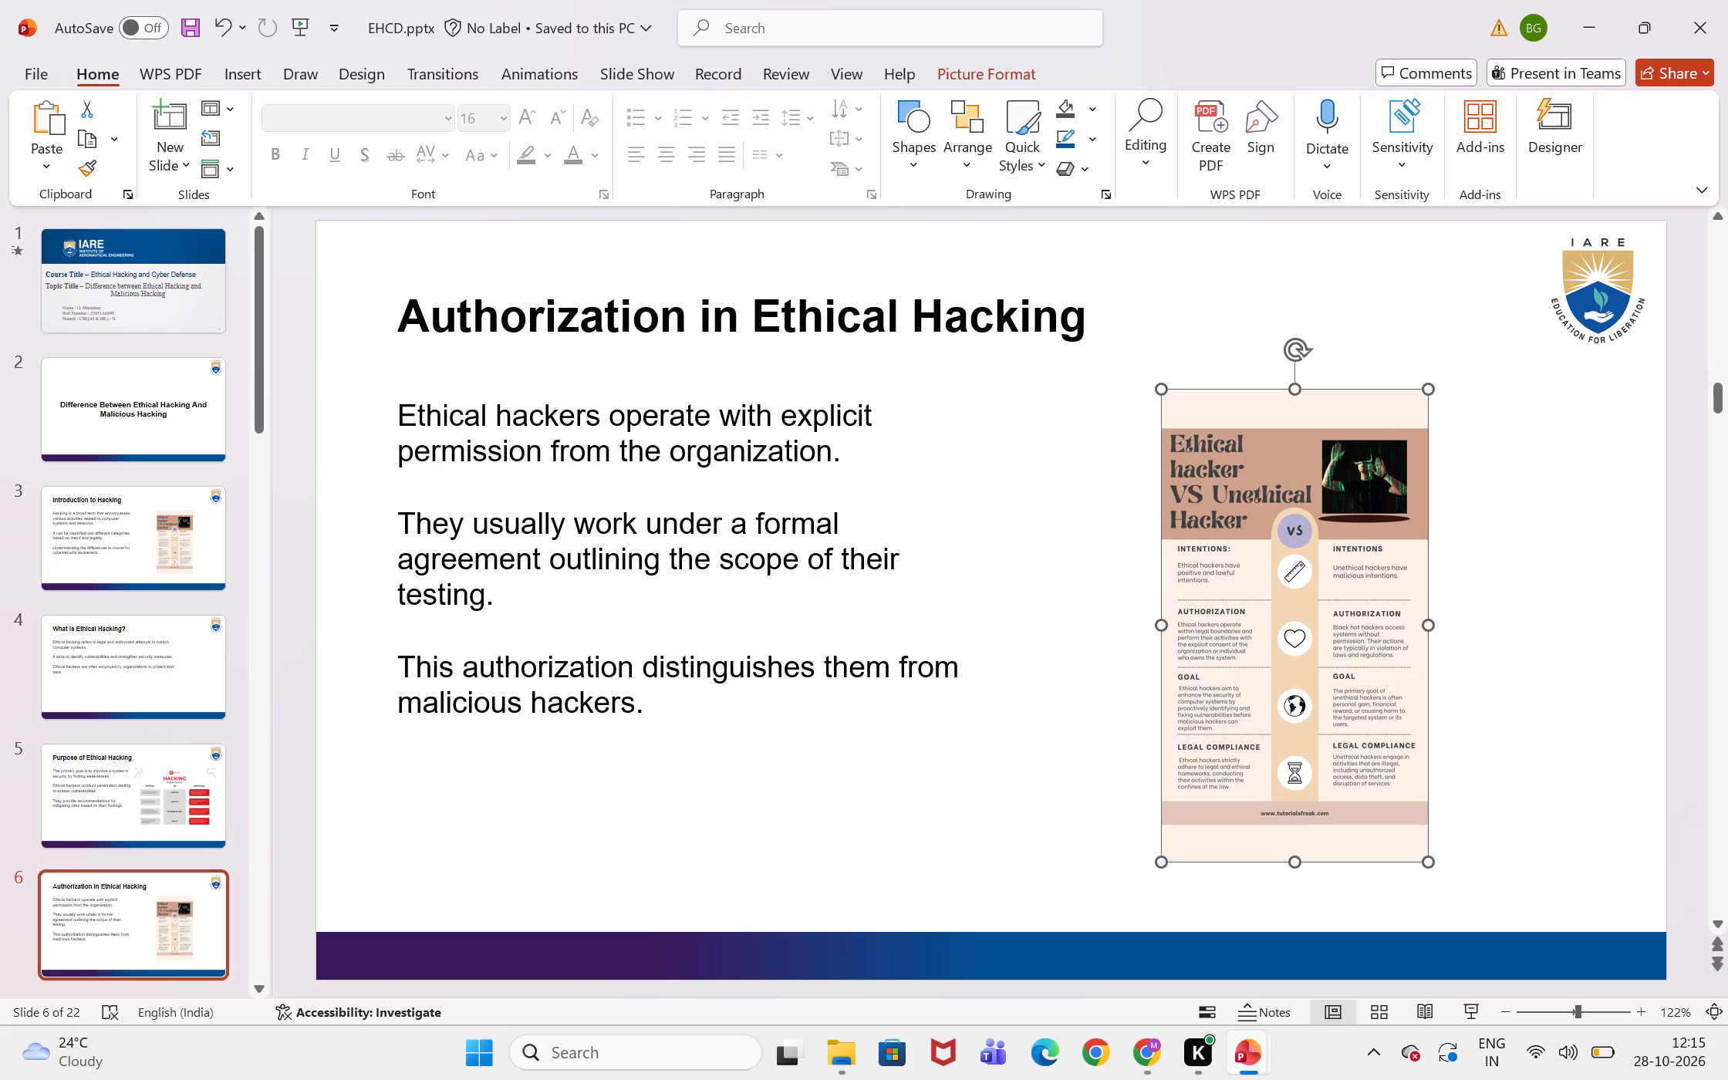
key("Delete")
left_click(592, 595)
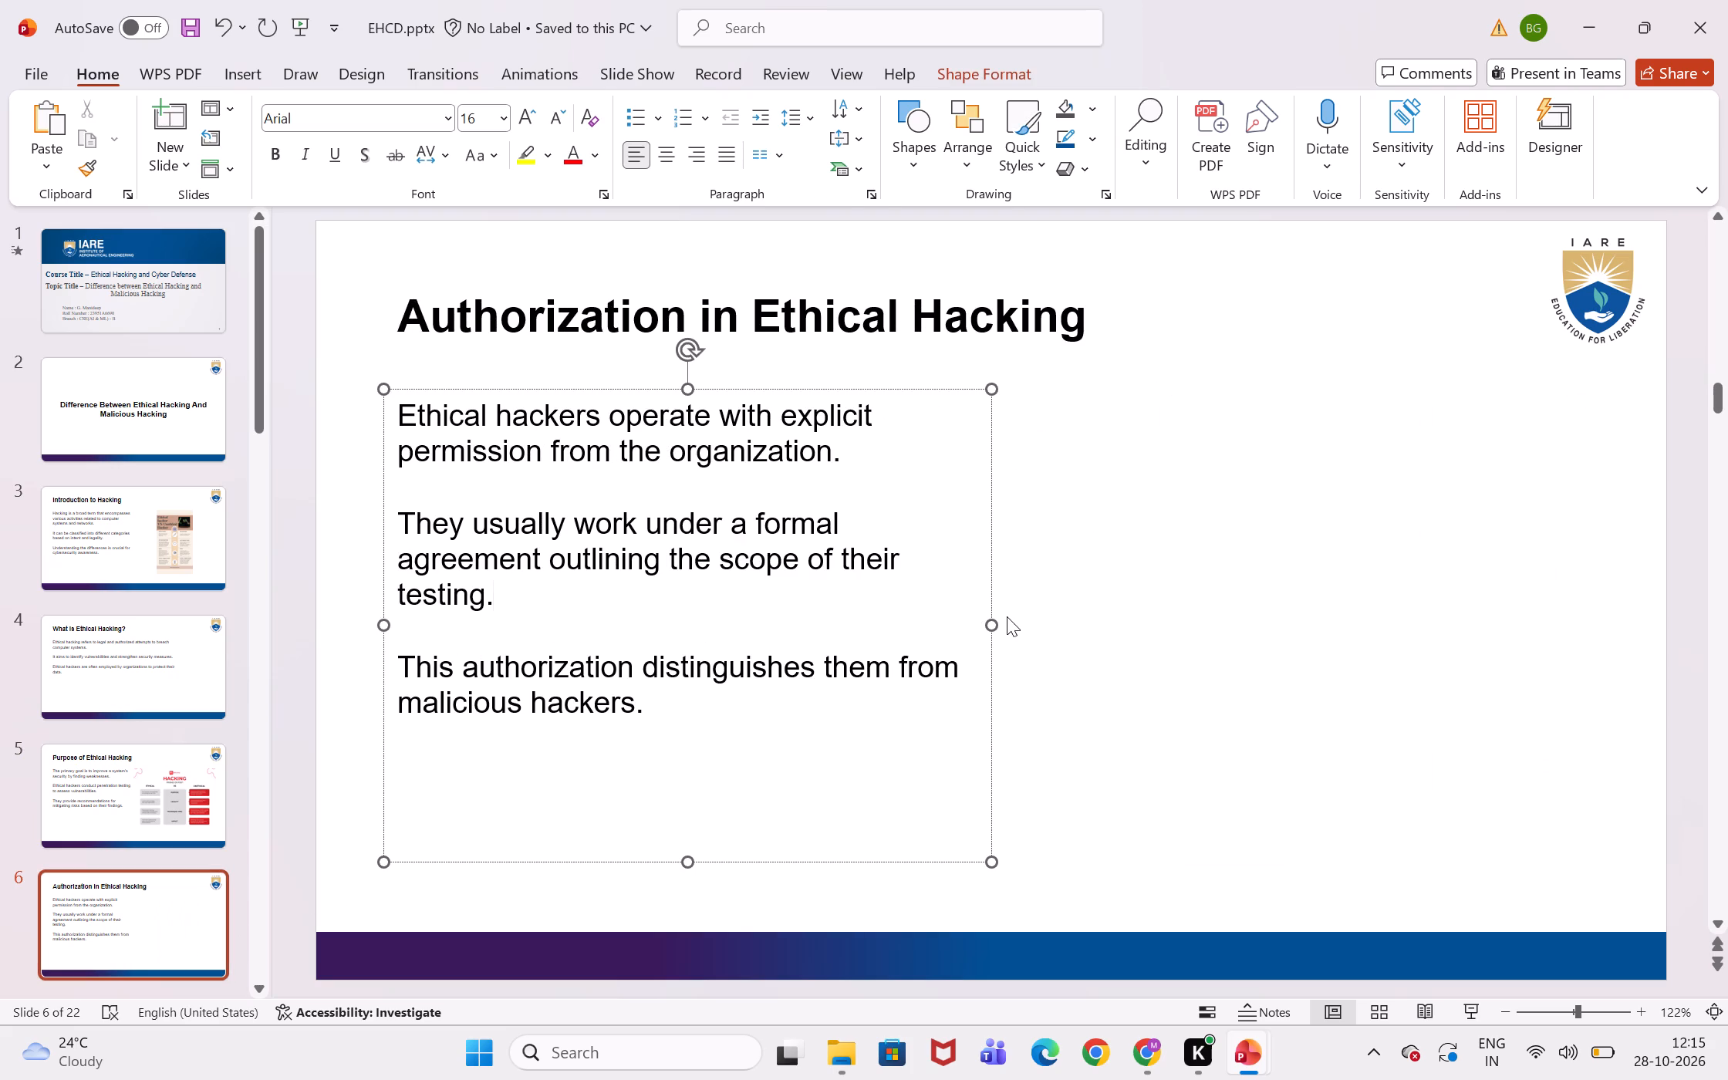
left_click_drag(993, 626, 1454, 559)
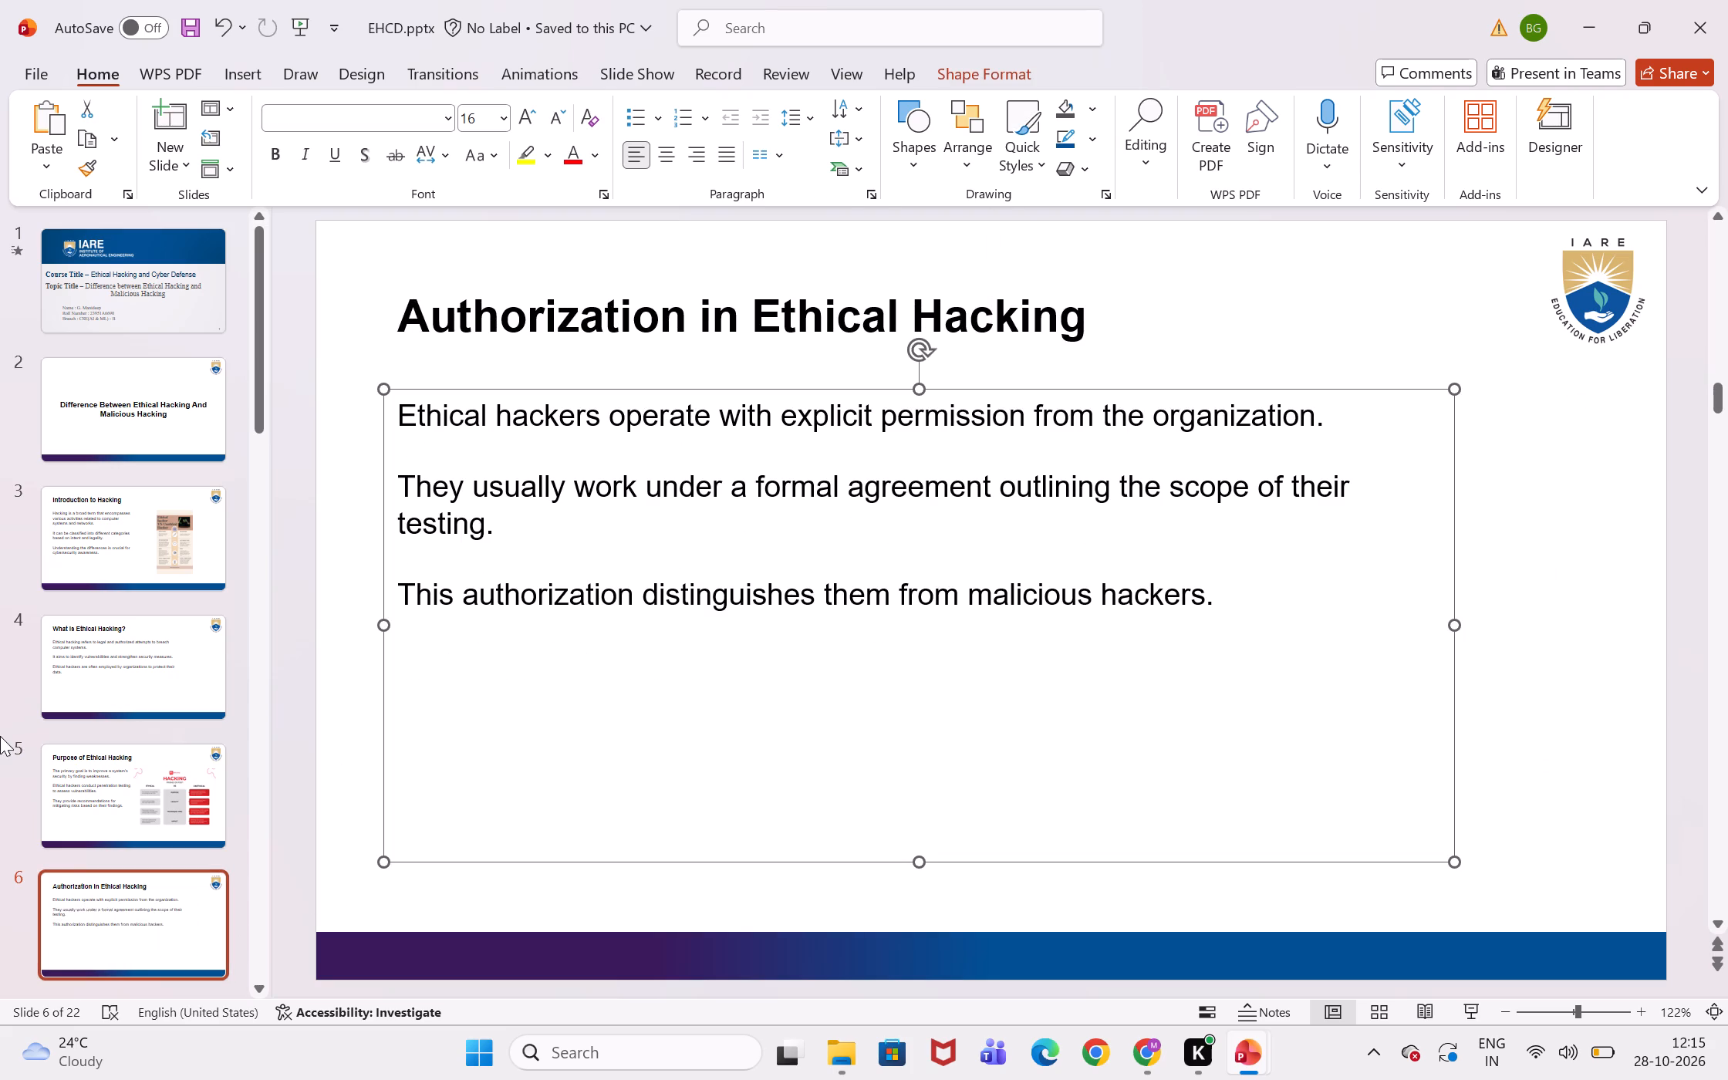
Delete the ethical versus unethical hacker picture from the "Types of Ethical Hackers" slide and widen its body text box into the freed space.
scroll(133, 714, "down", 6)
left_click(130, 707)
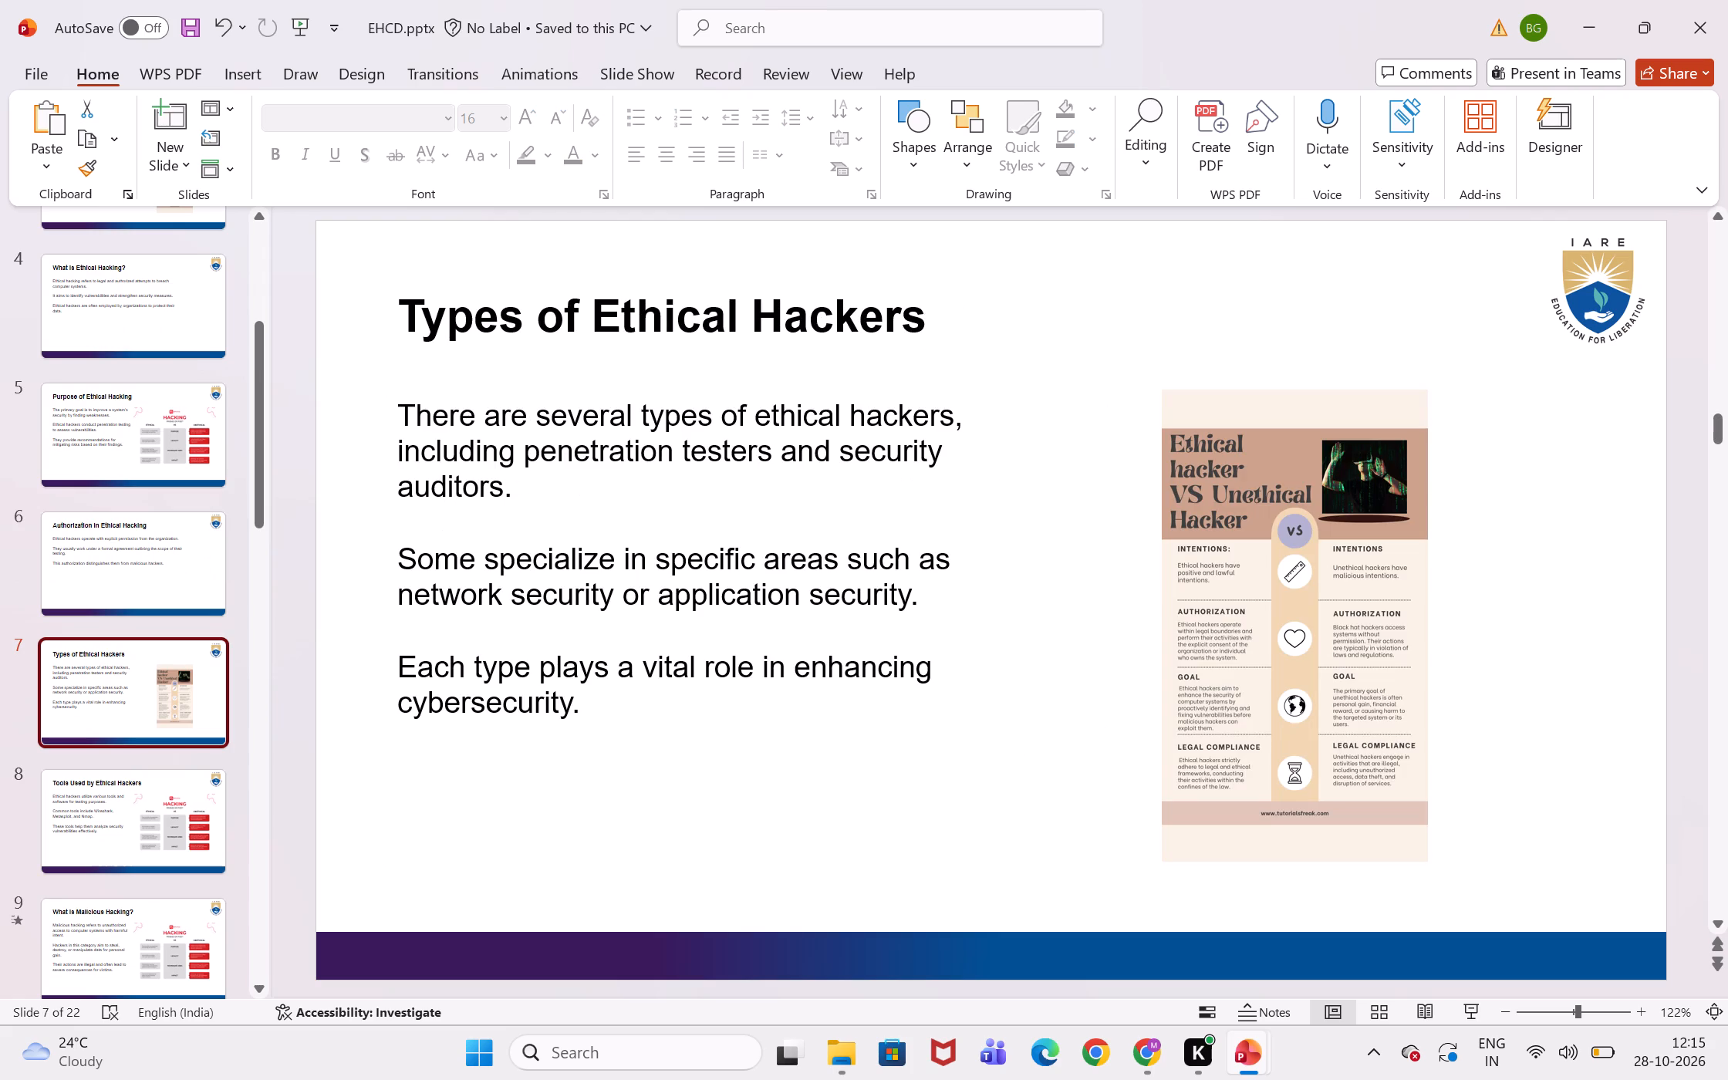
left_click(1180, 684)
key("Delete")
left_click(795, 655)
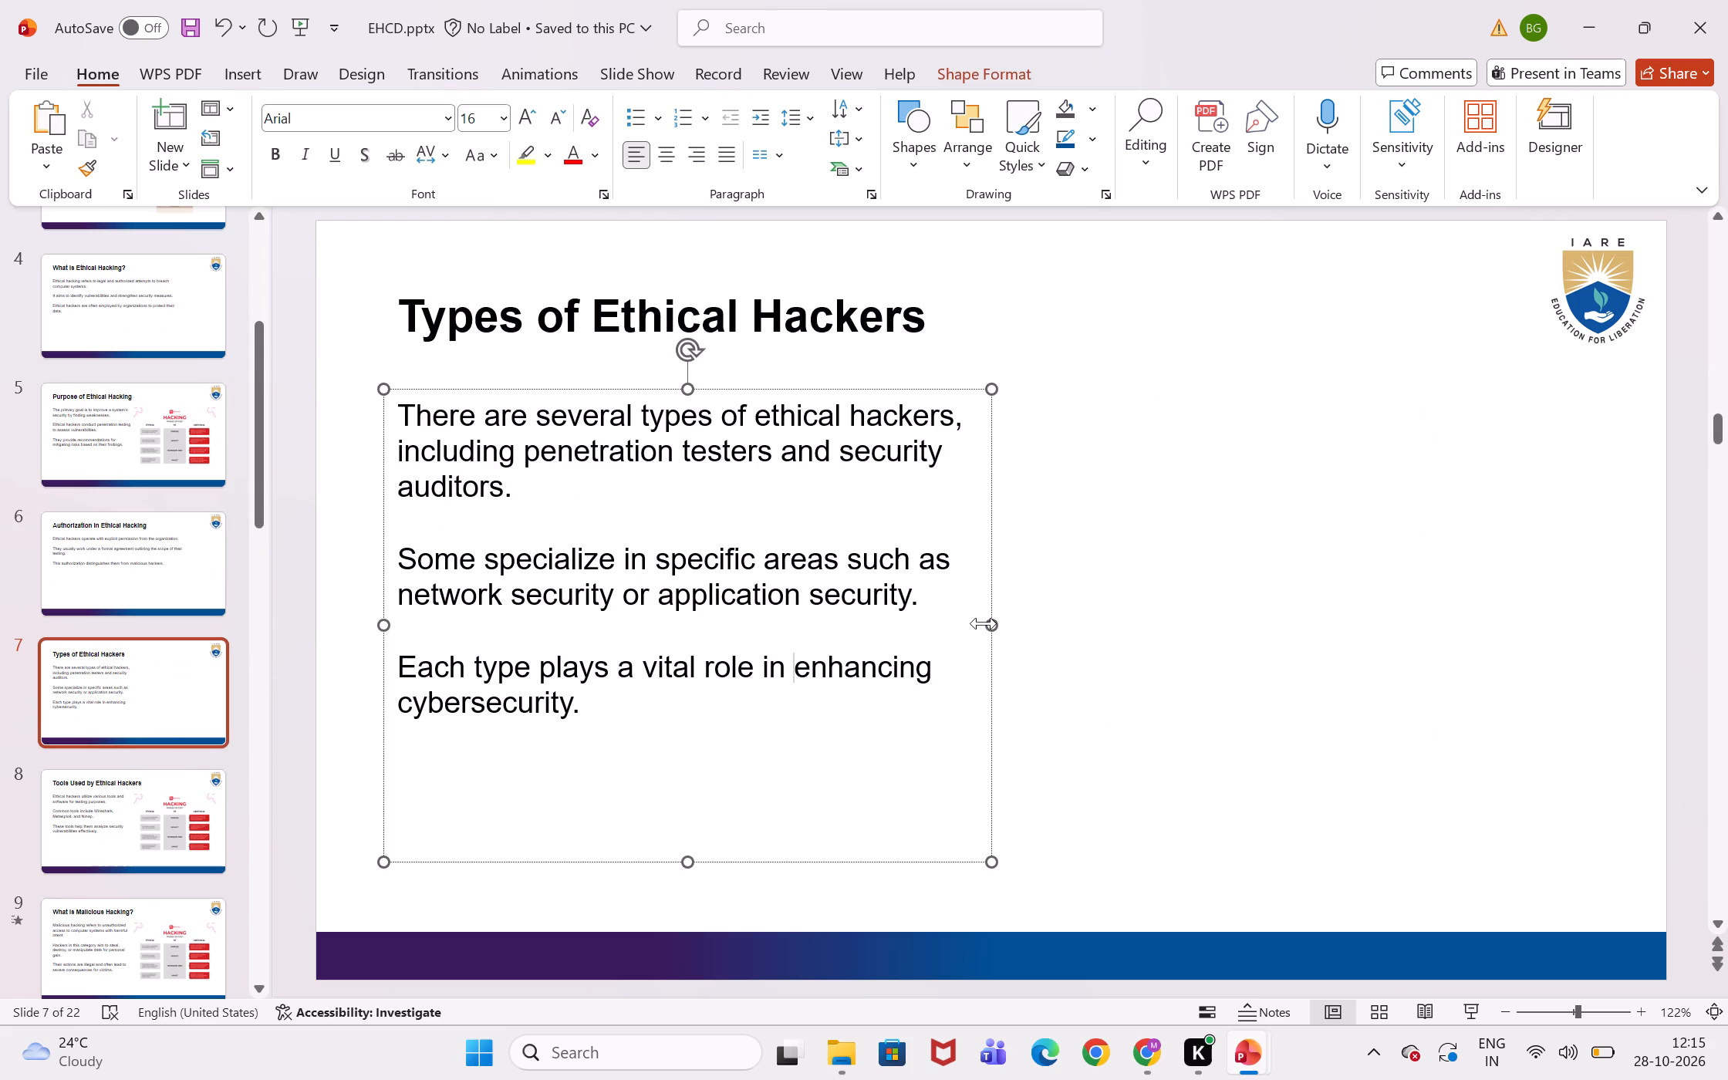
left_click_drag(984, 623, 1483, 644)
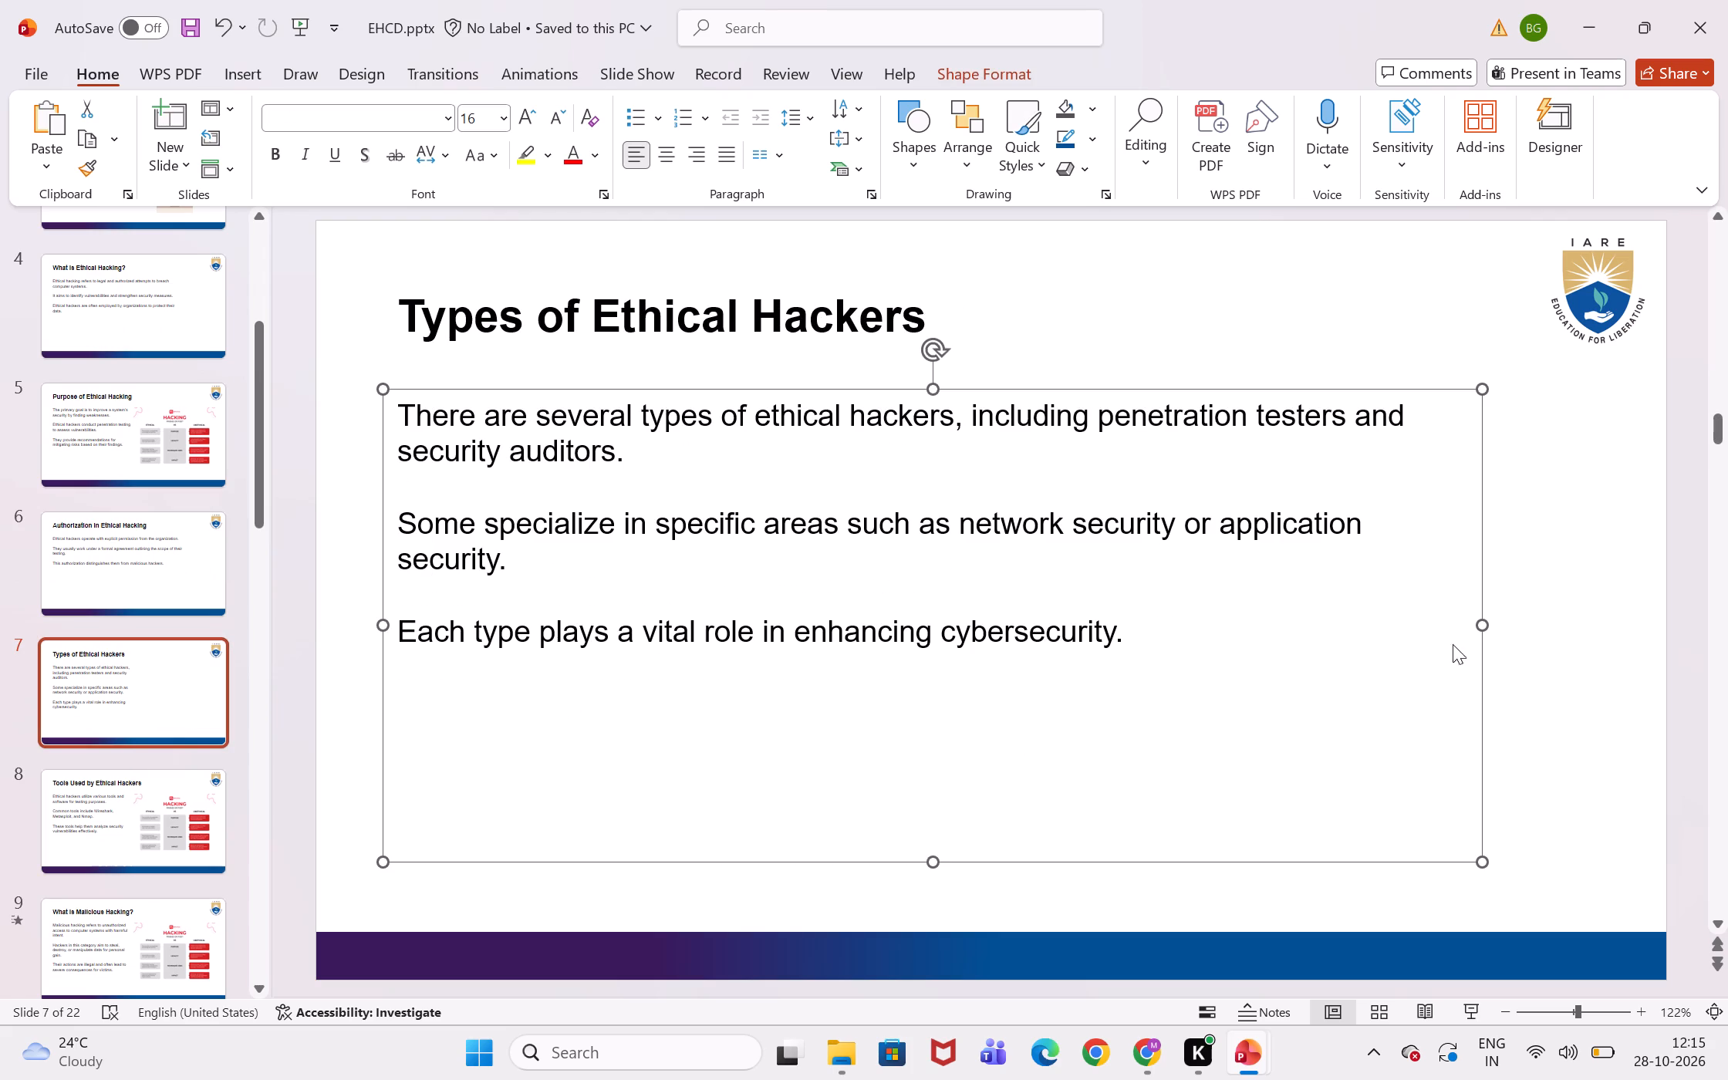
Delete the hacking comparison picture from the "Tools Used by Ethical Hackers" slide and widen its body text box into the freed space.
scroll(0, 976, "down", 2)
left_click(197, 683)
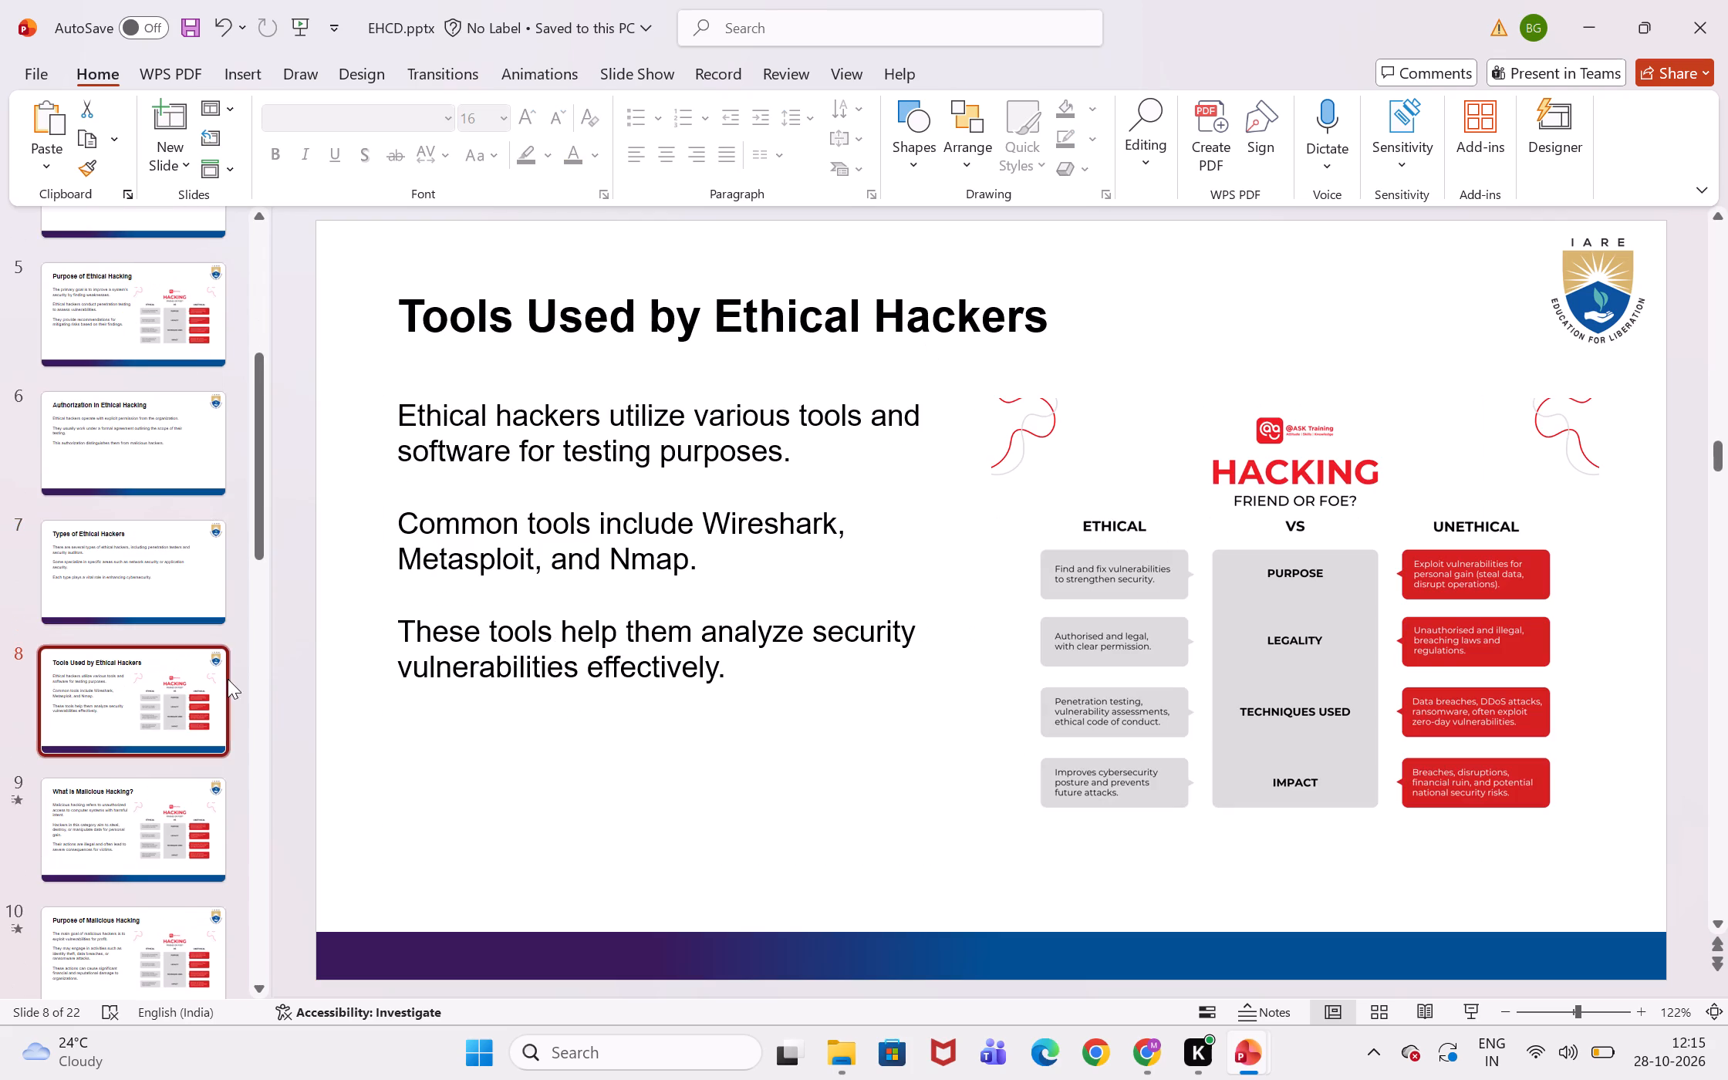
left_click(1213, 685)
key("Delete")
left_click(781, 656)
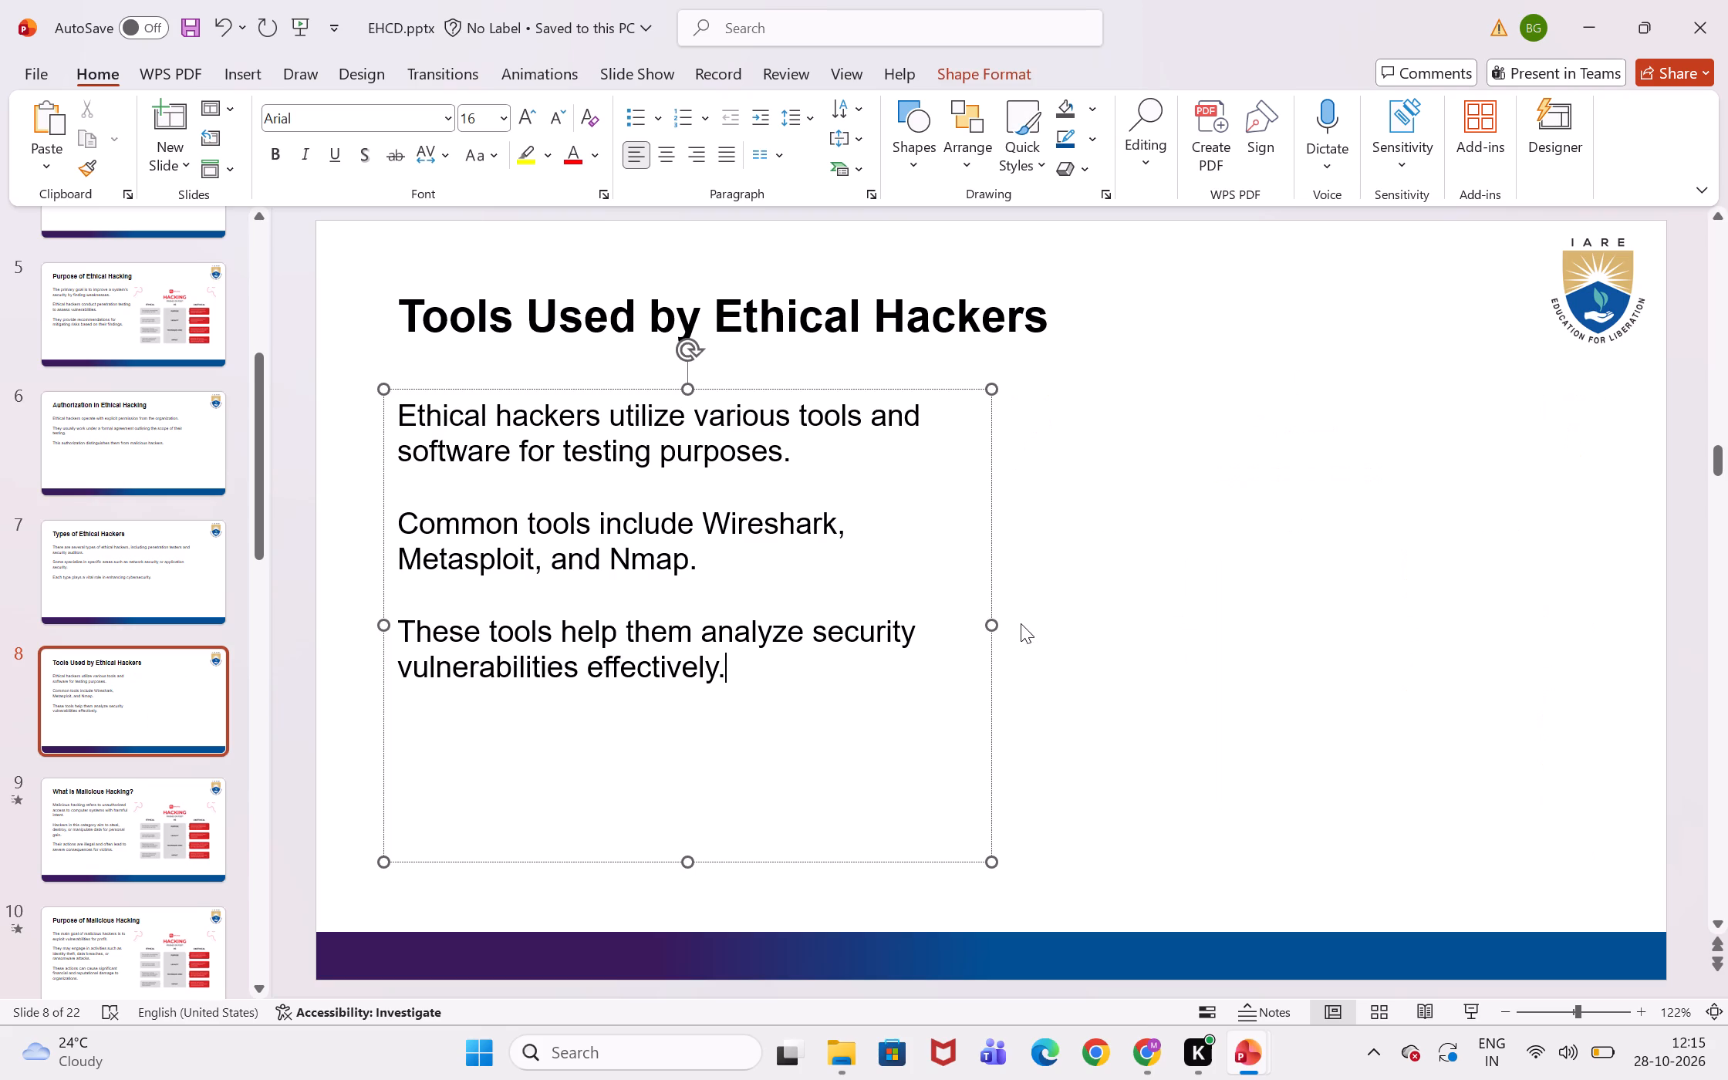
left_click_drag(994, 625, 1469, 572)
Delete the hacking comparison picture from the "What is Malicious Hacking?" slide and widen its body text box into the freed space.
scroll(0, 837, "down", 3)
left_click(182, 655)
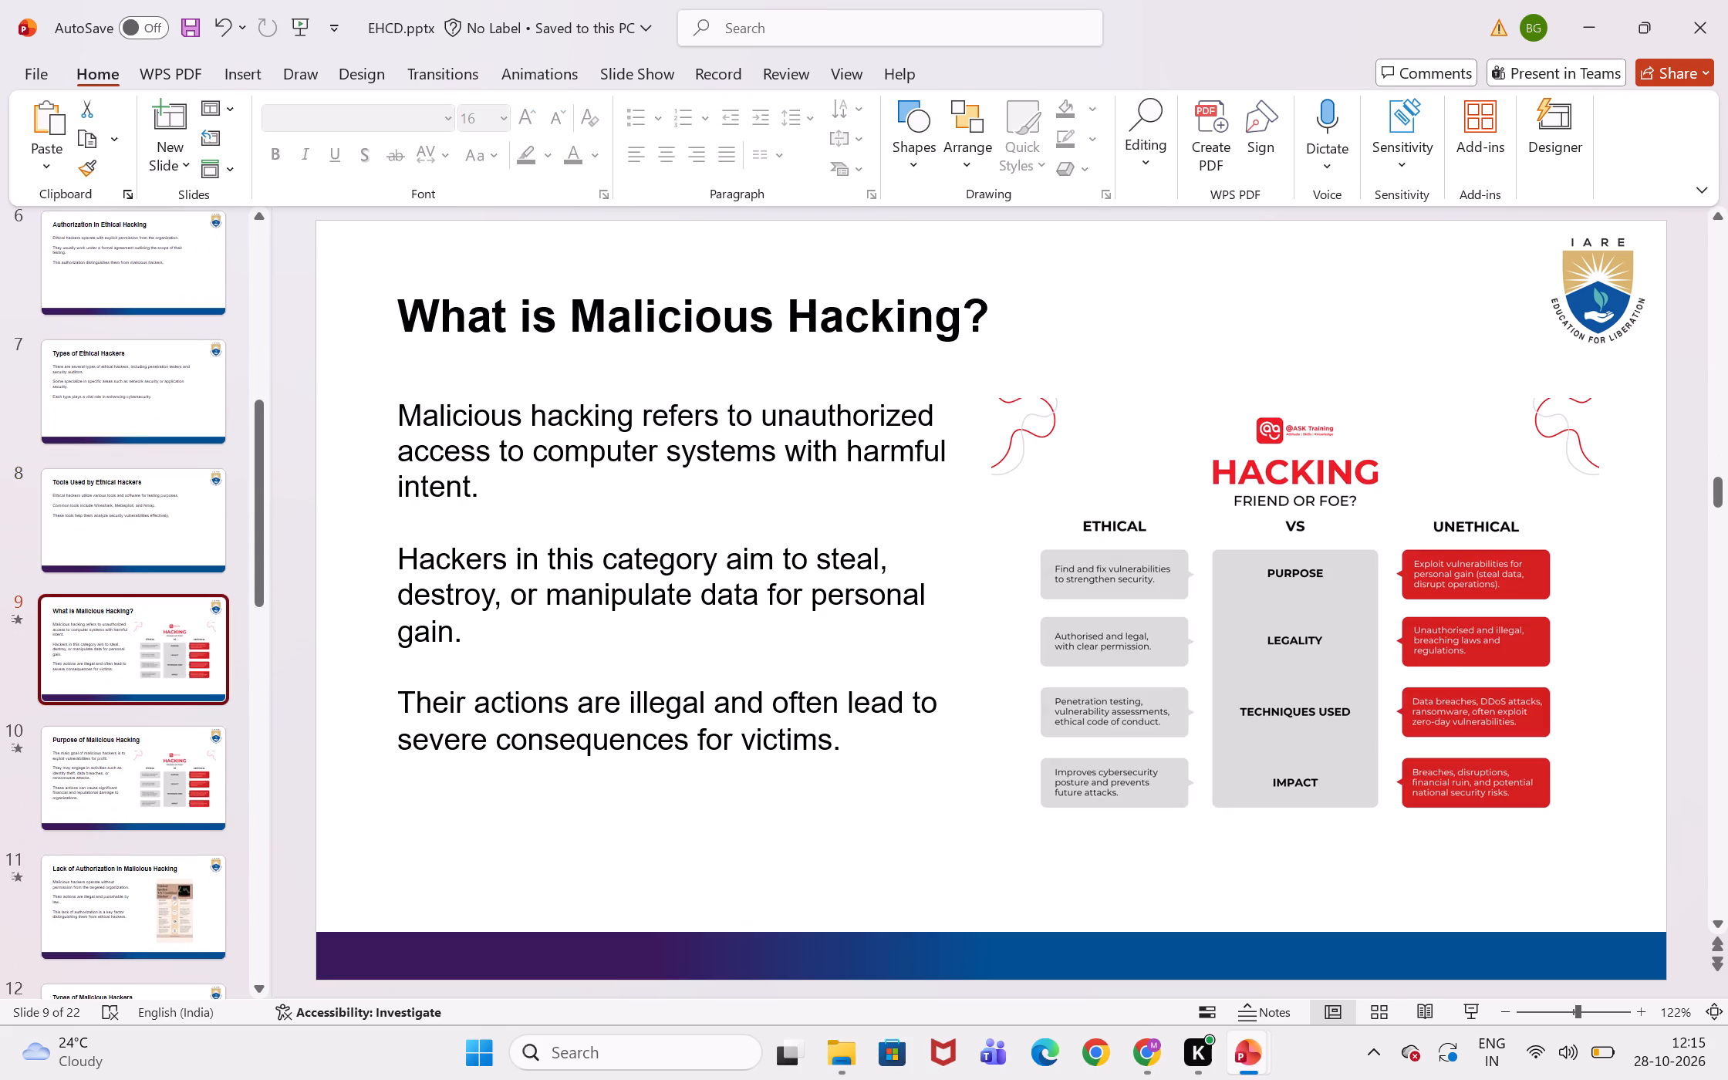
left_click(1300, 562)
key("Delete")
left_click(836, 589)
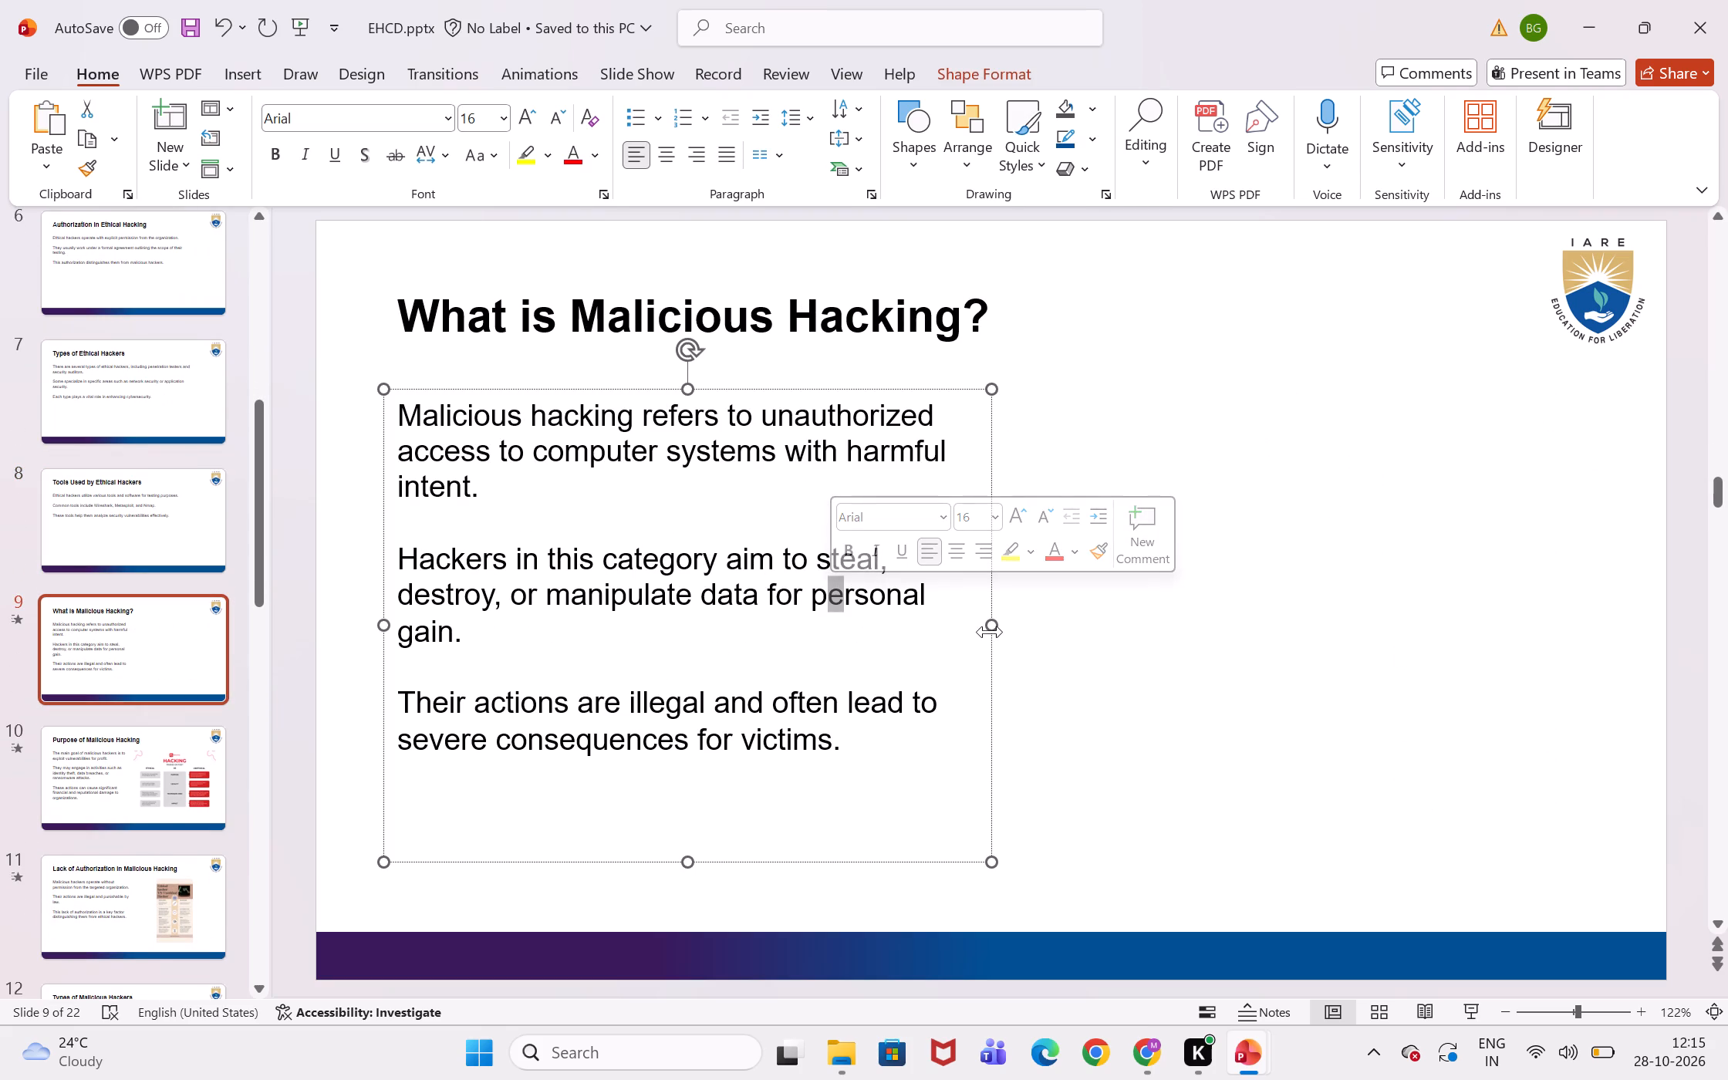
left_click_drag(990, 632, 1498, 654)
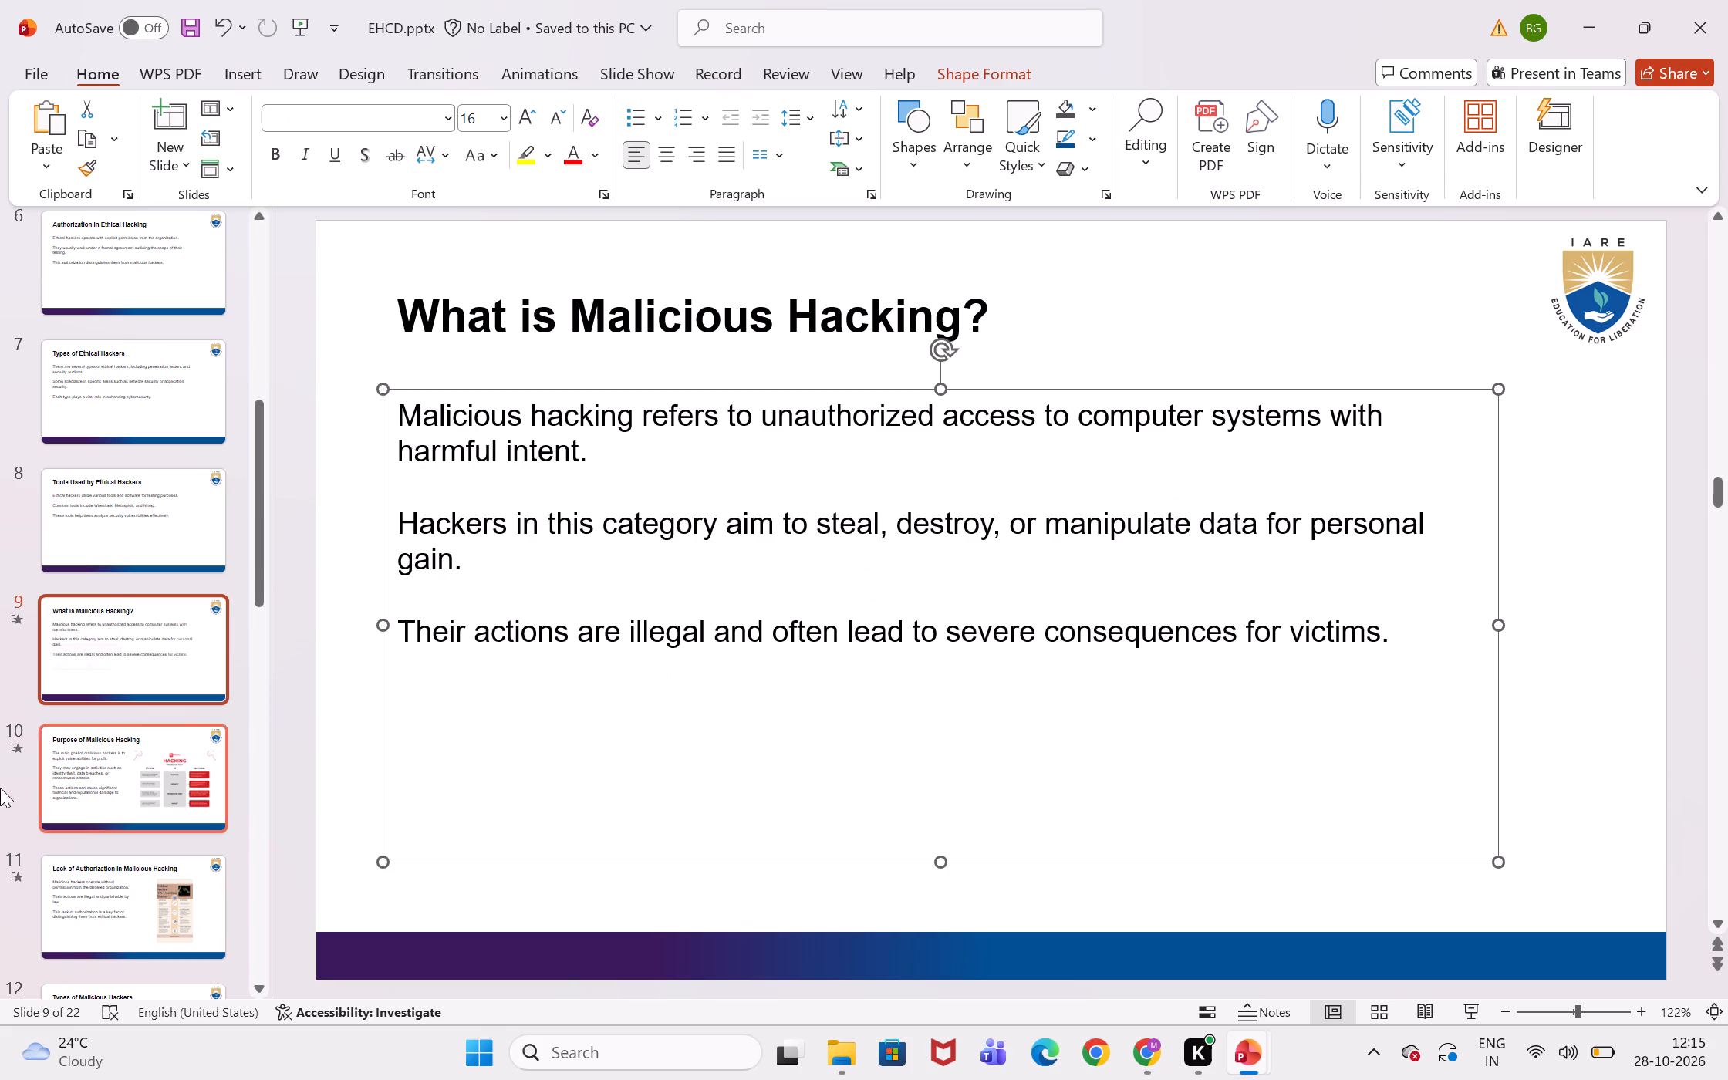
Delete the hacking comparison picture from the "Purpose of Malicious Hacking" slide, then widen its body text box and shift it slightly down.
scroll(41, 772, "down", 1)
left_click(160, 731)
left_click(1136, 603)
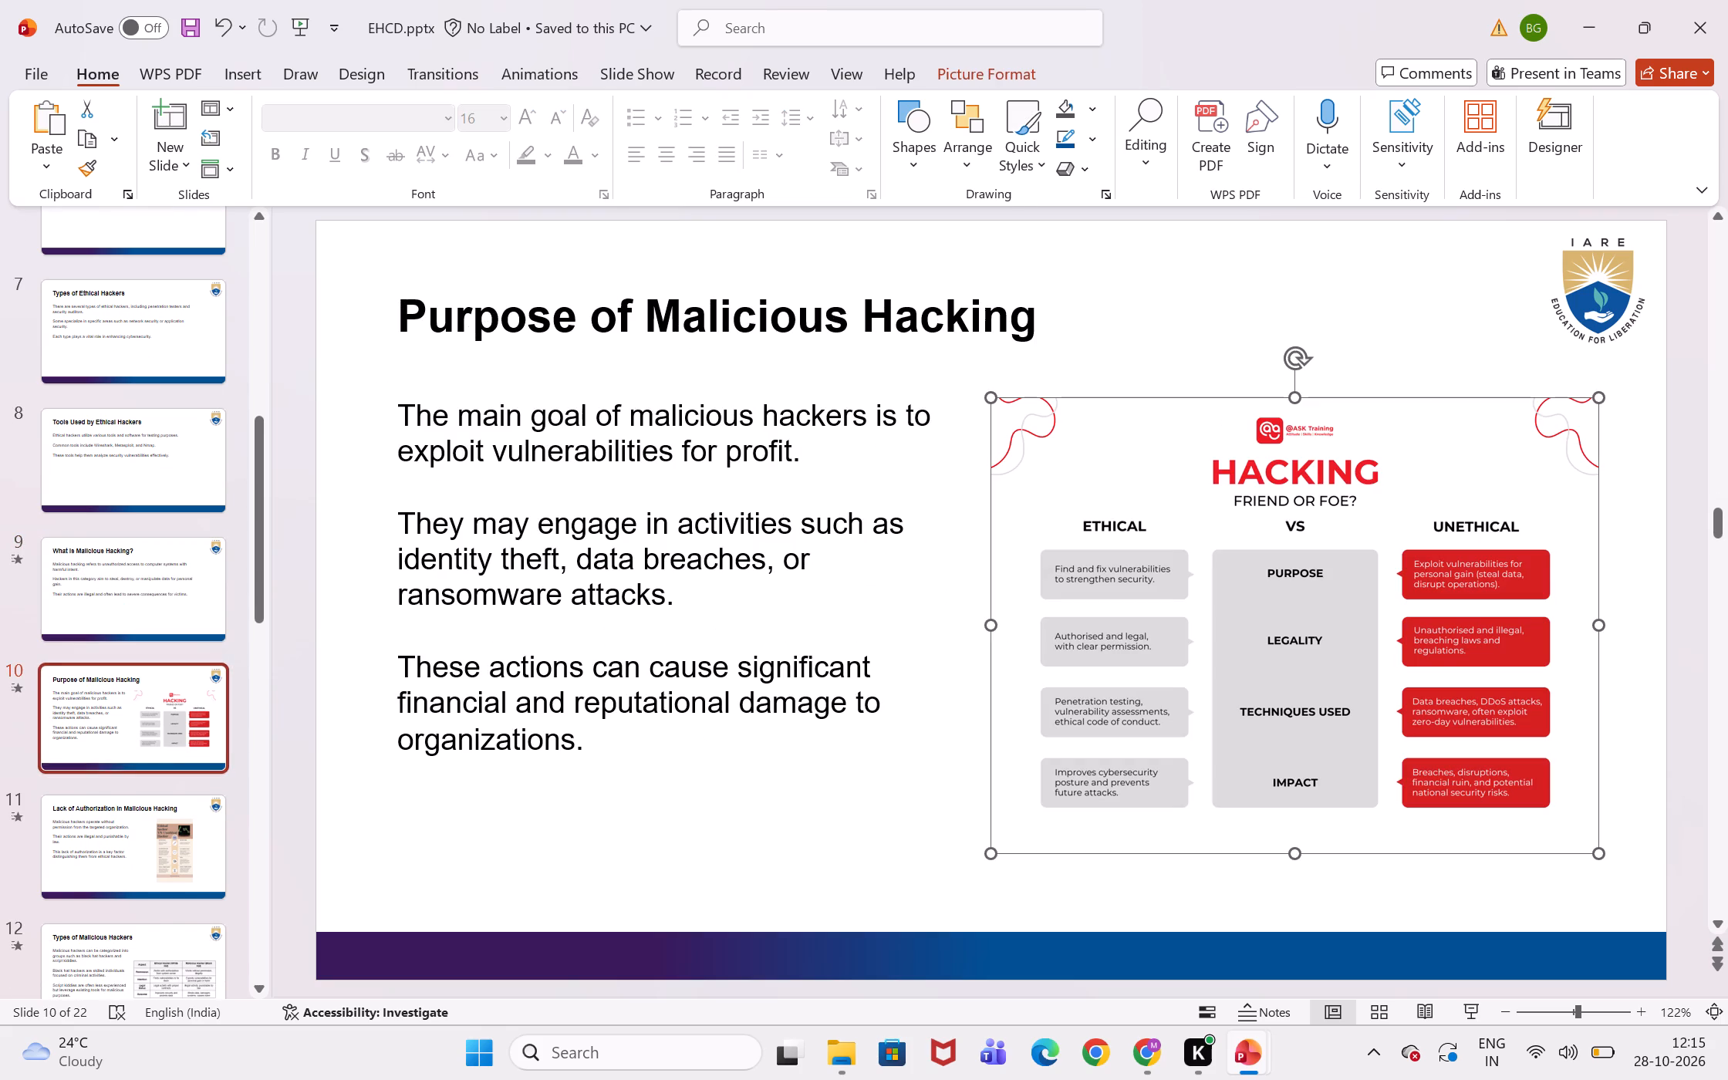
key("Delete")
left_click(828, 577)
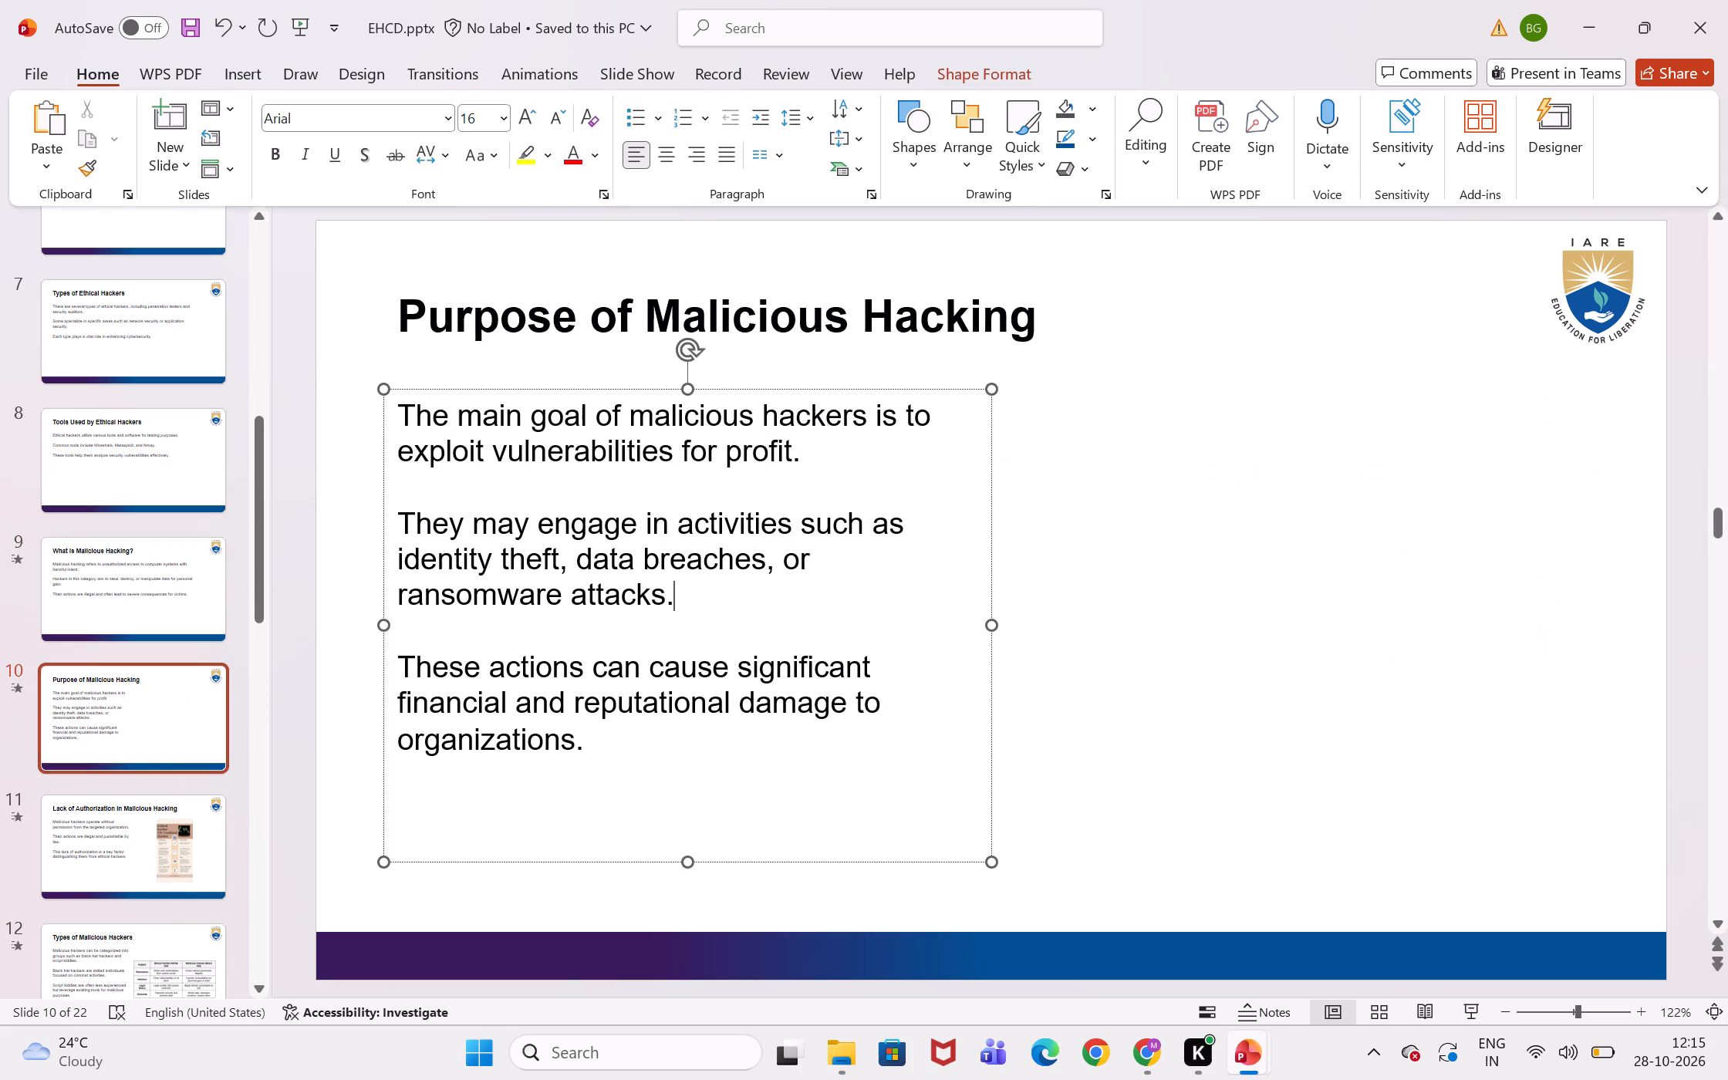
left_click_drag(996, 630, 1699, 614)
left_click_drag(1696, 614, 1477, 627)
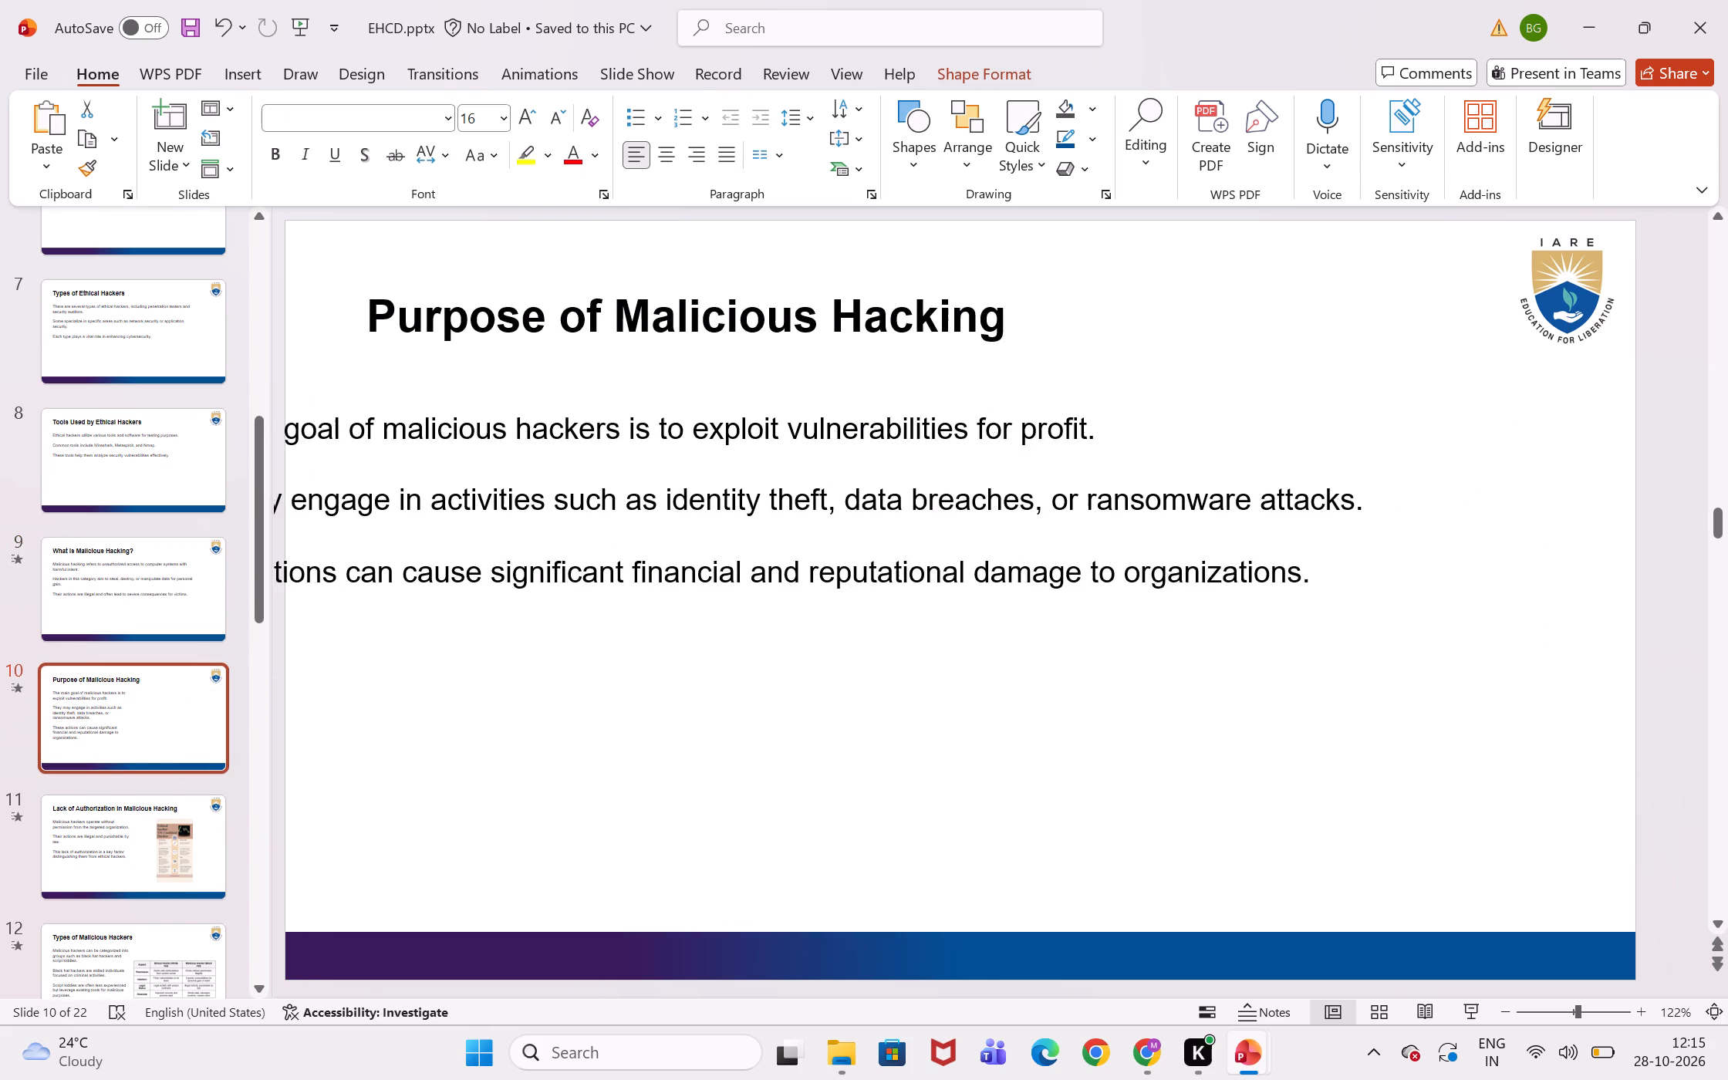
left_click_drag(1477, 627, 1677, 658)
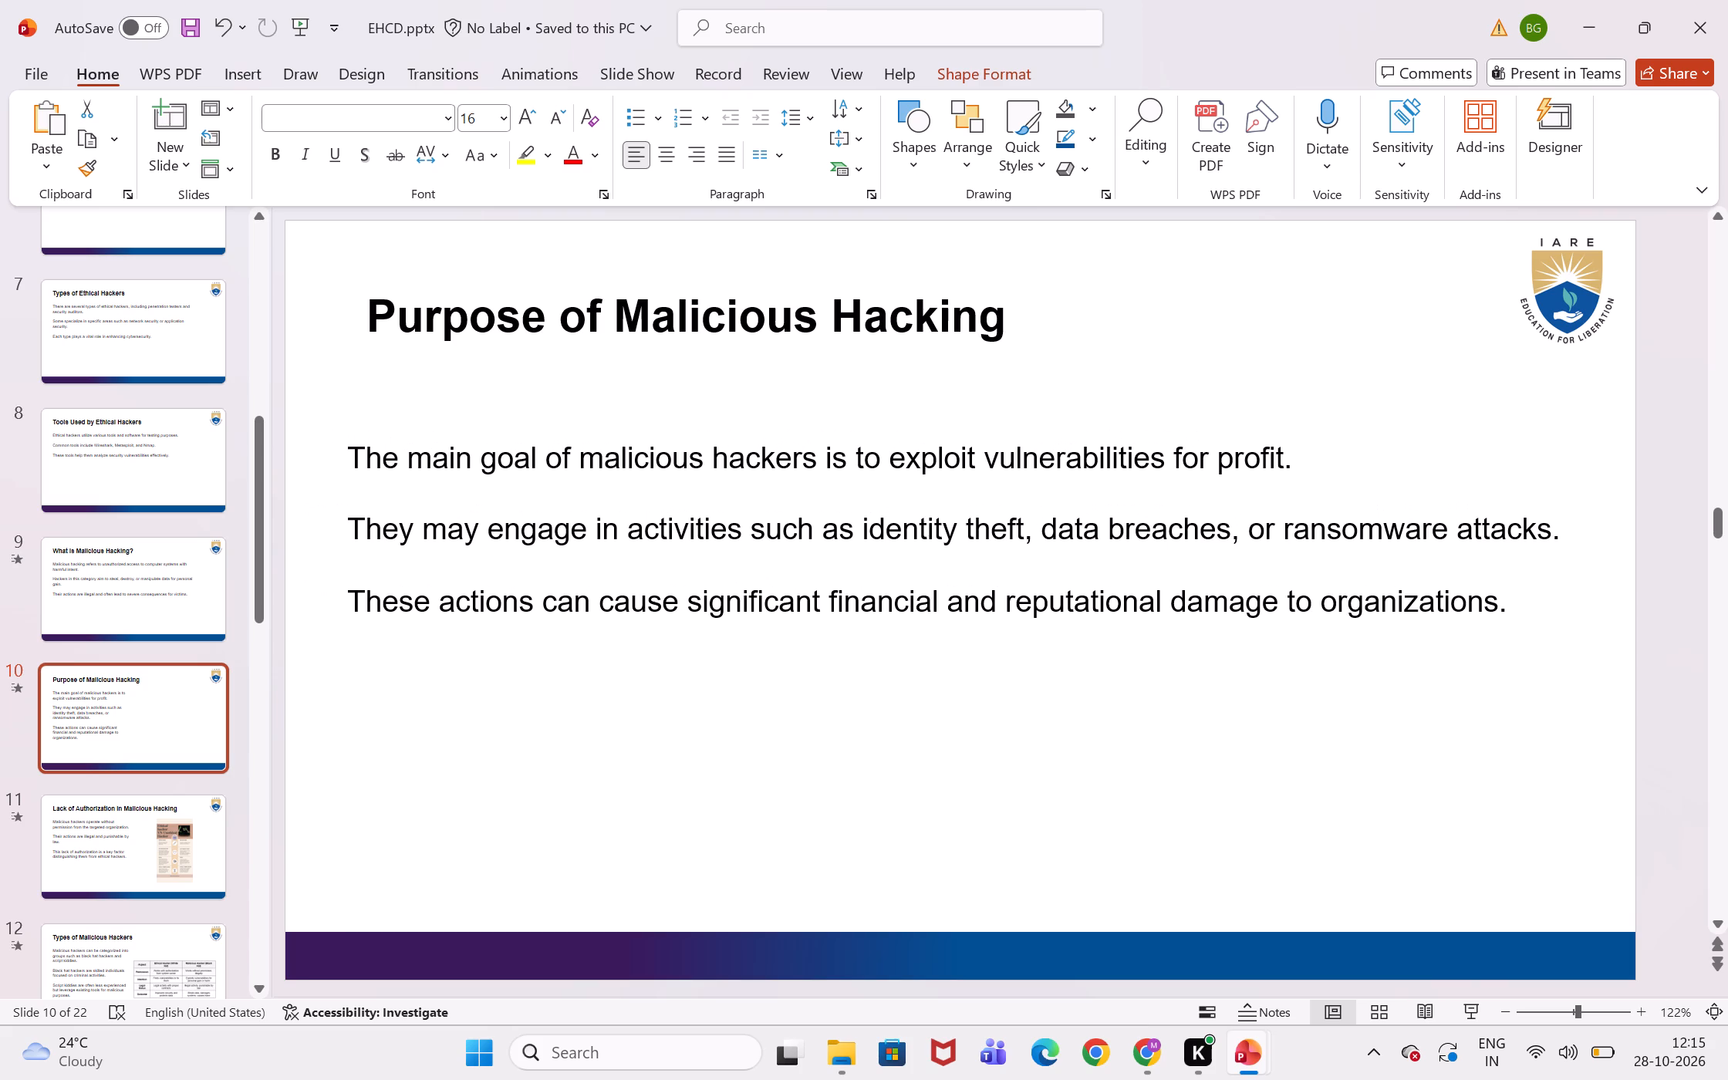
left_click_drag(1677, 658, 1676, 658)
Delete the ethical versus unethical hacker picture from the "Lack of Authorization in Malicious Hacking" slide and widen its body text box into the freed space.
left_click(73, 818)
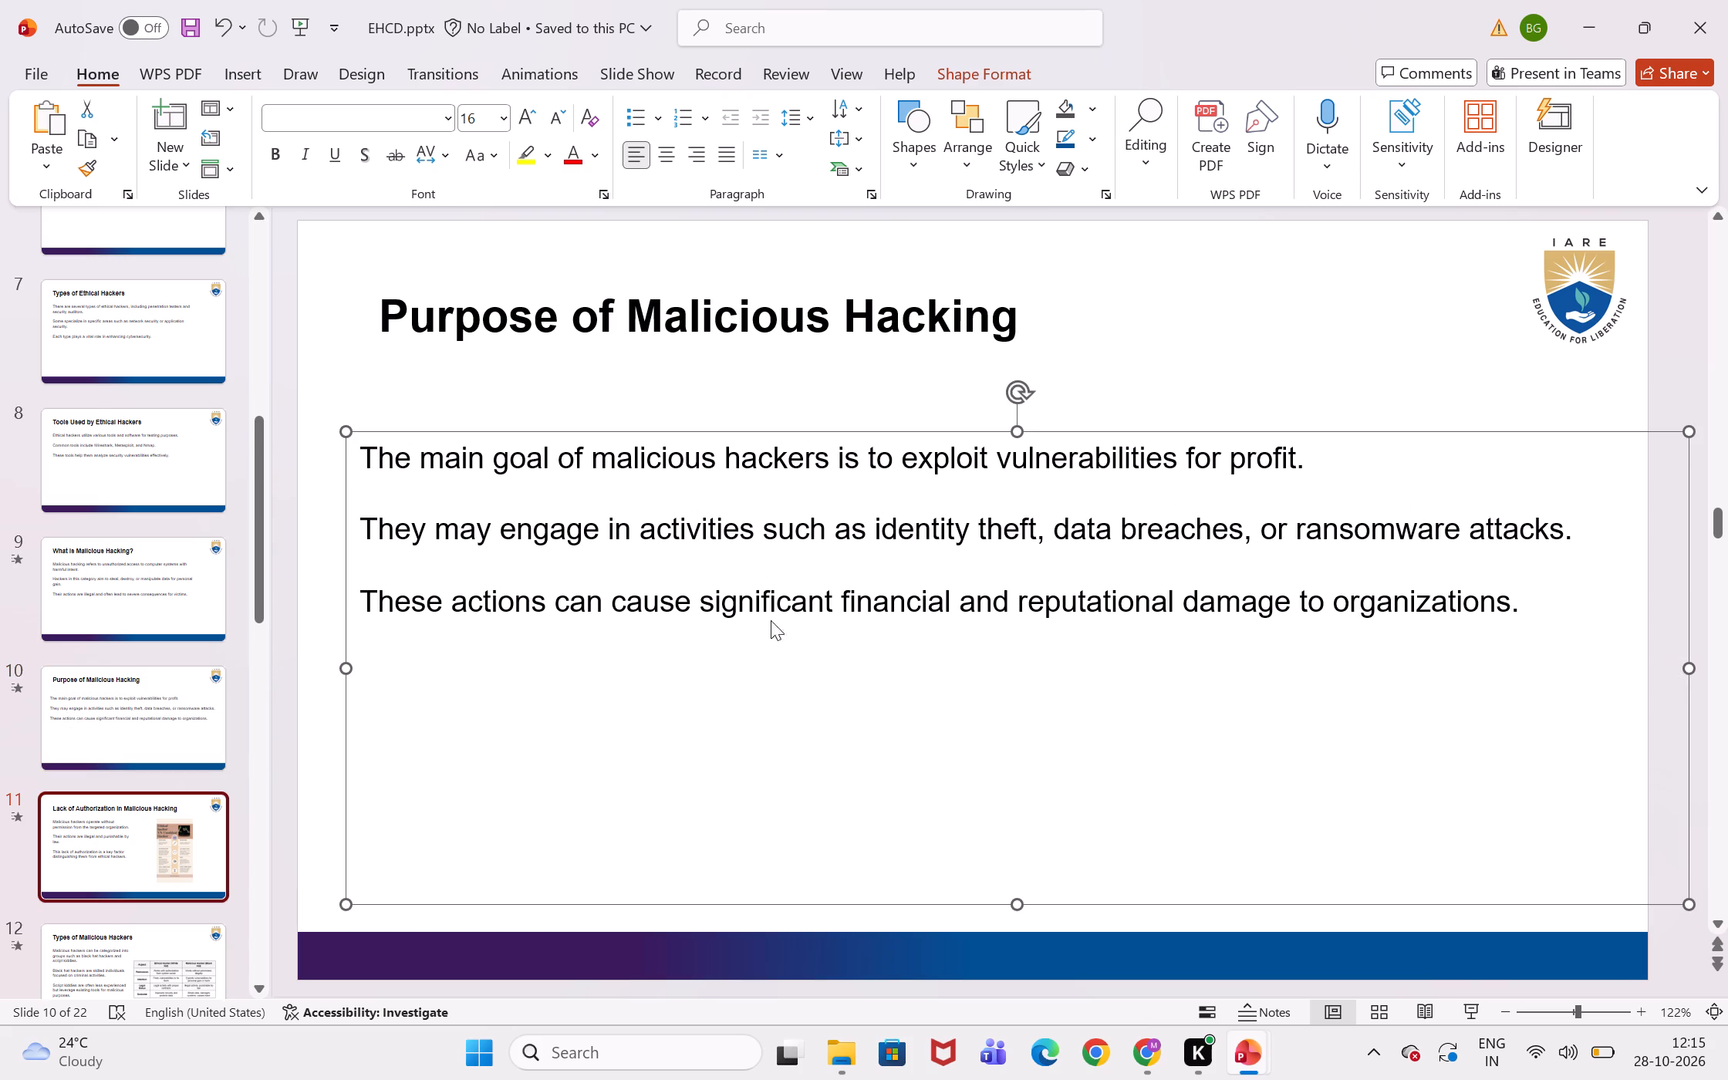
left_click(1277, 660)
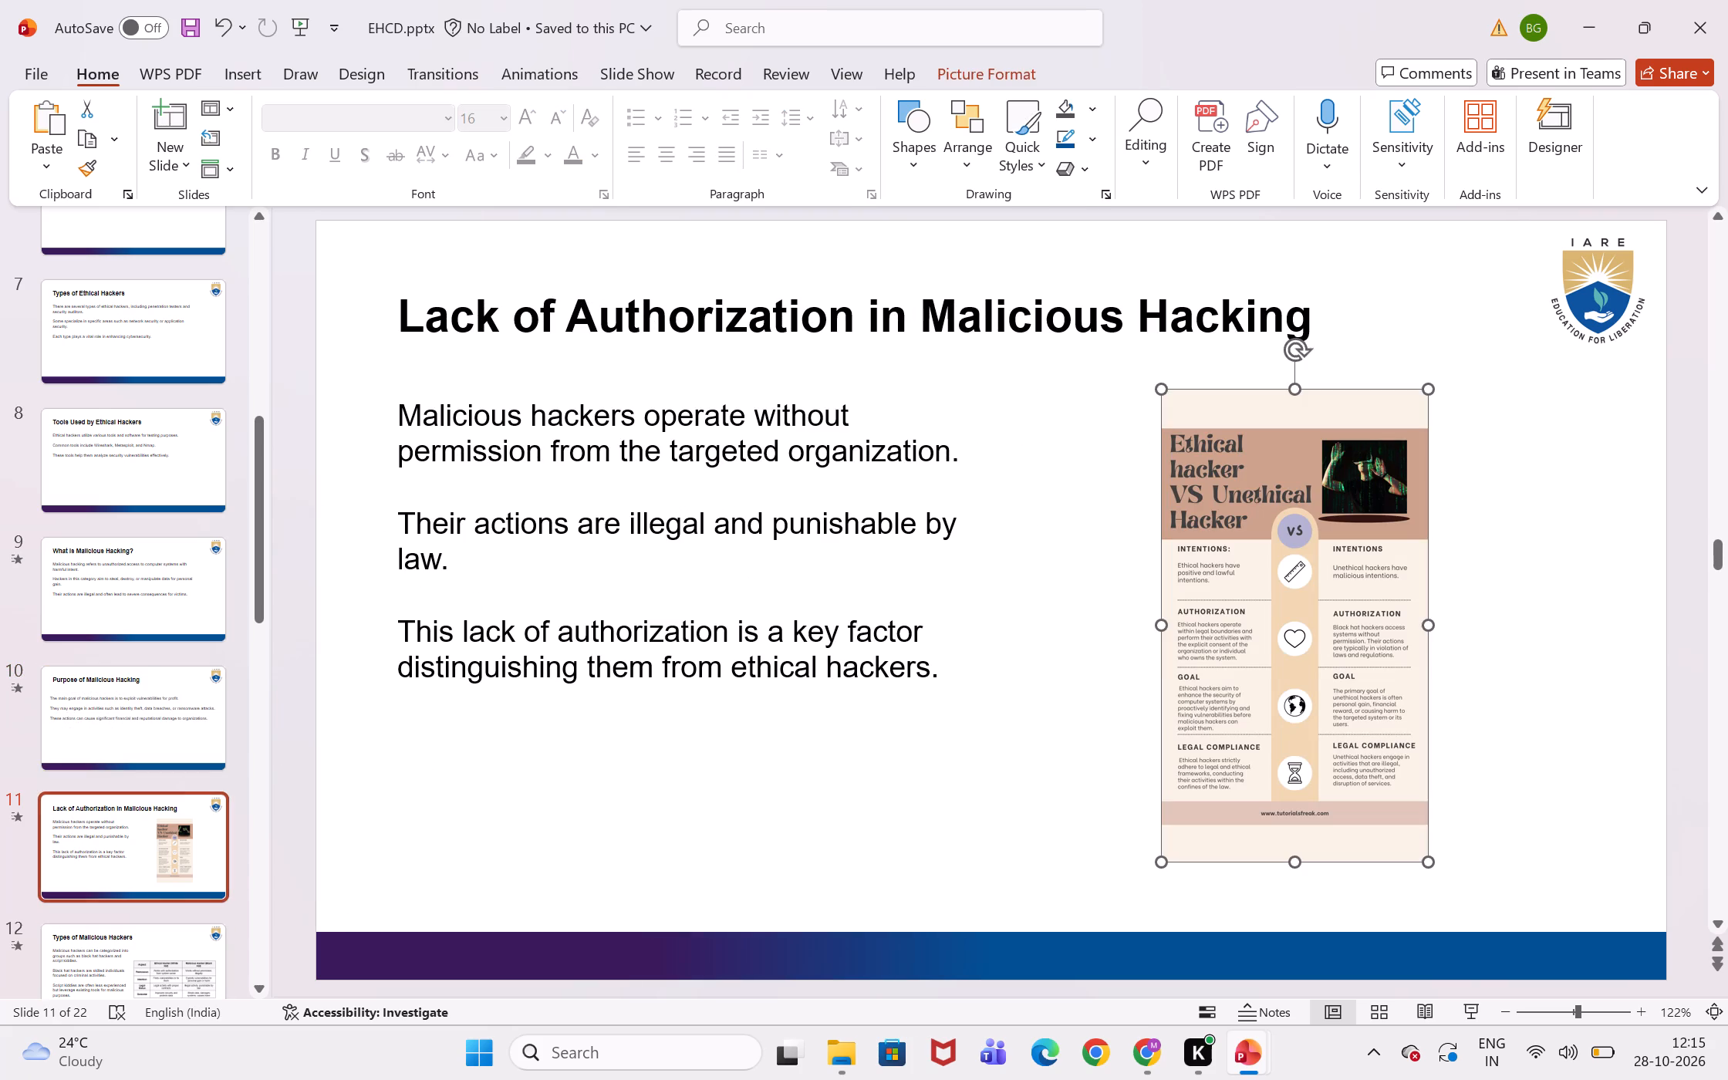
key("Delete")
left_click(623, 657)
left_click_drag(989, 622, 1510, 599)
Delete the hacking comparison picture from the "Tools Used by Malicious Hackers" slide and widen its body text box into the freed space.
scroll(107, 768, "down", 3)
left_click(120, 831)
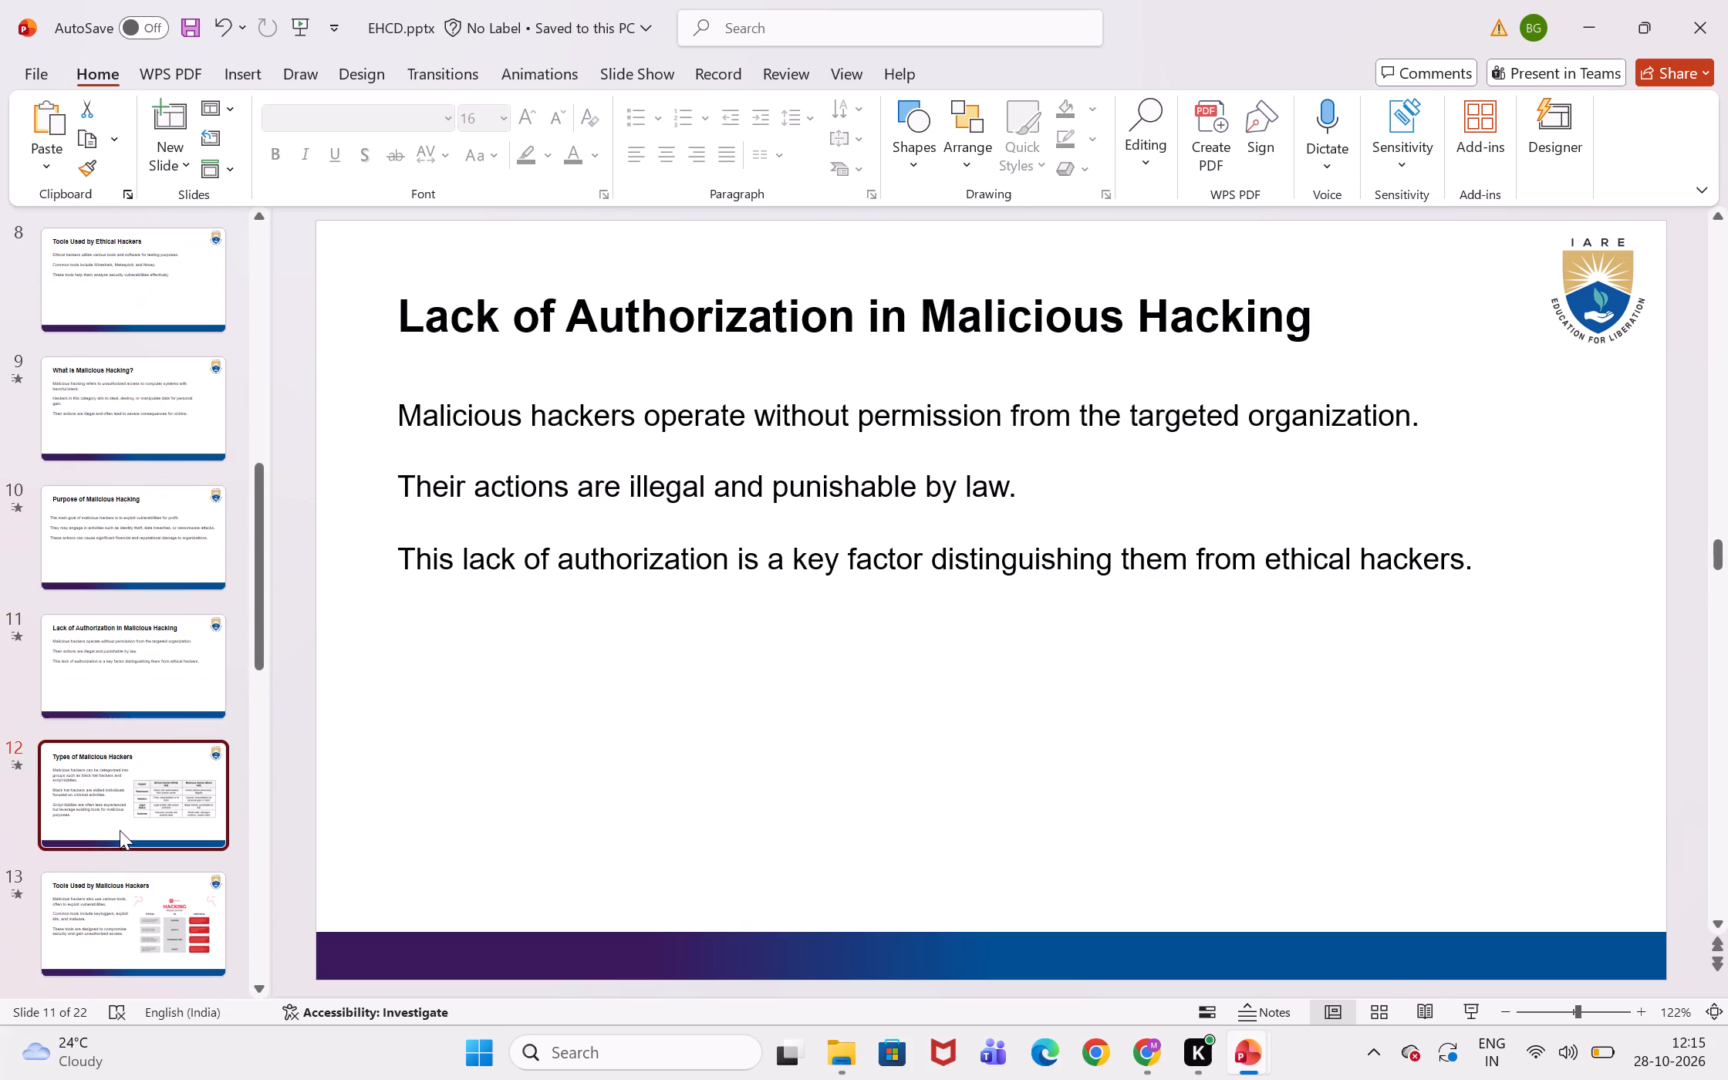
scroll(249, 753, "down", 2)
left_click(130, 815)
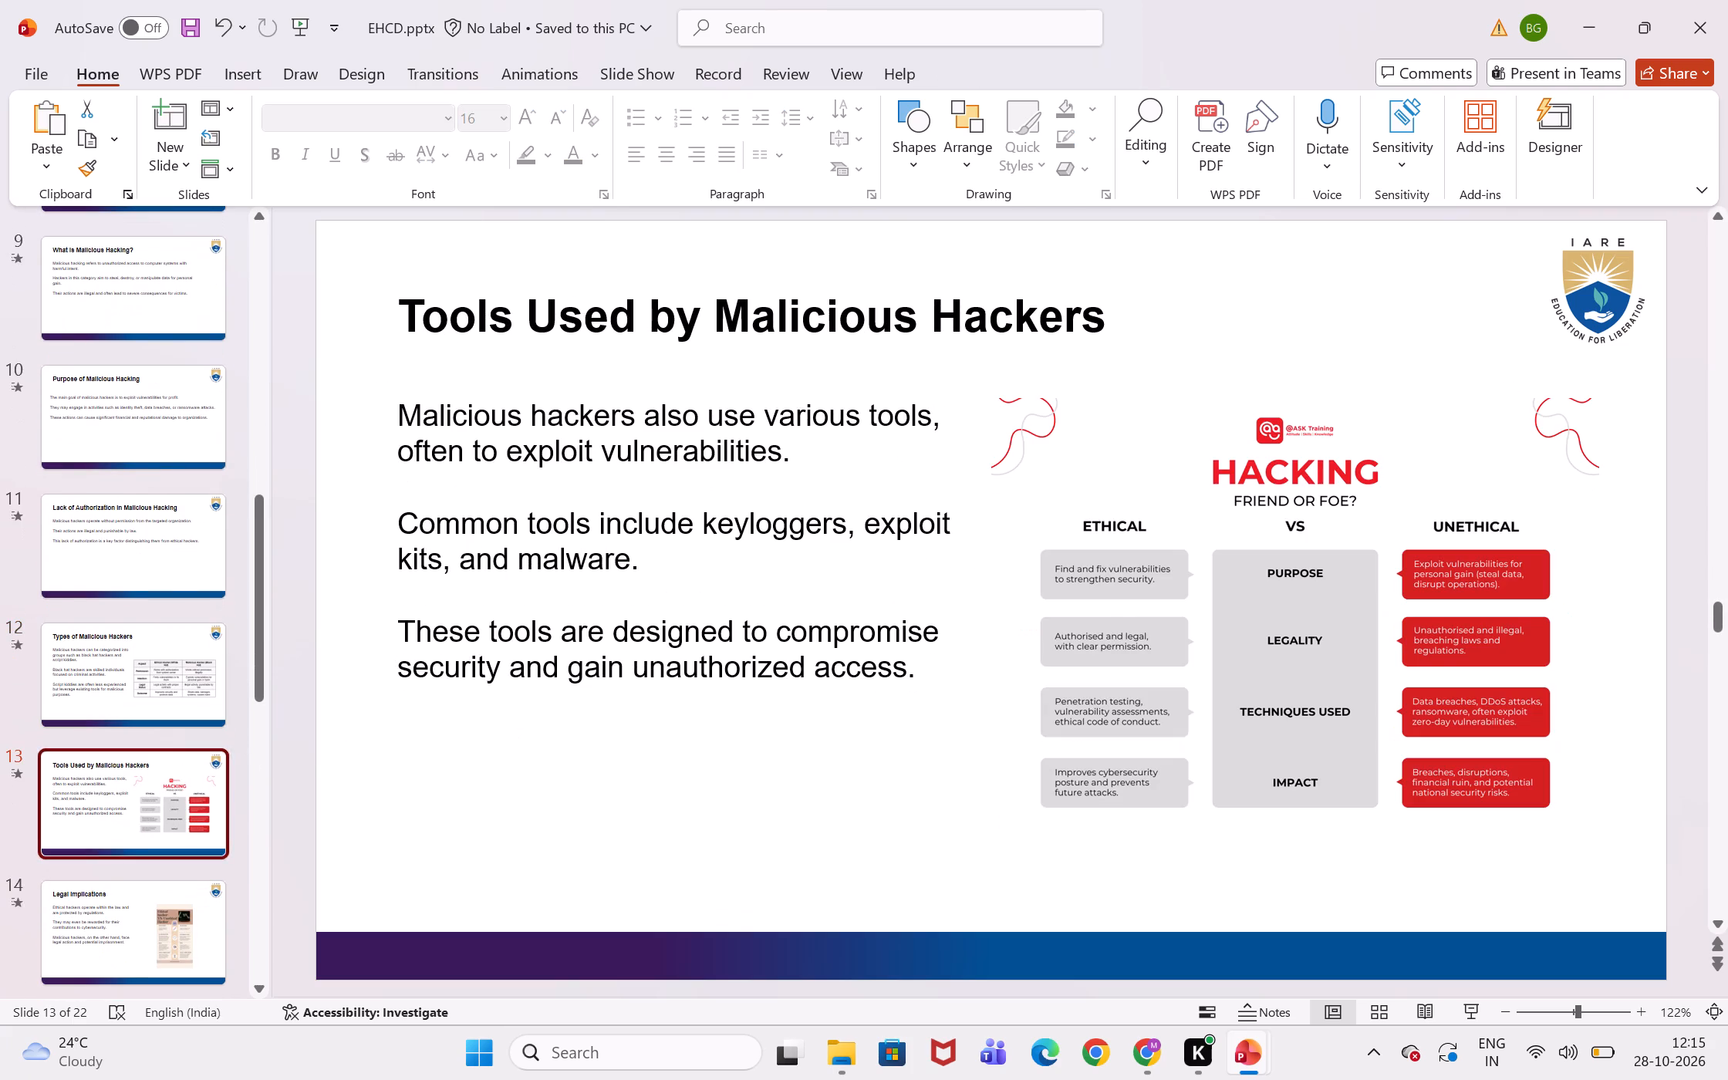
left_click(1203, 579)
key("Delete")
left_click(494, 606)
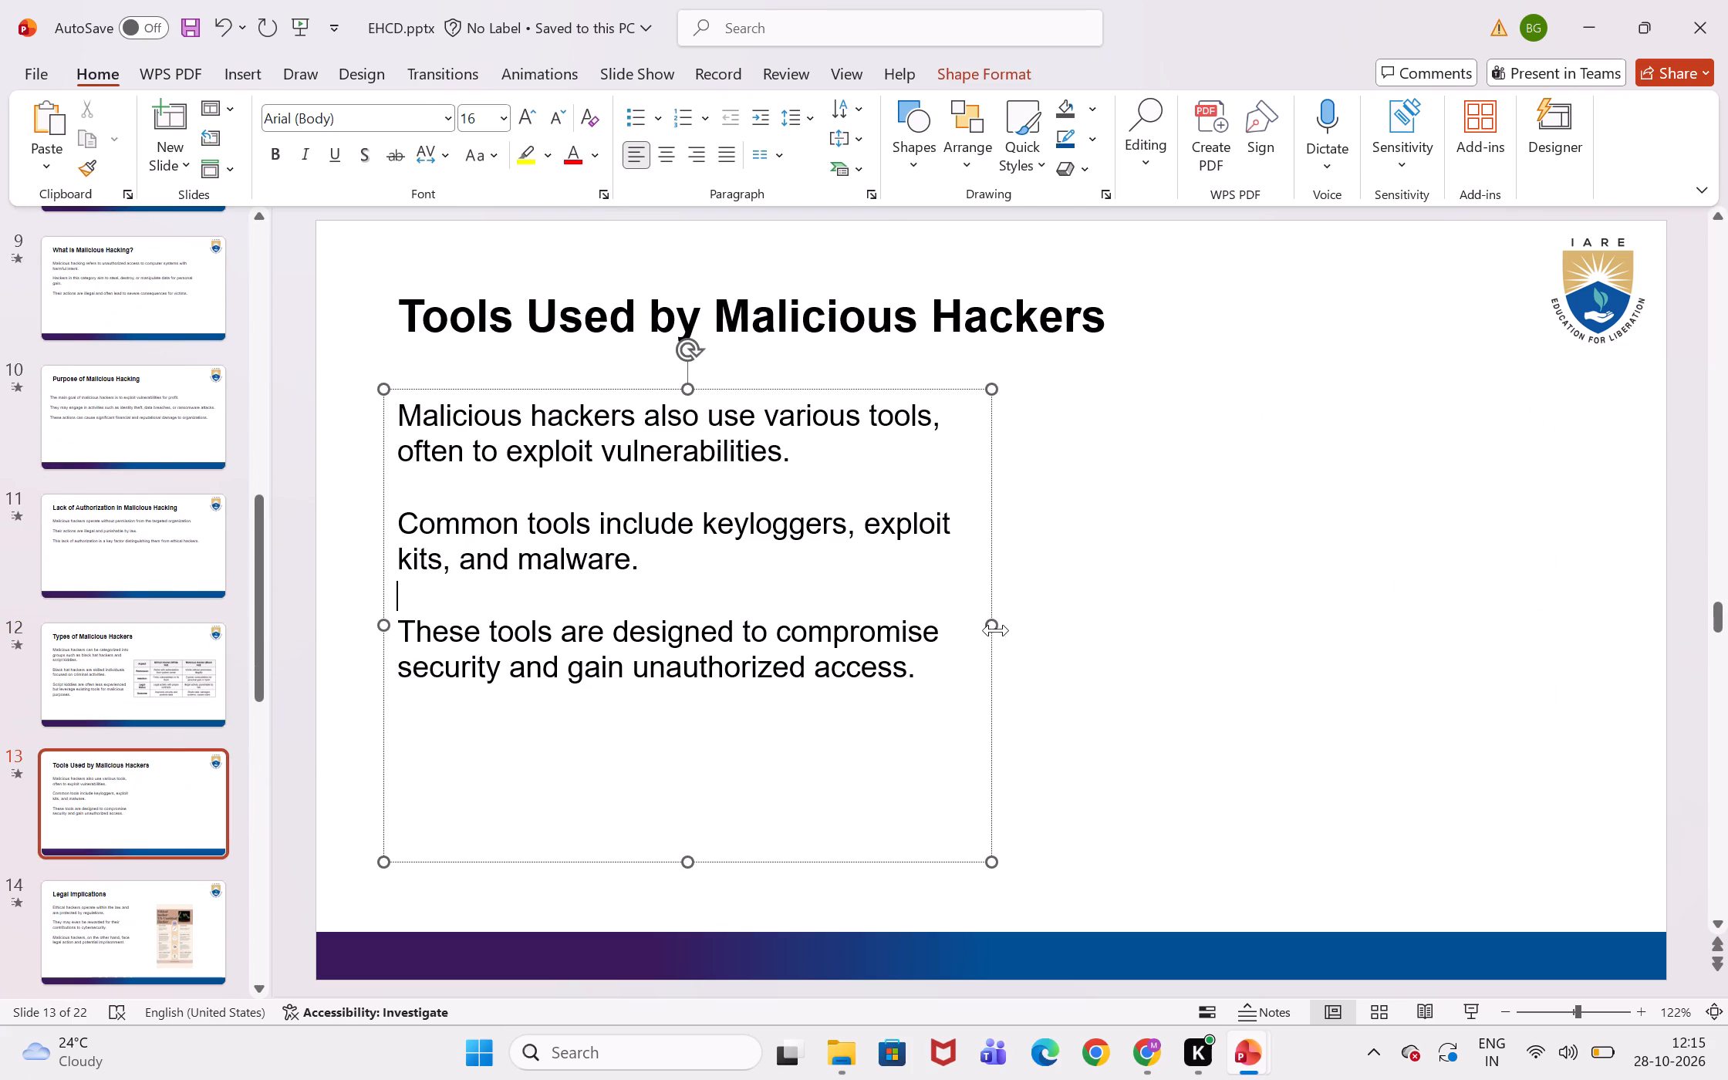
left_click_drag(994, 632, 1433, 599)
Delete the ethical versus unethical hacker picture from the "Legal Implications" slide and widen its body text box into the freed space.
scroll(0, 751, "down", 3)
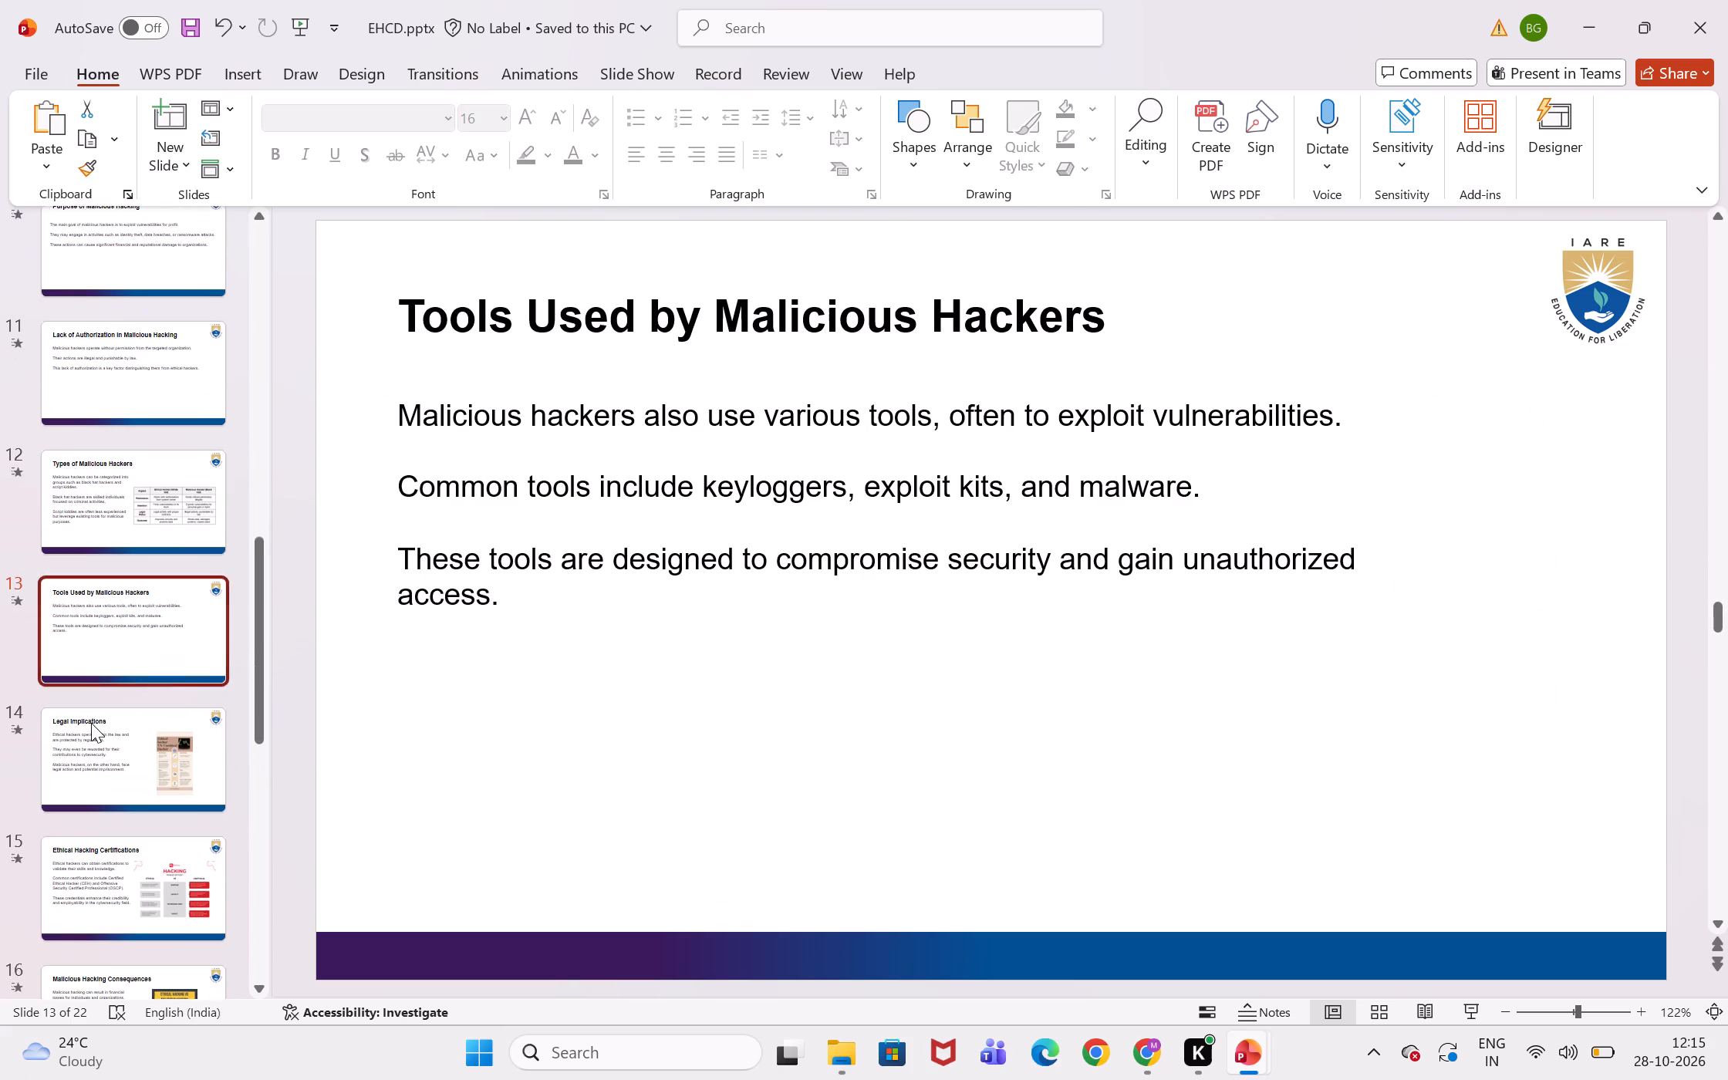
left_click(150, 742)
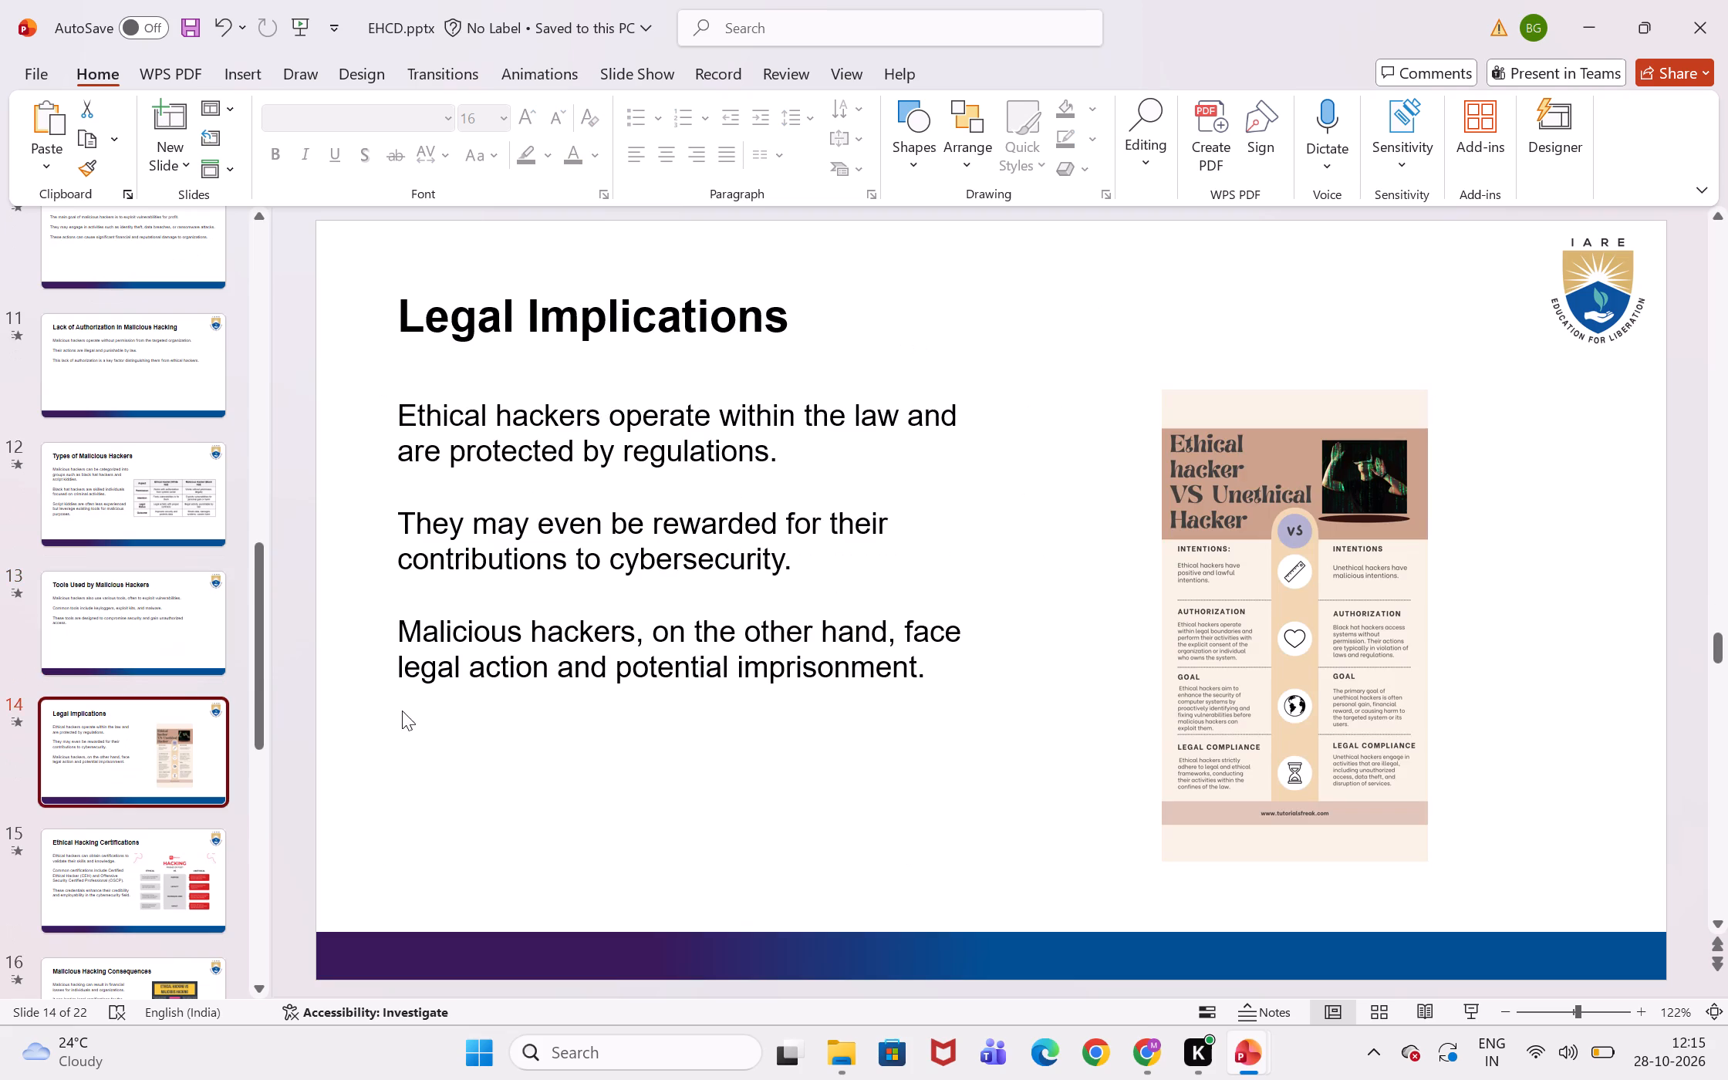
left_click(1232, 583)
key("Delete")
left_click(775, 589)
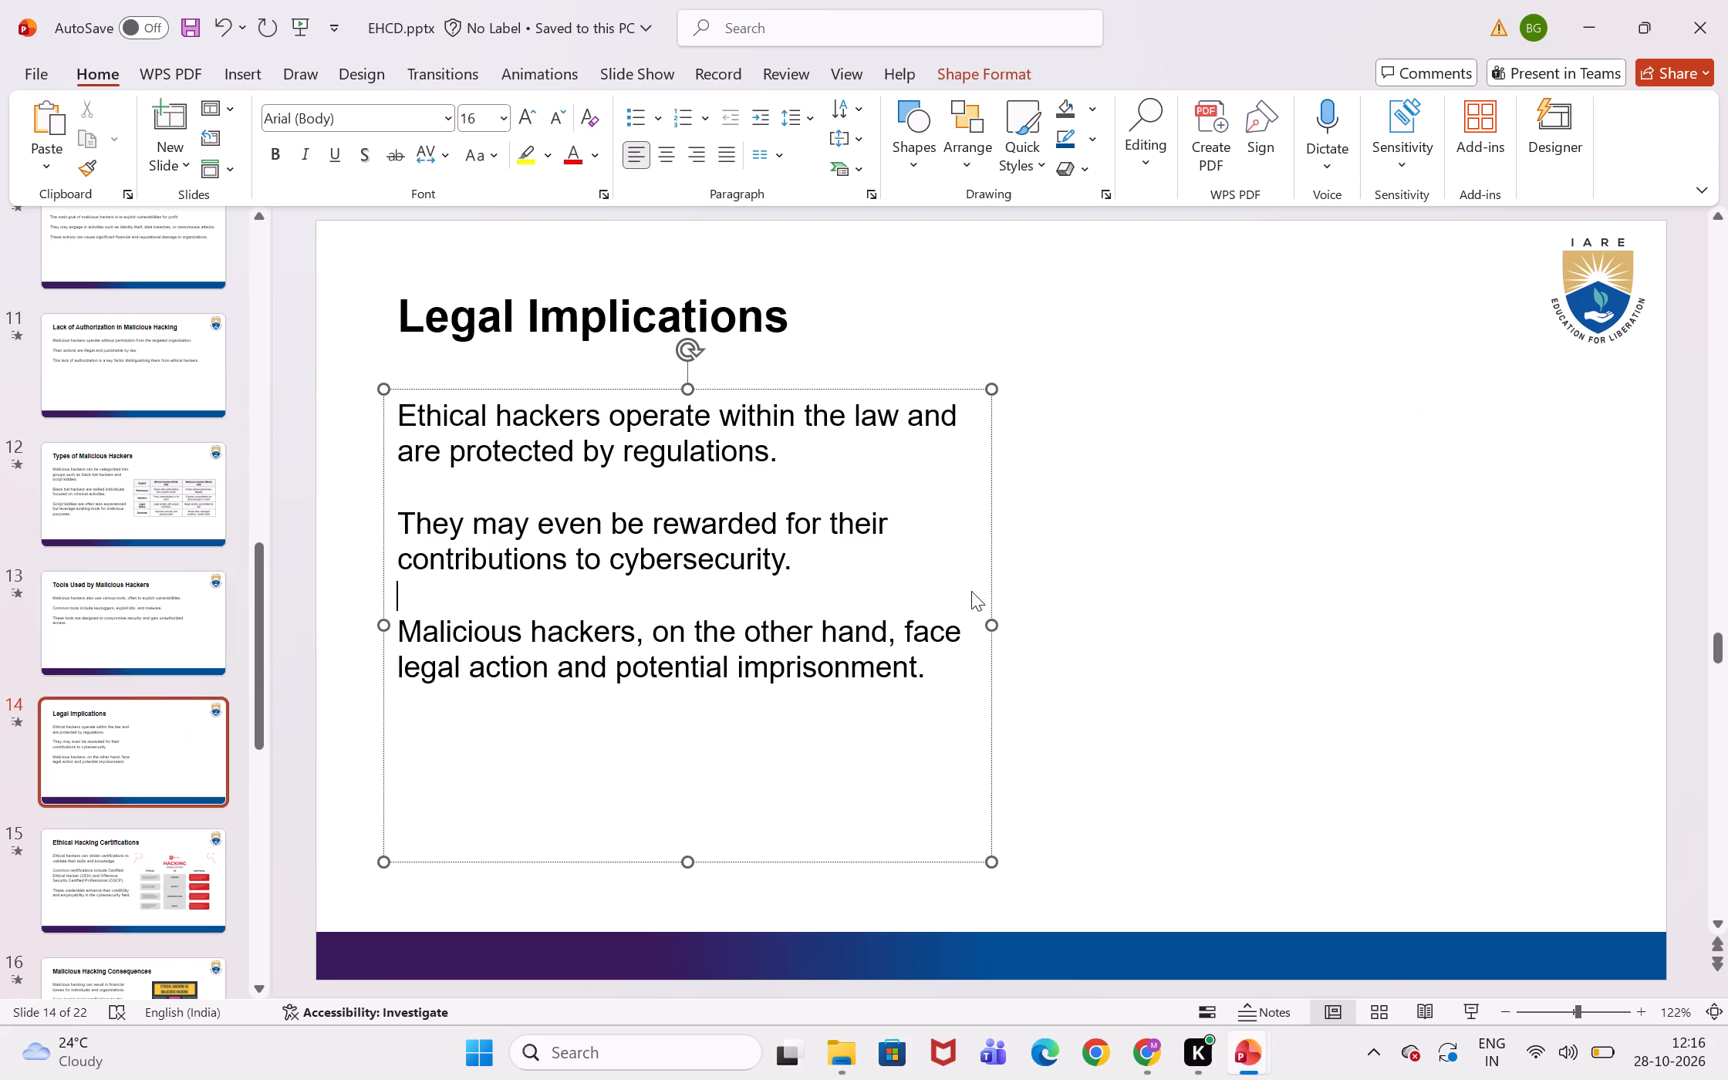
left_click_drag(986, 625, 1422, 618)
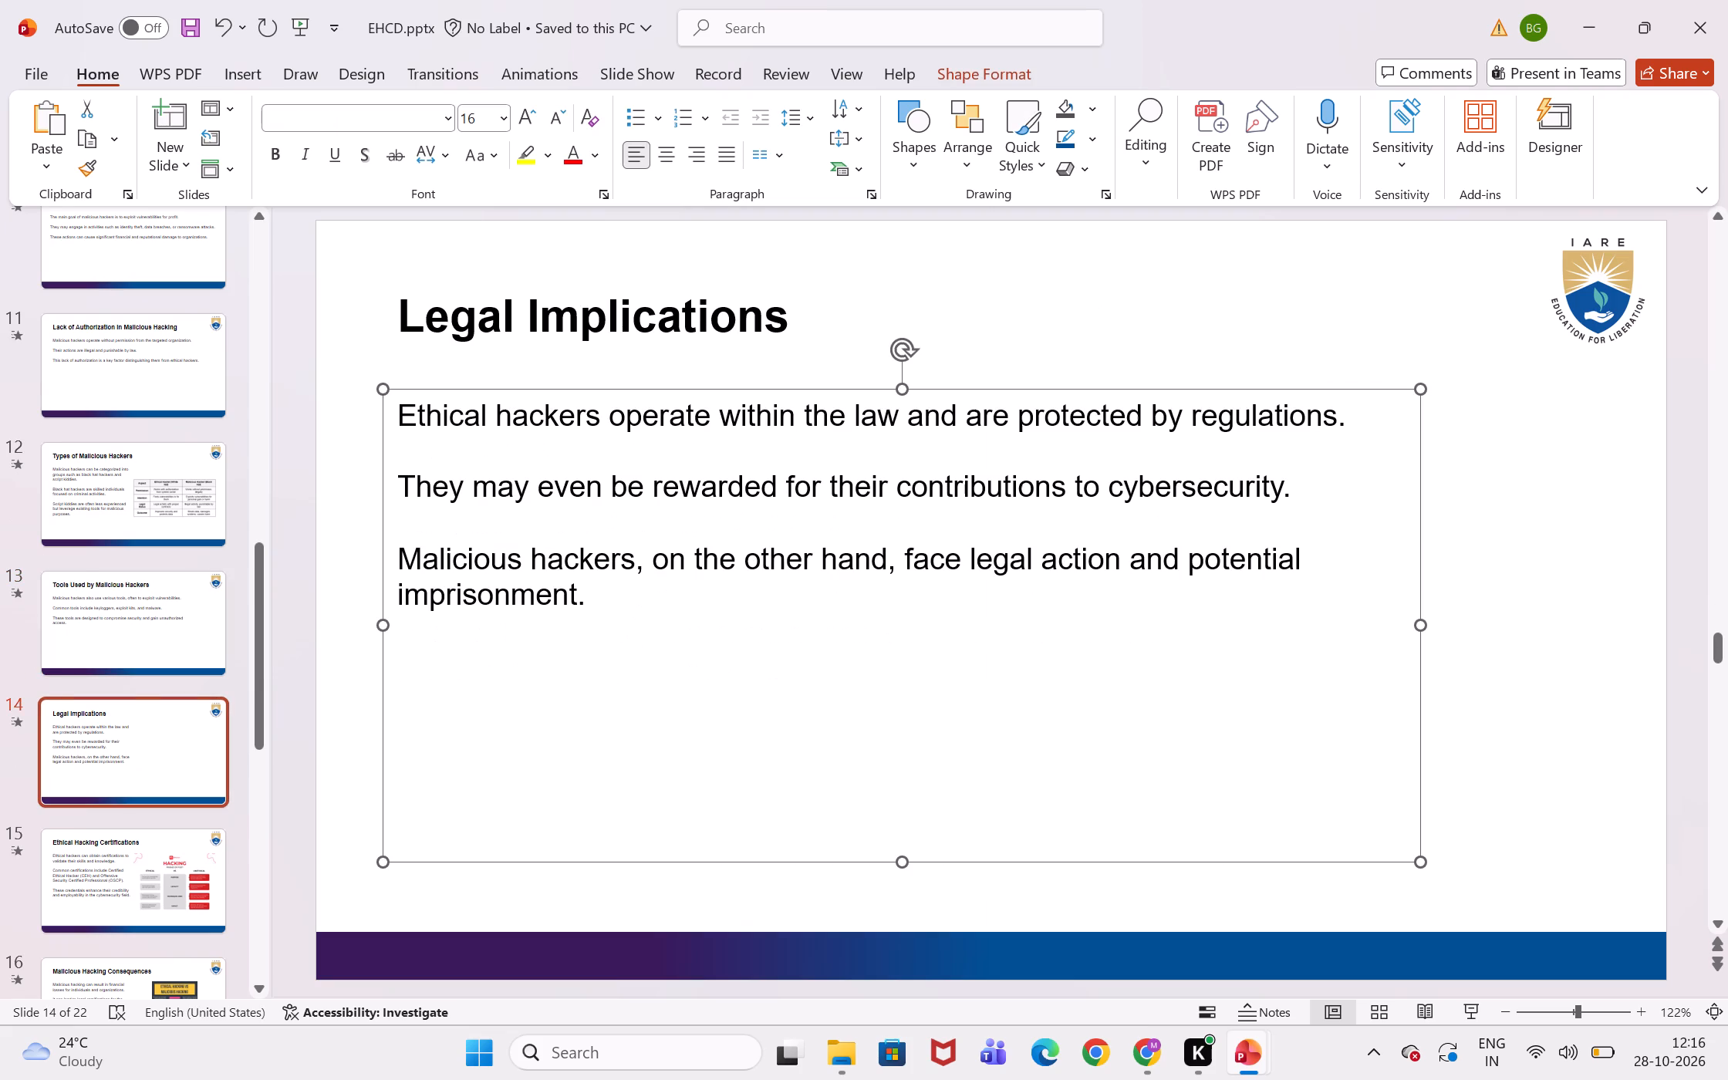
Delete the hacking comparison picture from the "Ethical Hacking Certifications" slide and widen its body text box into the freed space.
scroll(9, 743, "down", 2)
left_click(147, 762)
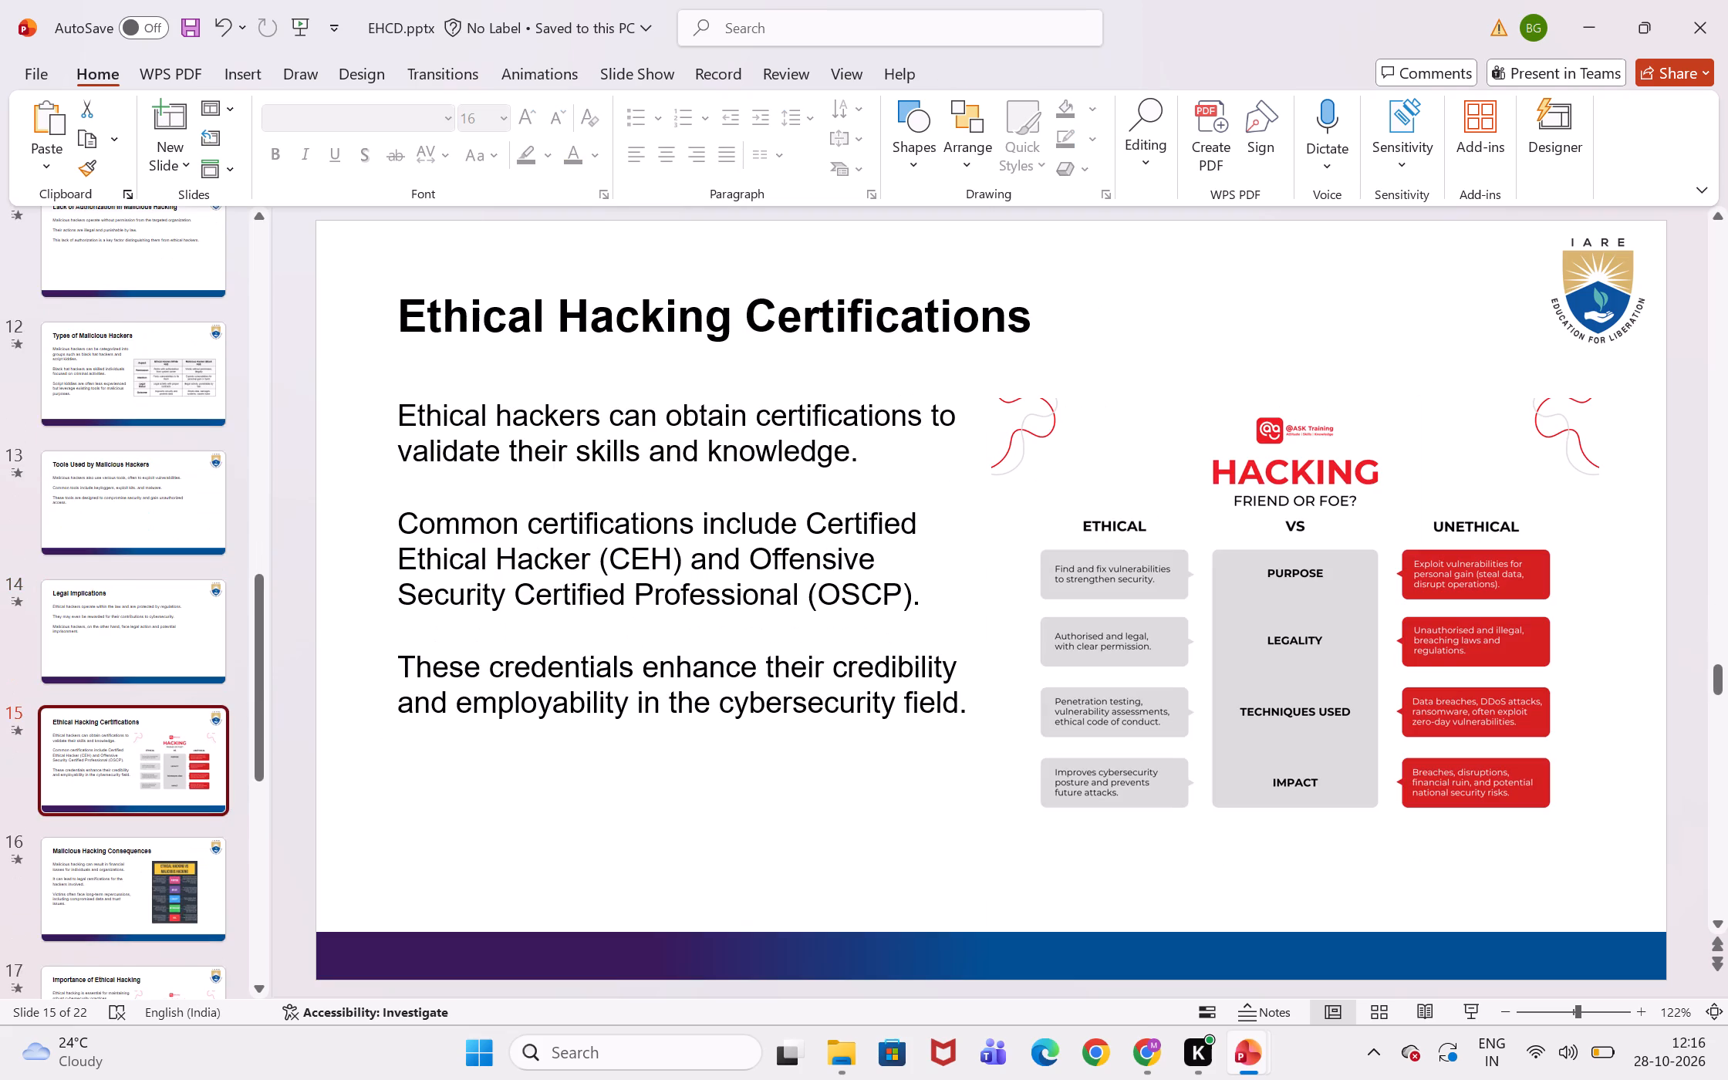
left_click(1078, 623)
key("Delete")
left_click(815, 602)
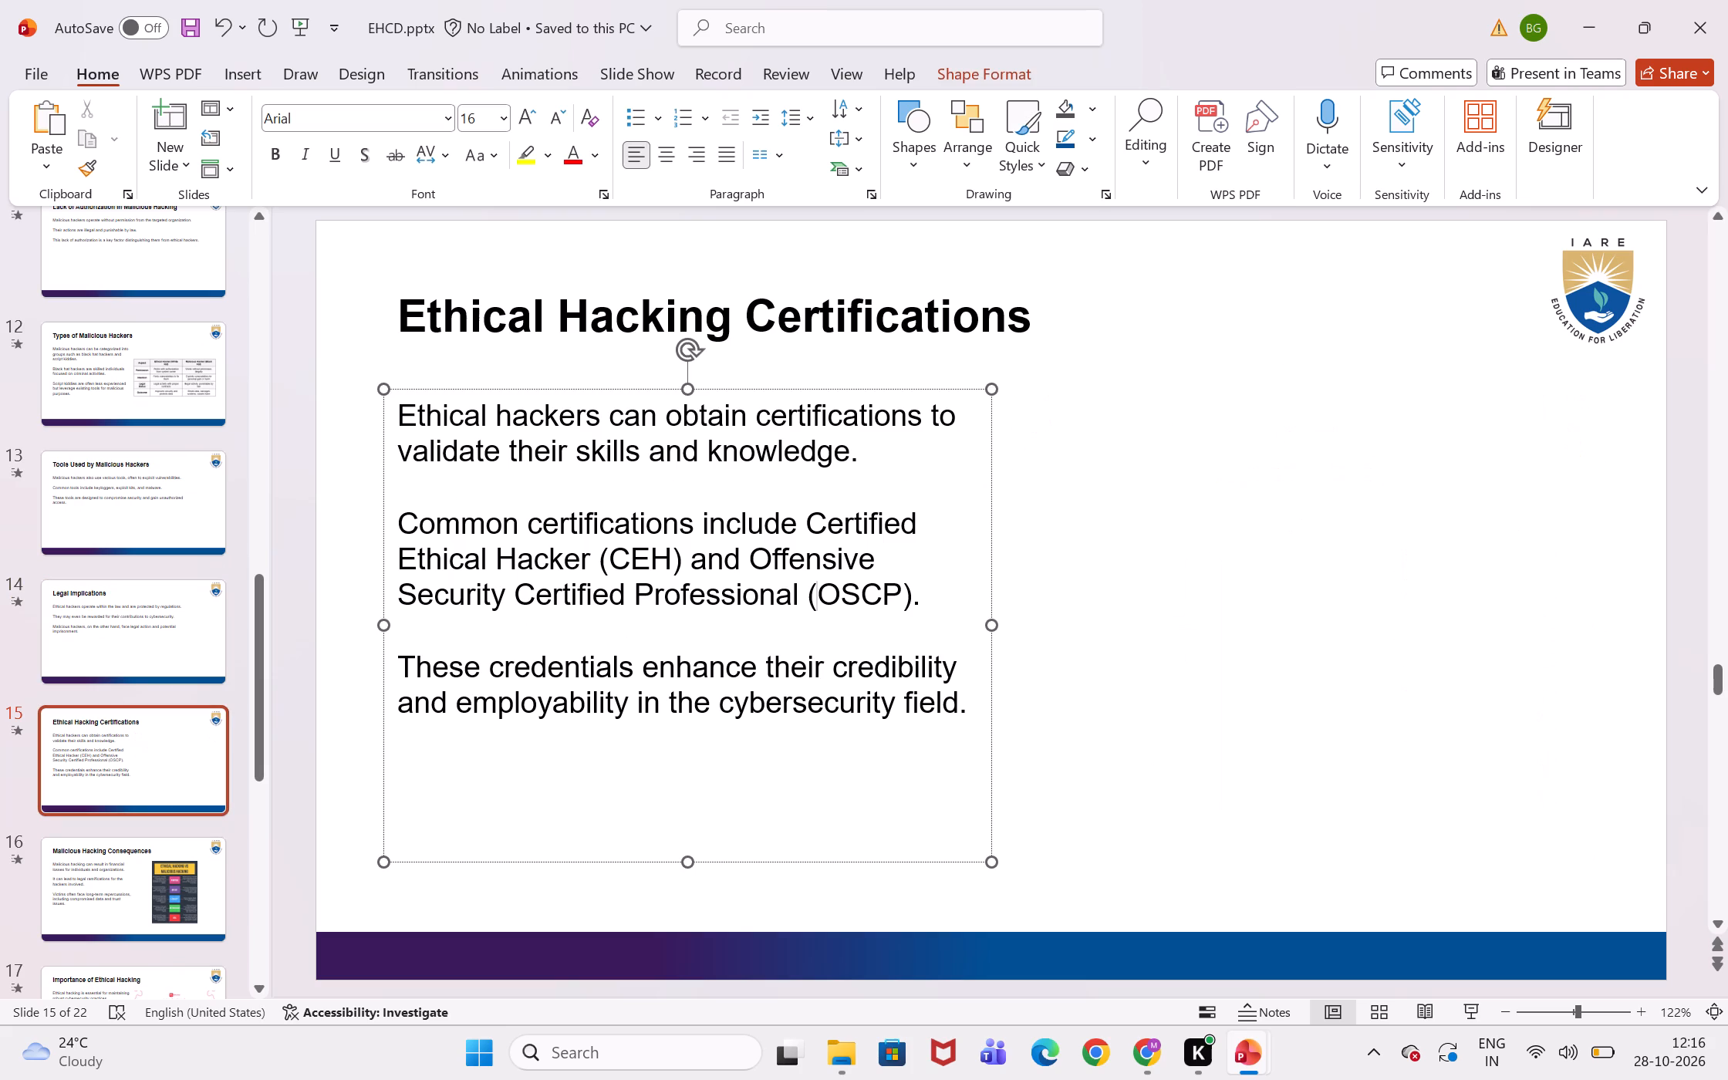
left_click_drag(987, 626, 1444, 632)
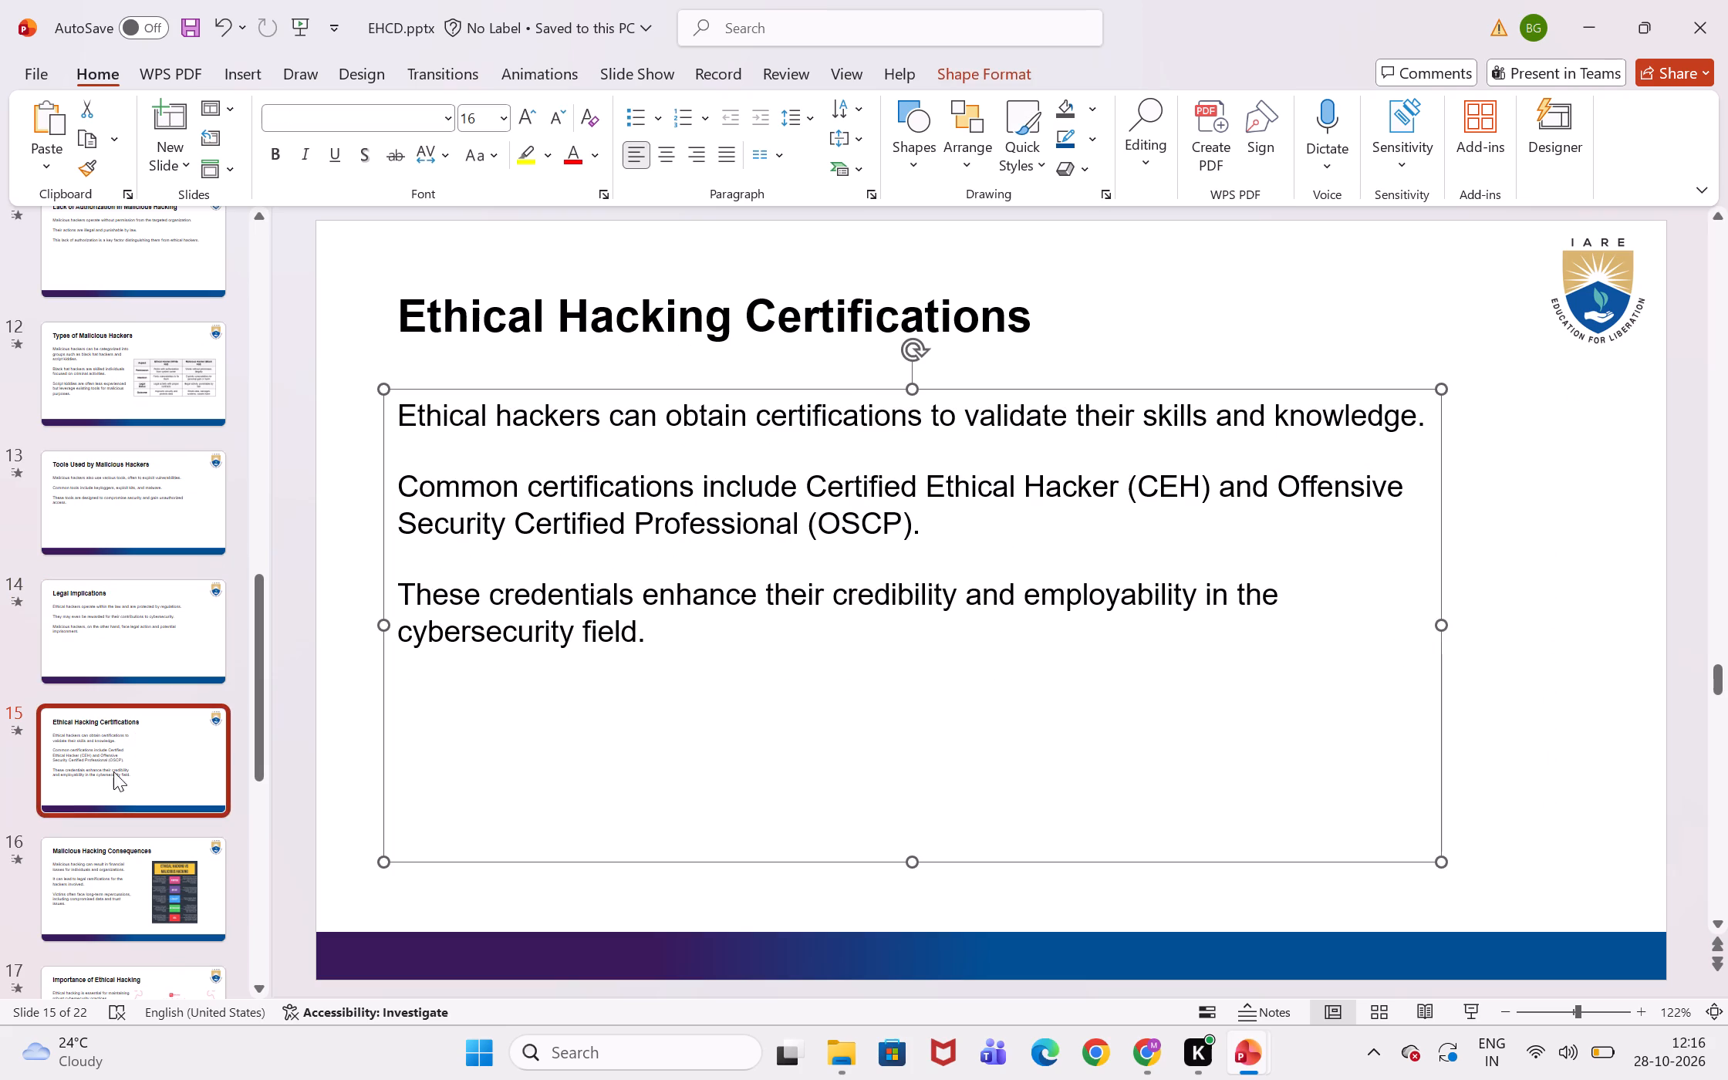
Delete the hacking comparison picture from the "Importance of Ethical Hacking" slide and widen its body text box into the freed space.
scroll(59, 791, "down", 4)
left_click(104, 645)
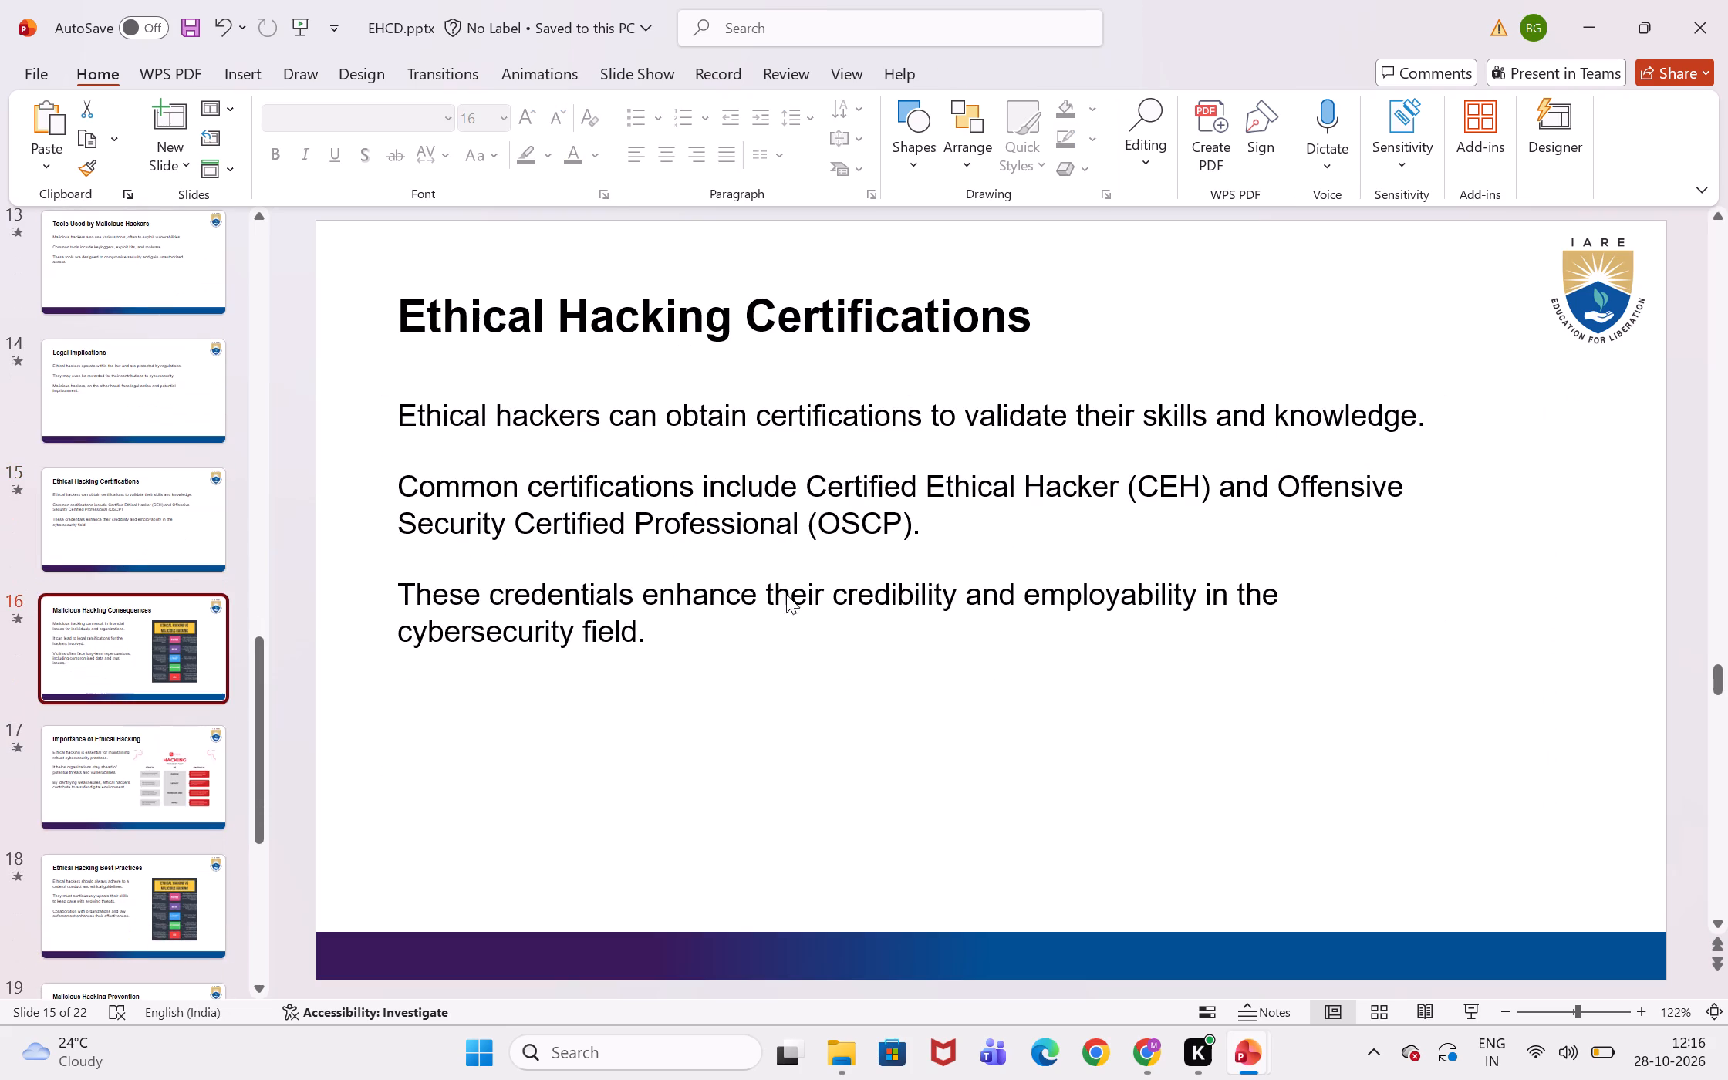
left_click(68, 791)
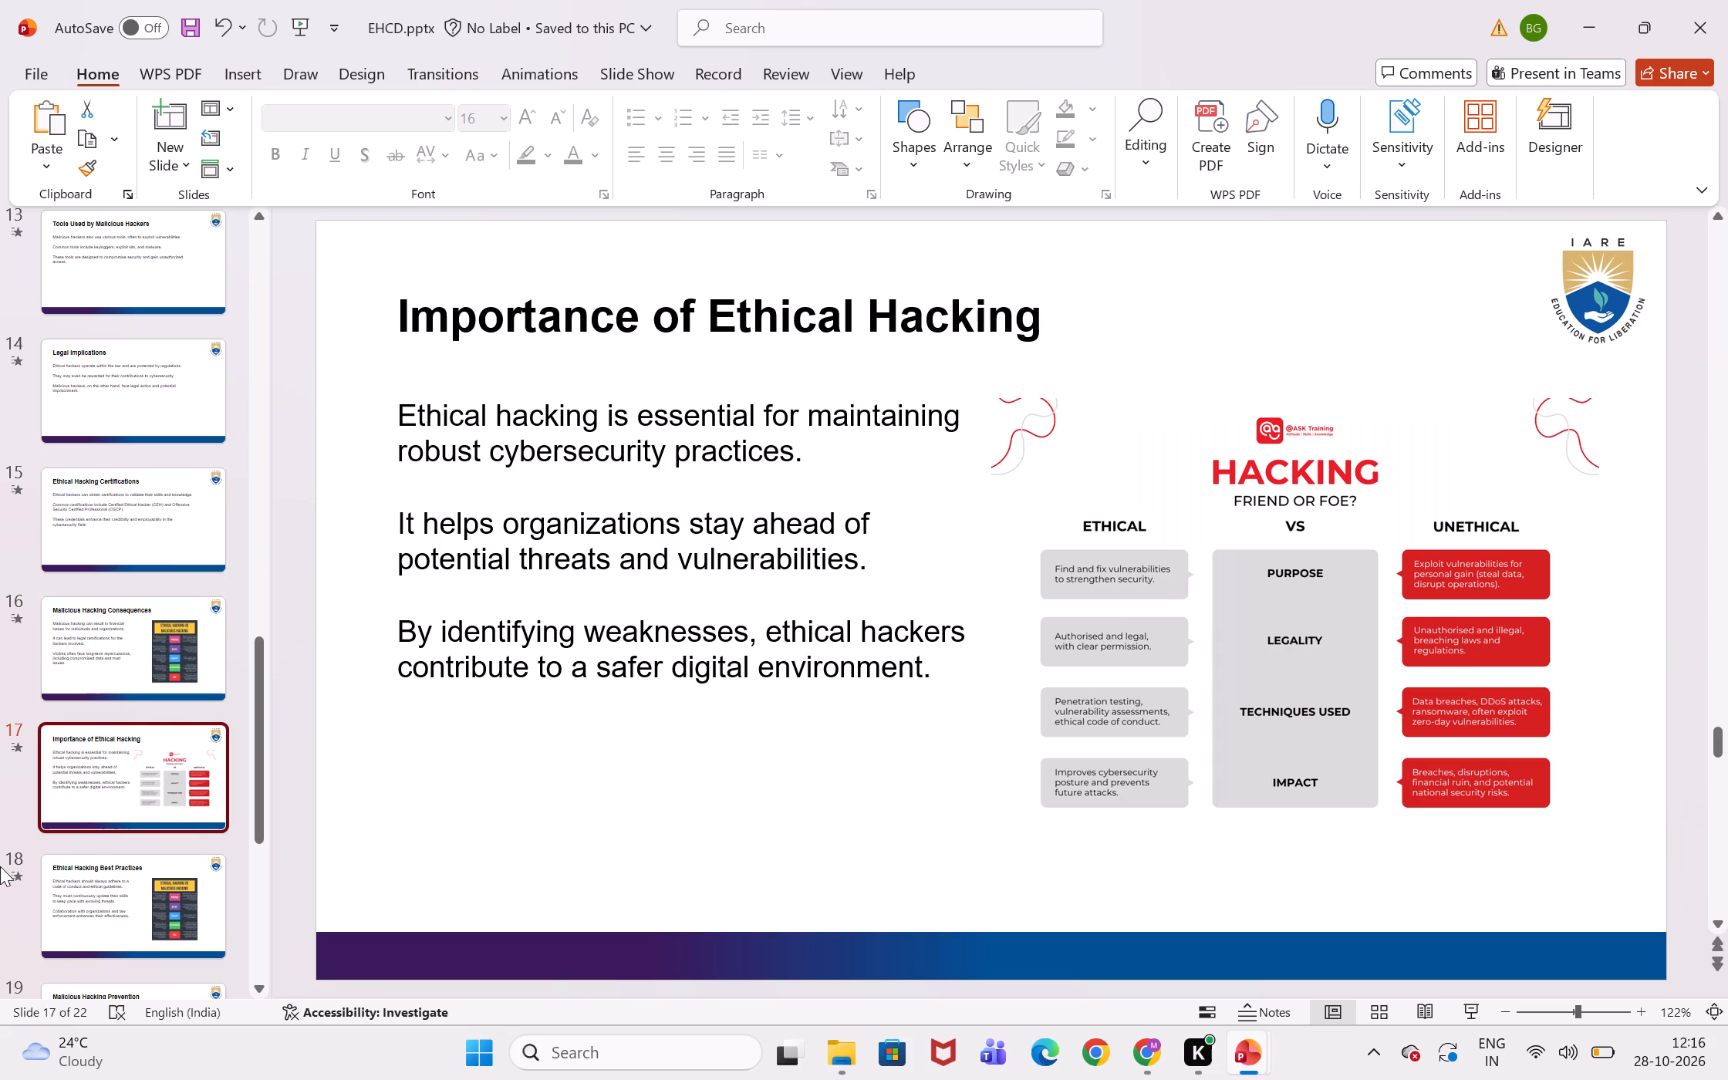
left_click(1129, 606)
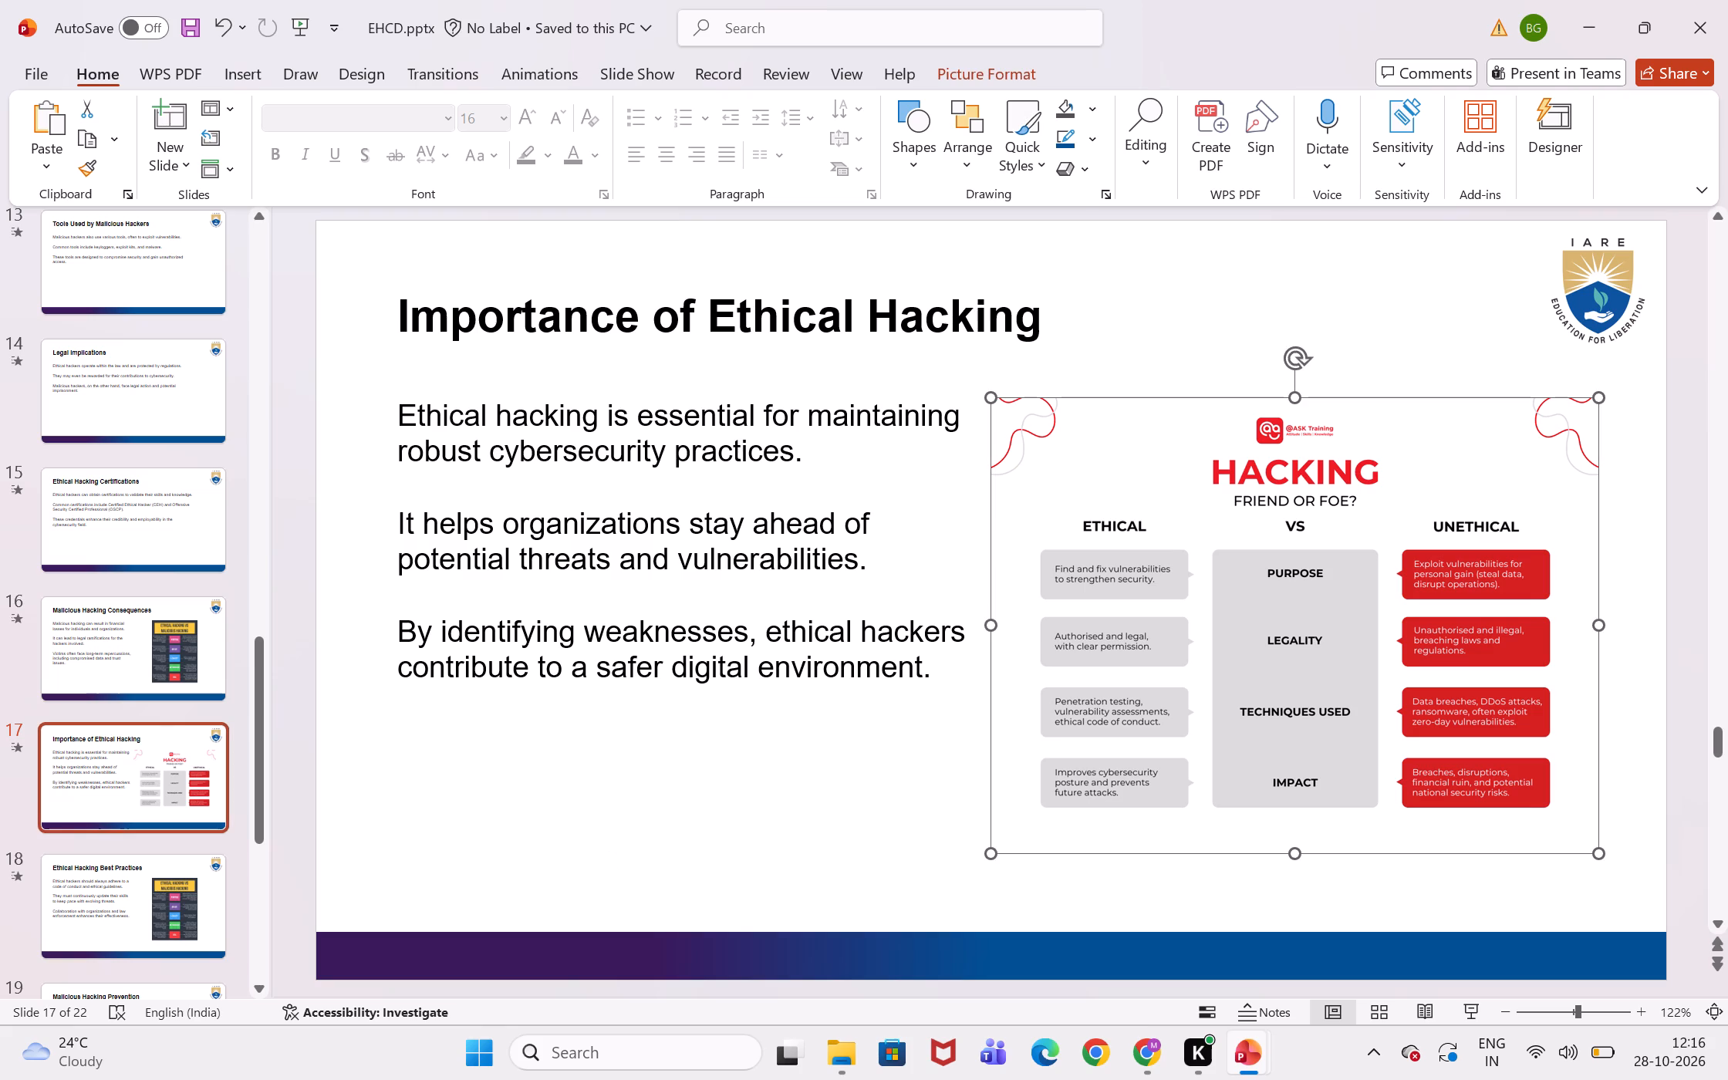
key("Delete")
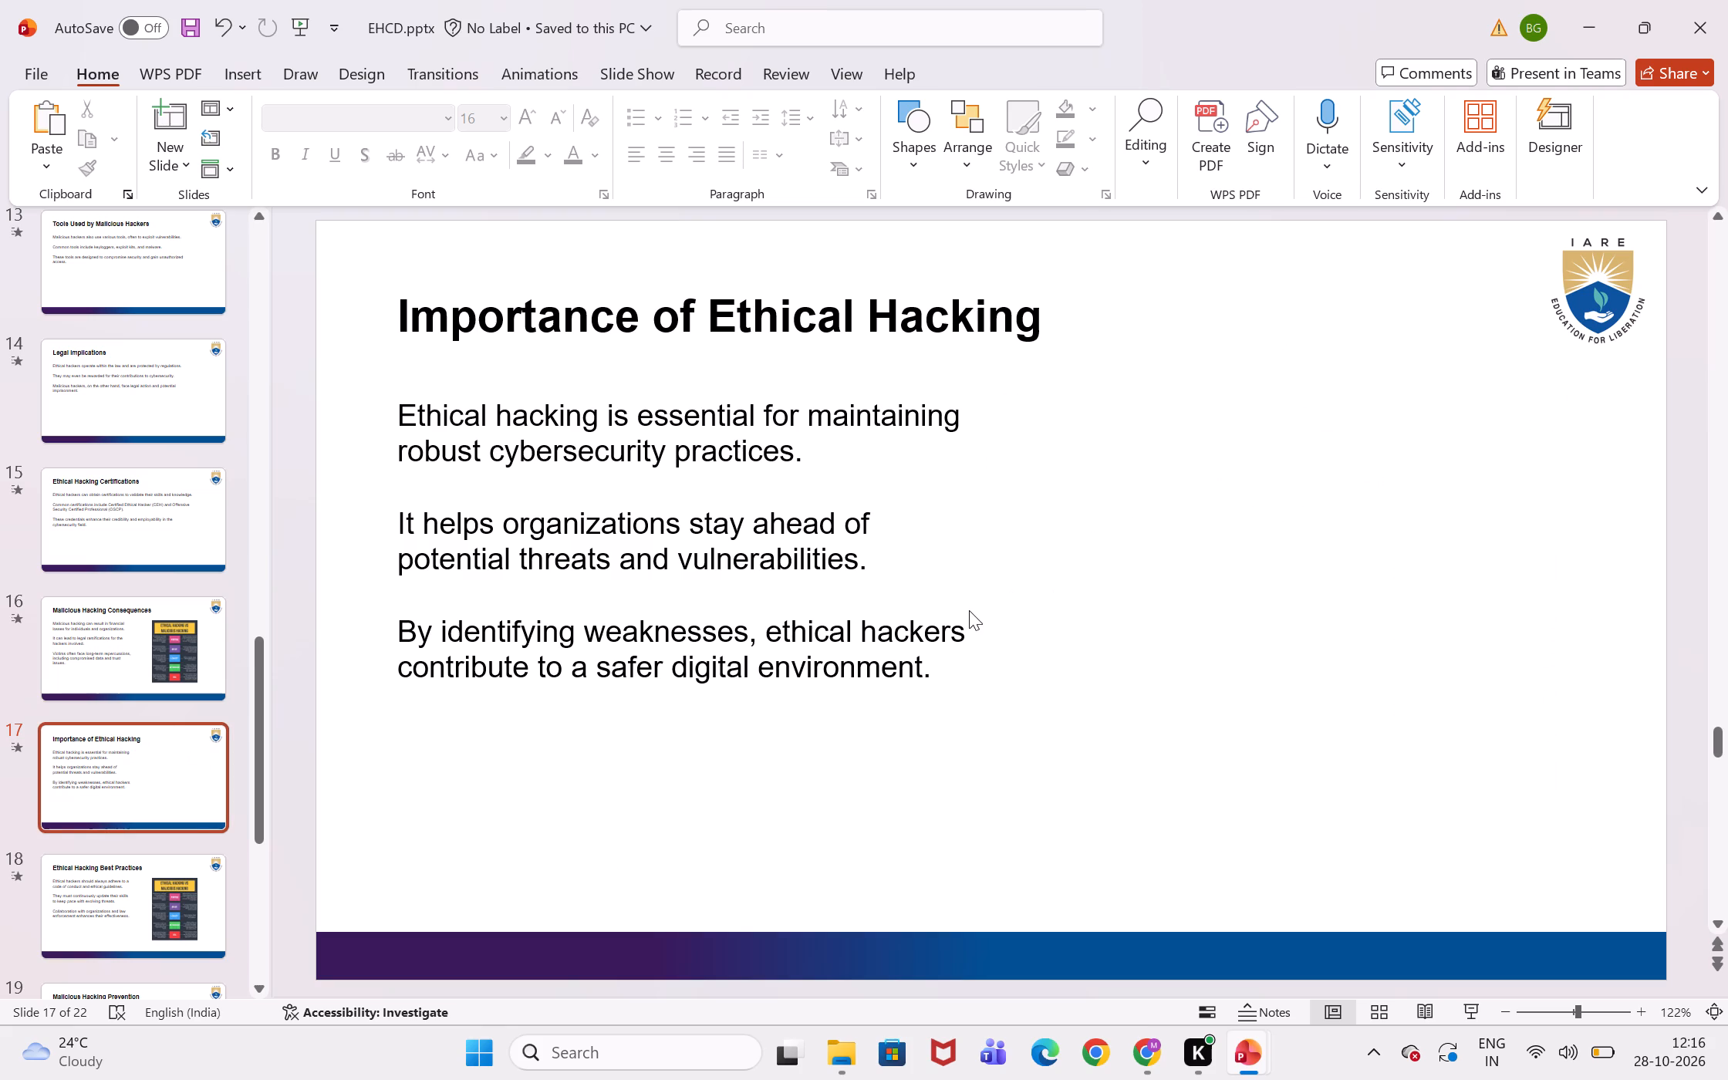
left_click(969, 610)
left_click(906, 617)
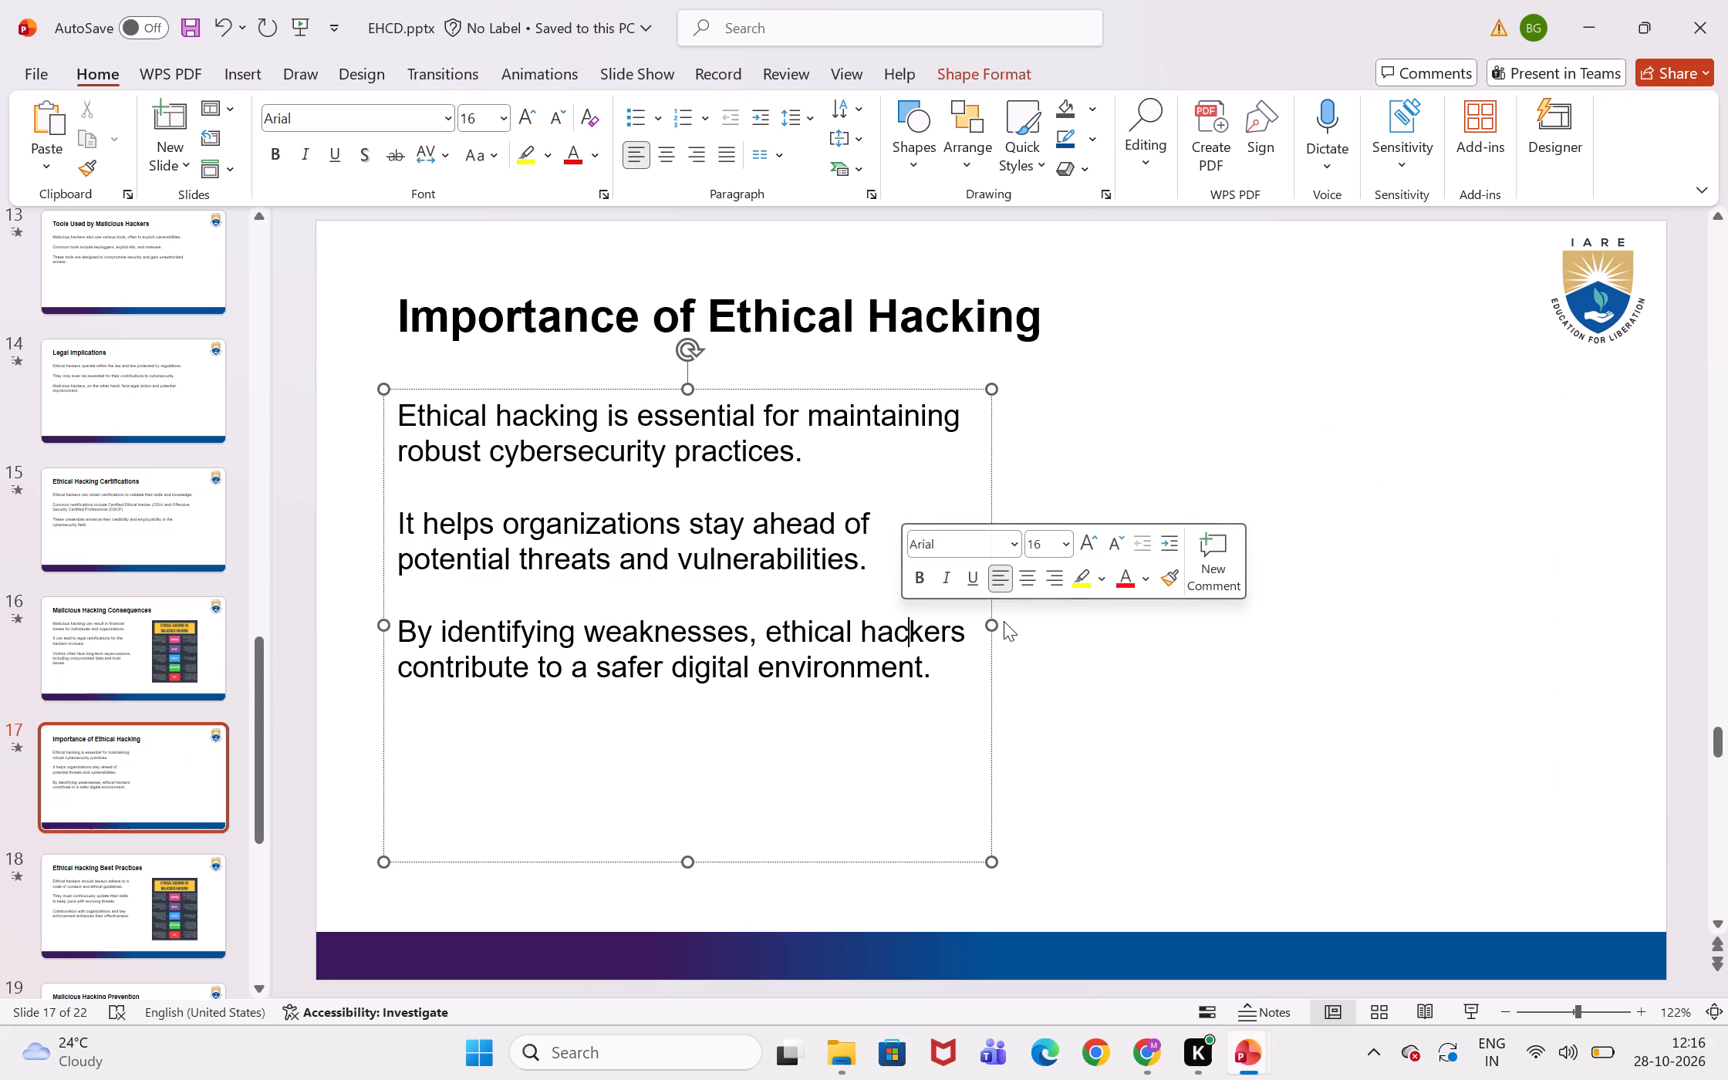
left_click_drag(993, 629, 1523, 584)
Delete the ethical hacking vs malicious hacking picture from the "Ethical Hacking Best Practices" slide and widen its body text box into the freed space.
scroll(116, 860, "down", 2)
left_click(139, 778)
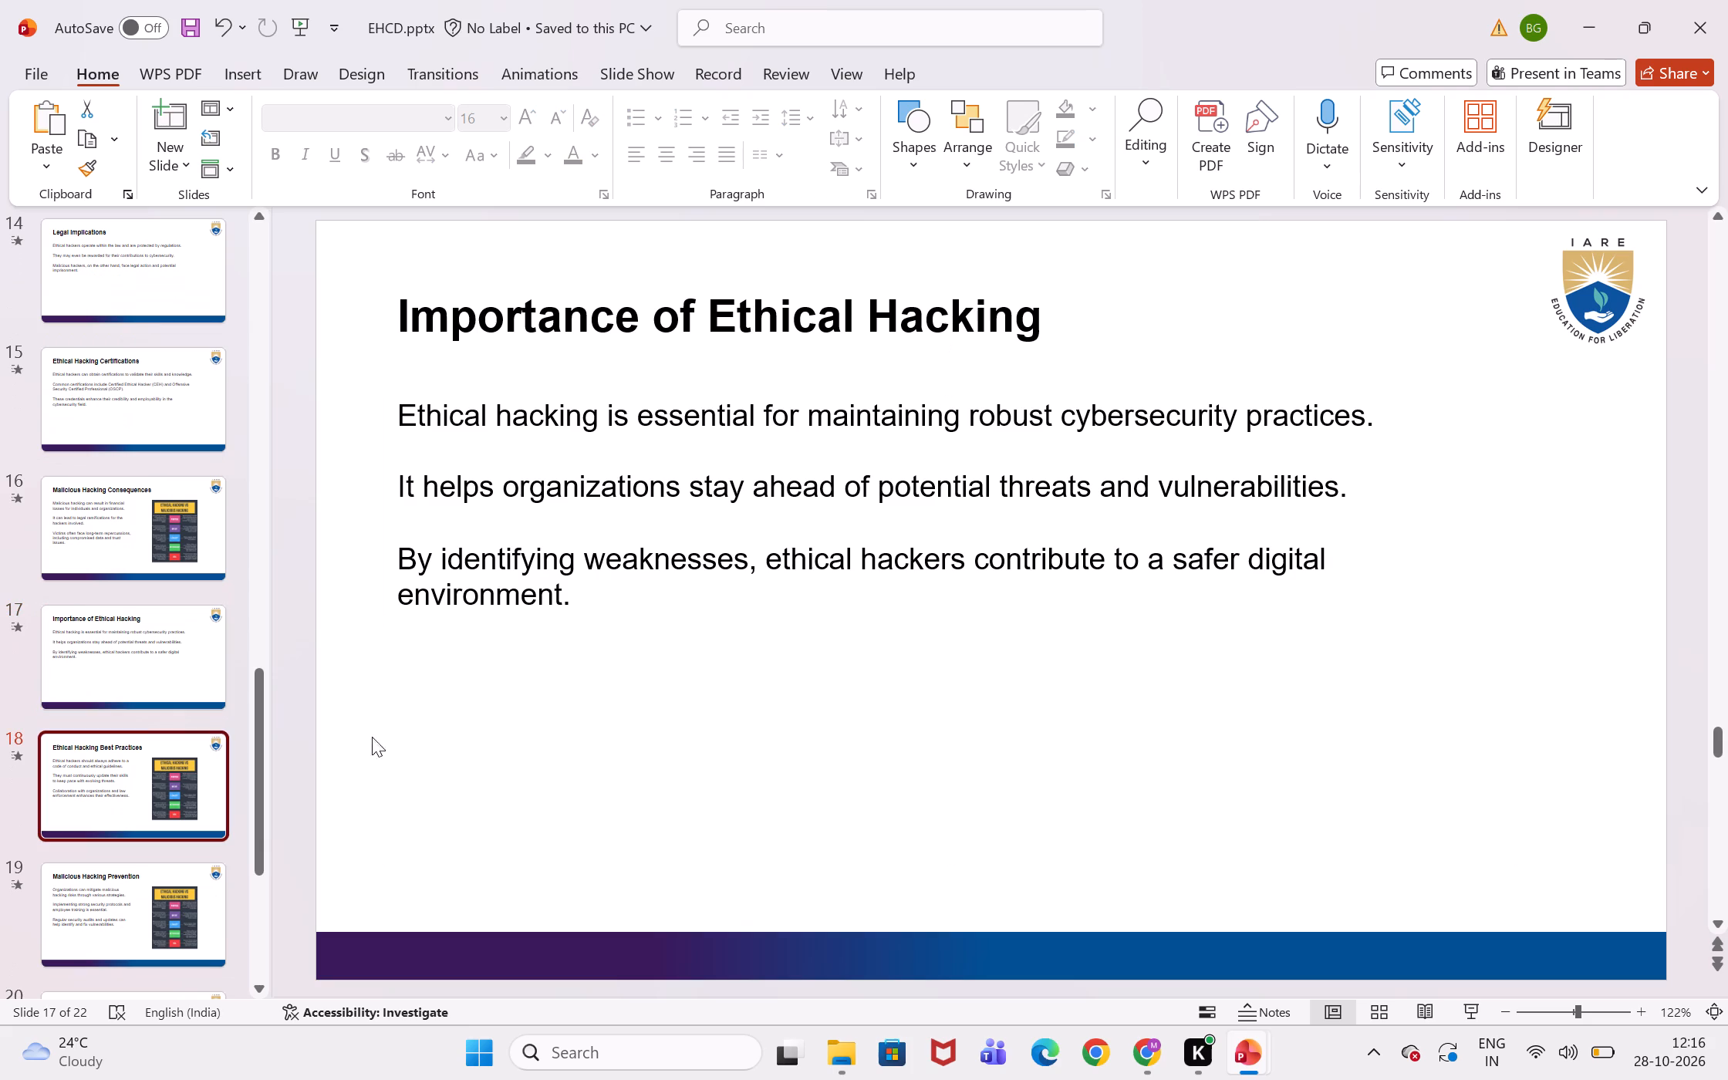
left_click(1240, 678)
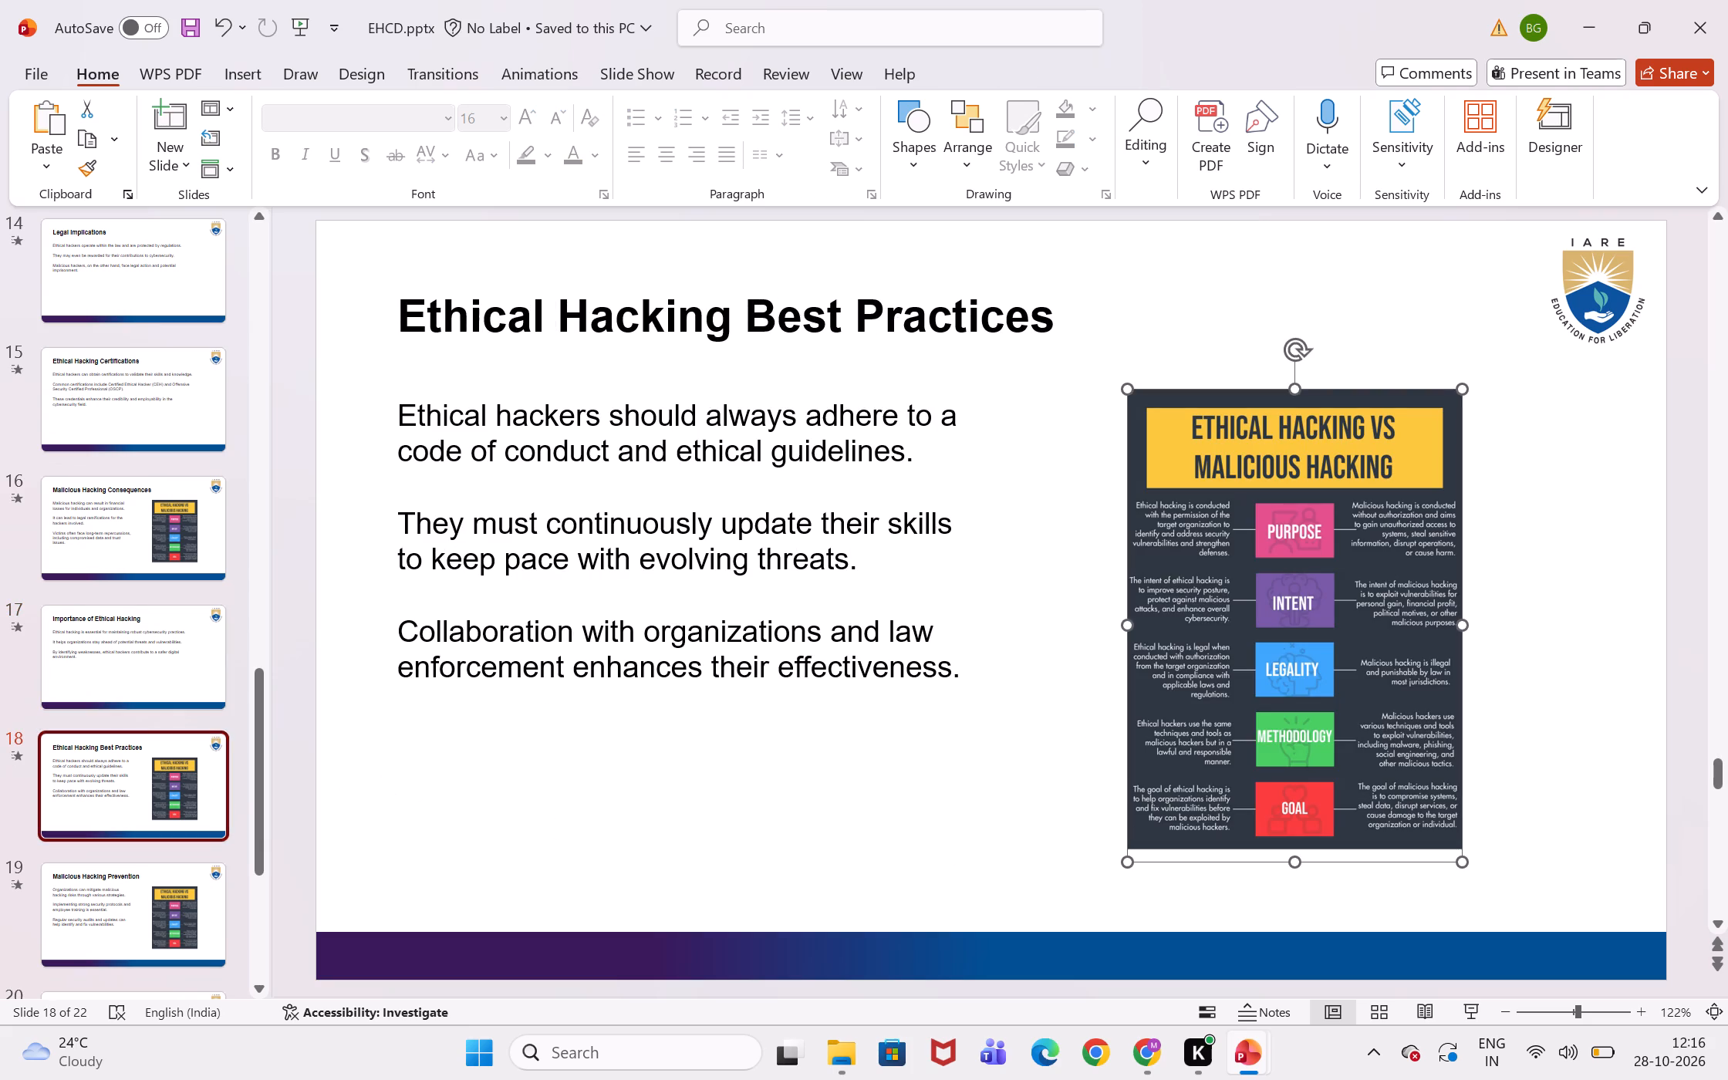
key("Delete")
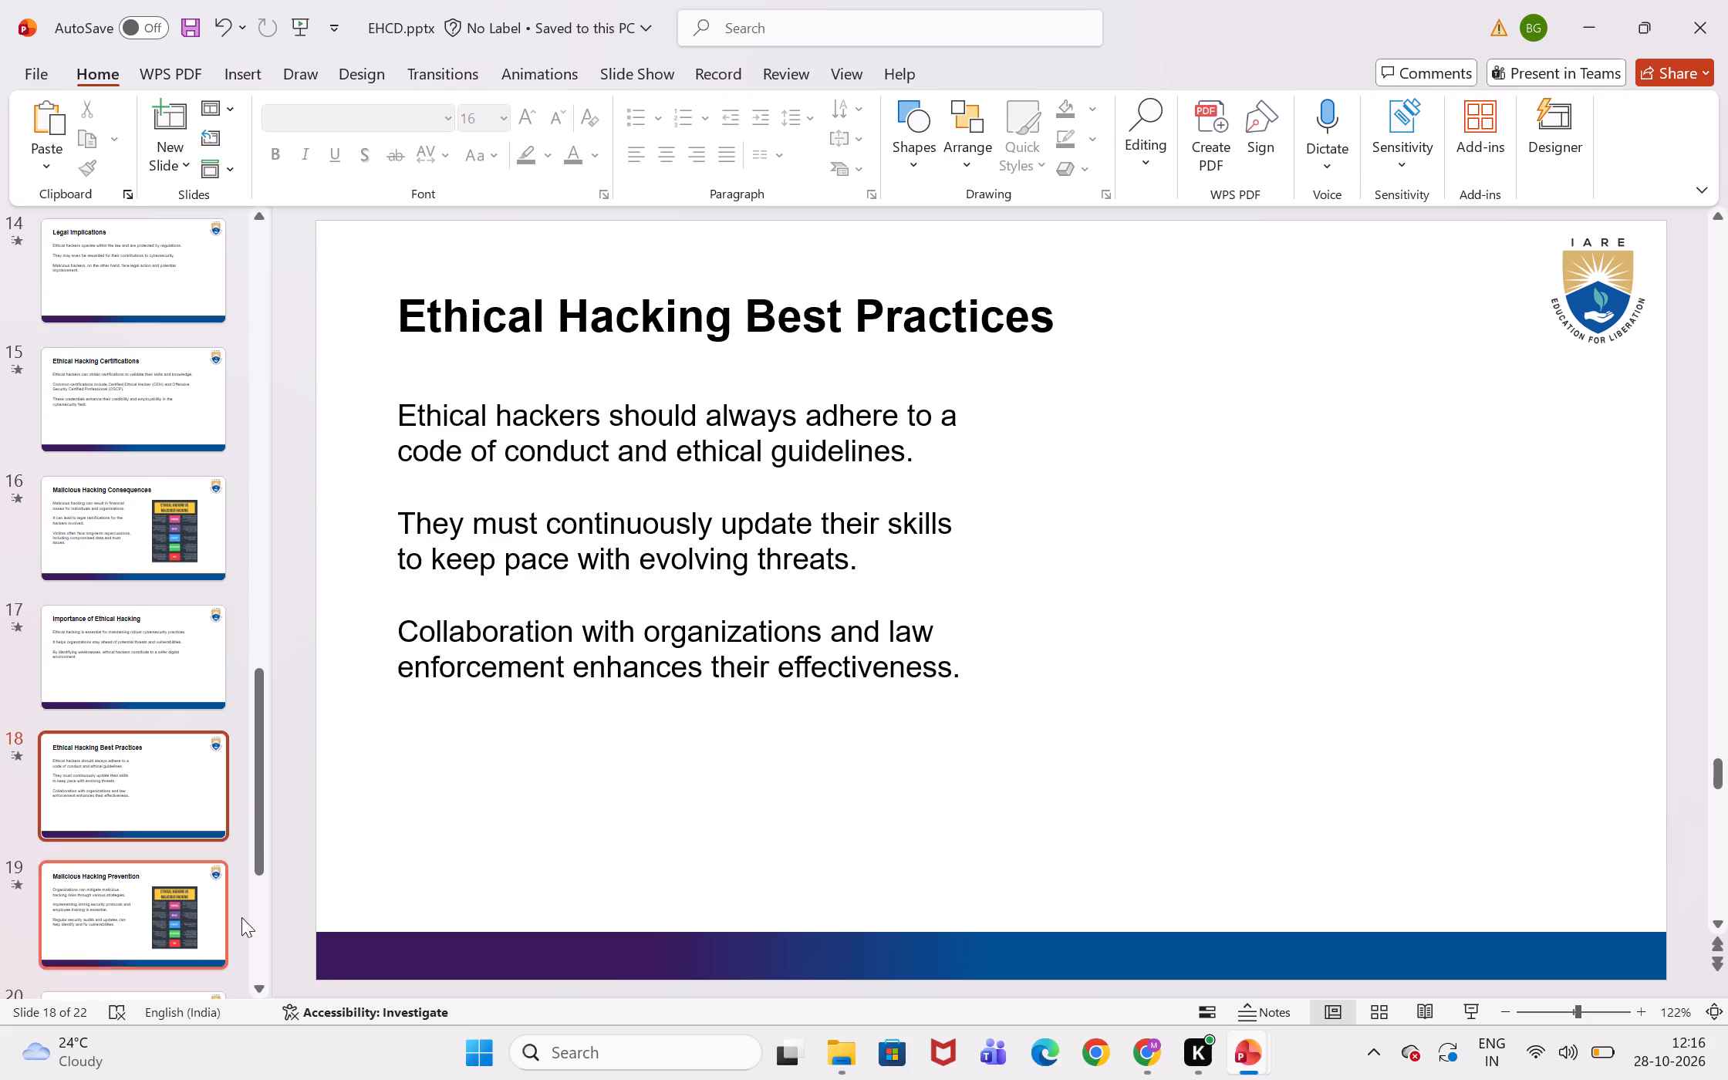
left_click(646, 639)
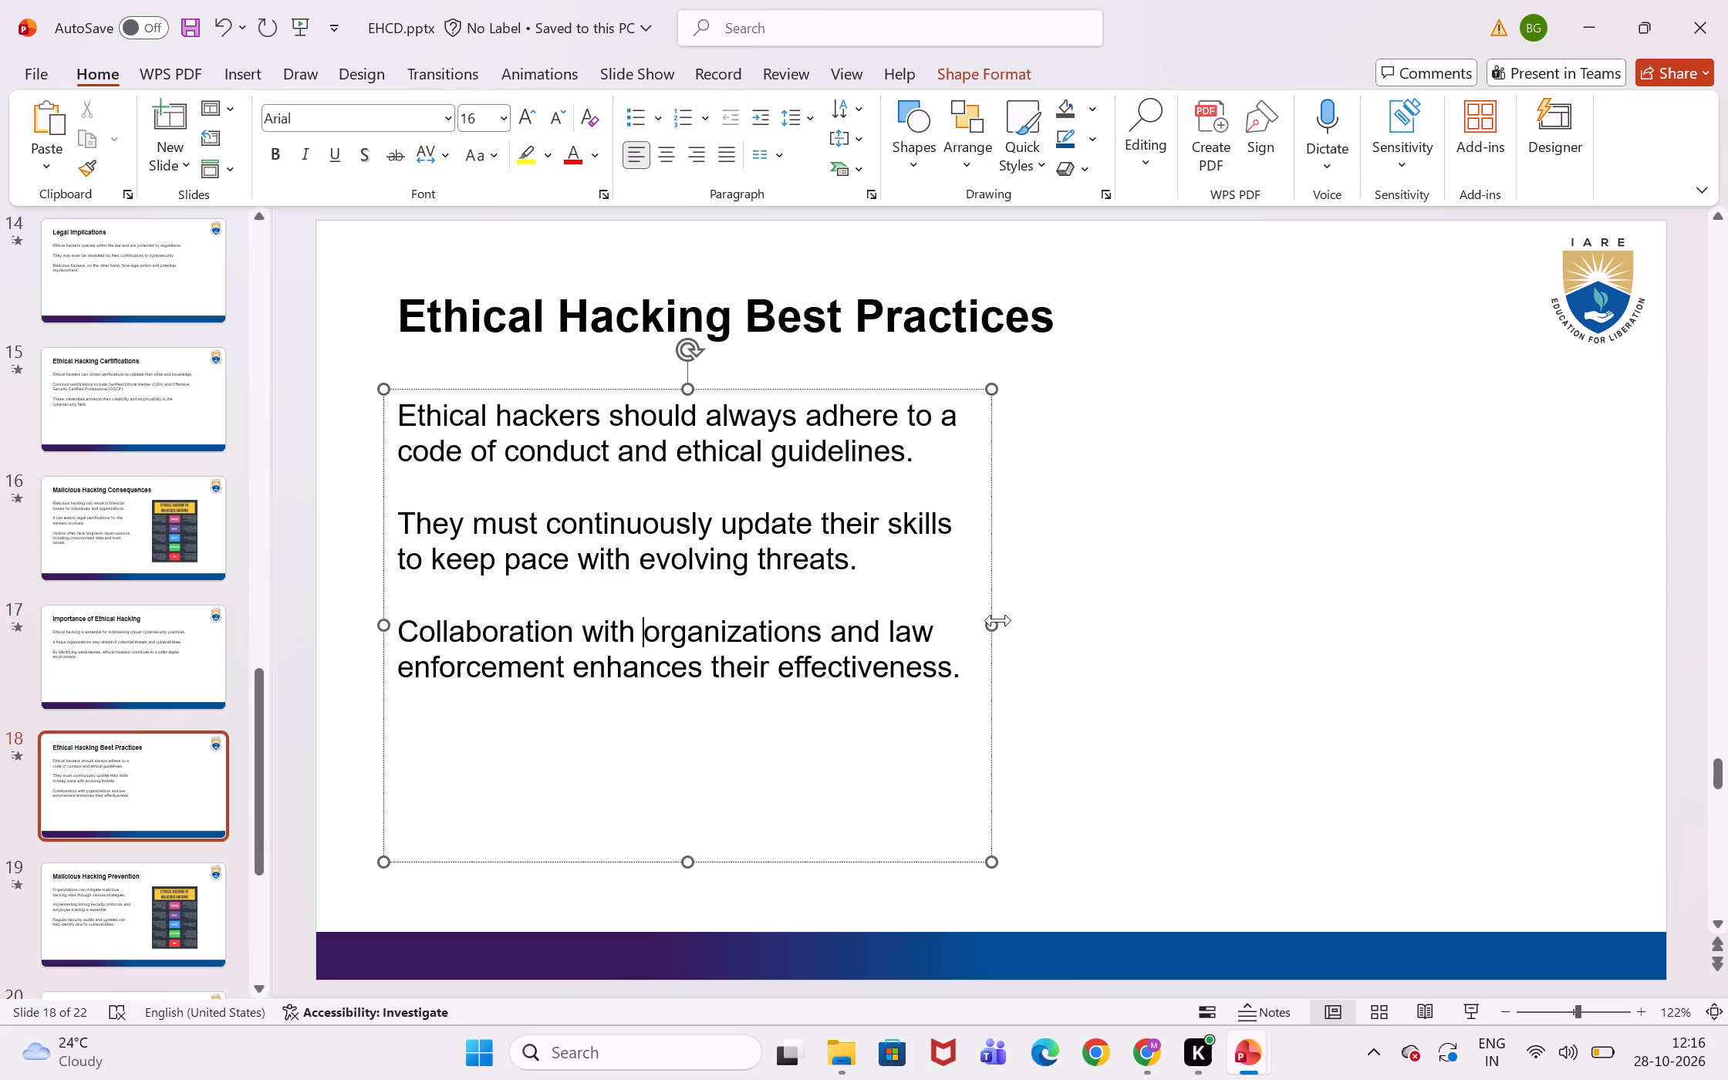
left_click_drag(998, 620, 1536, 577)
Delete the ethical hacking vs malicious hacking picture from the "Malicious Hacking Prevention" slide and widen its body text box until each sentence fits one line.
scroll(141, 842, "down", 2)
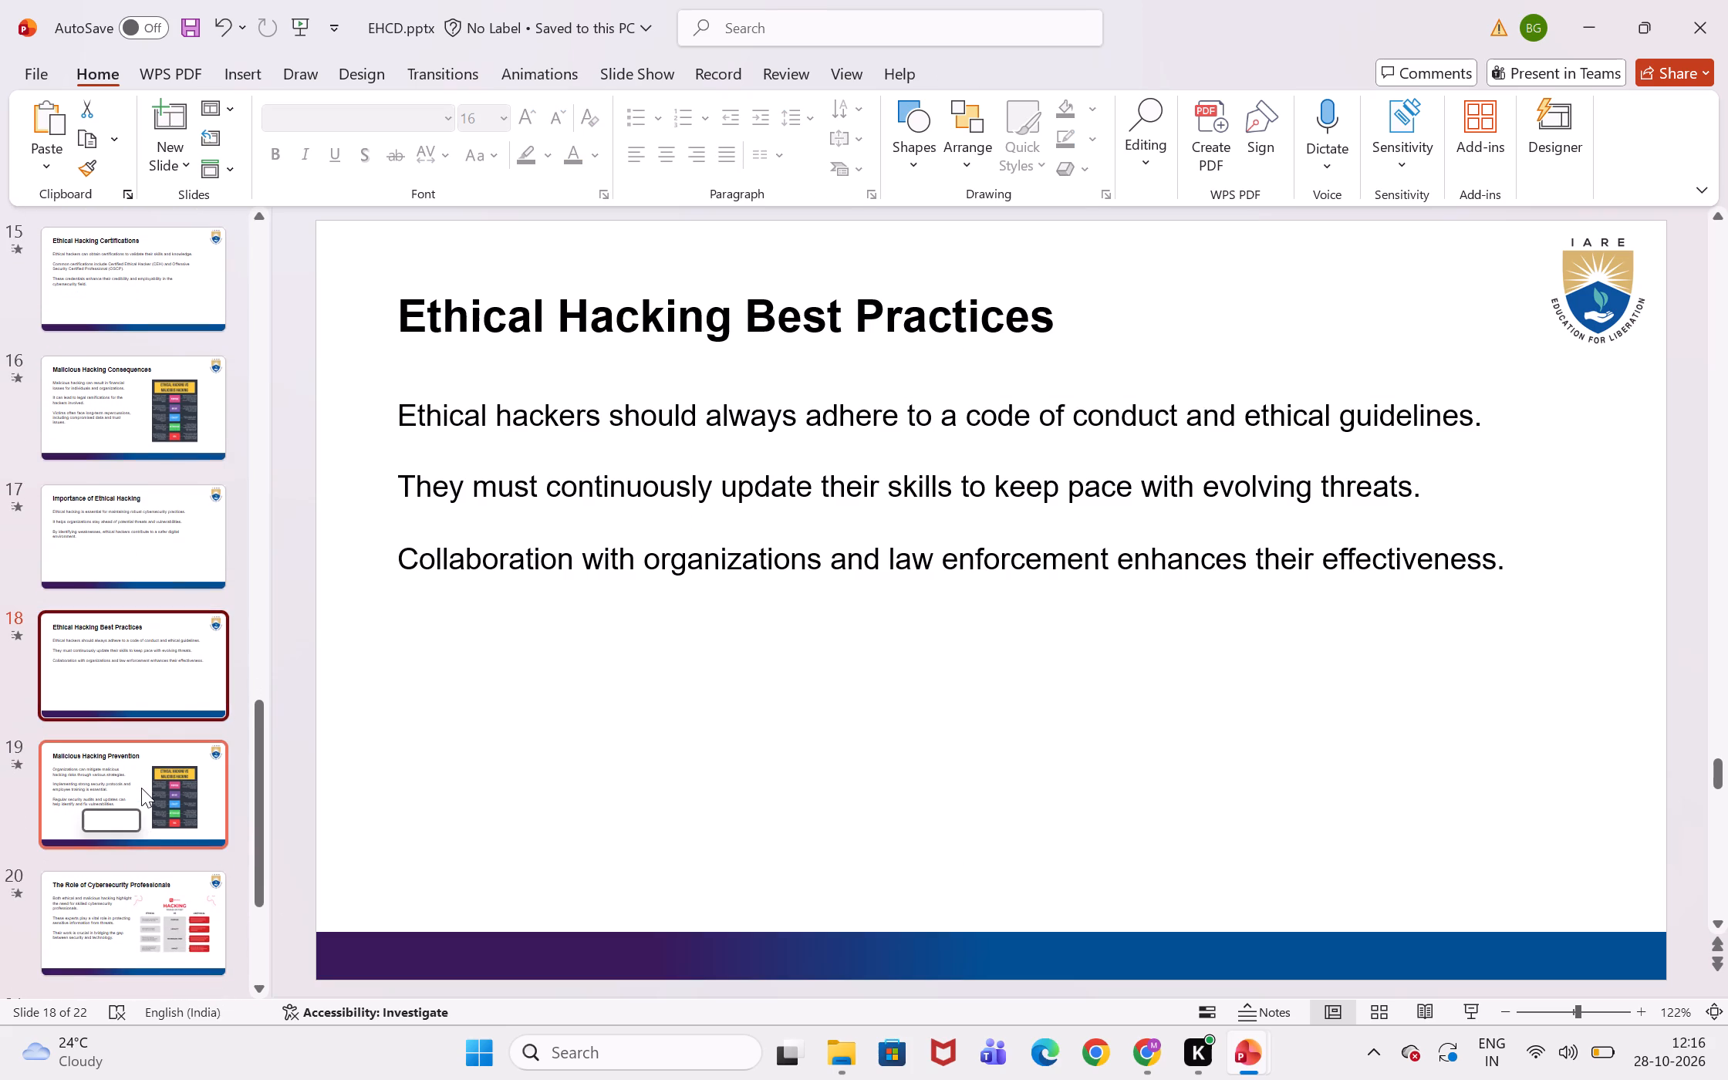
left_click(141, 788)
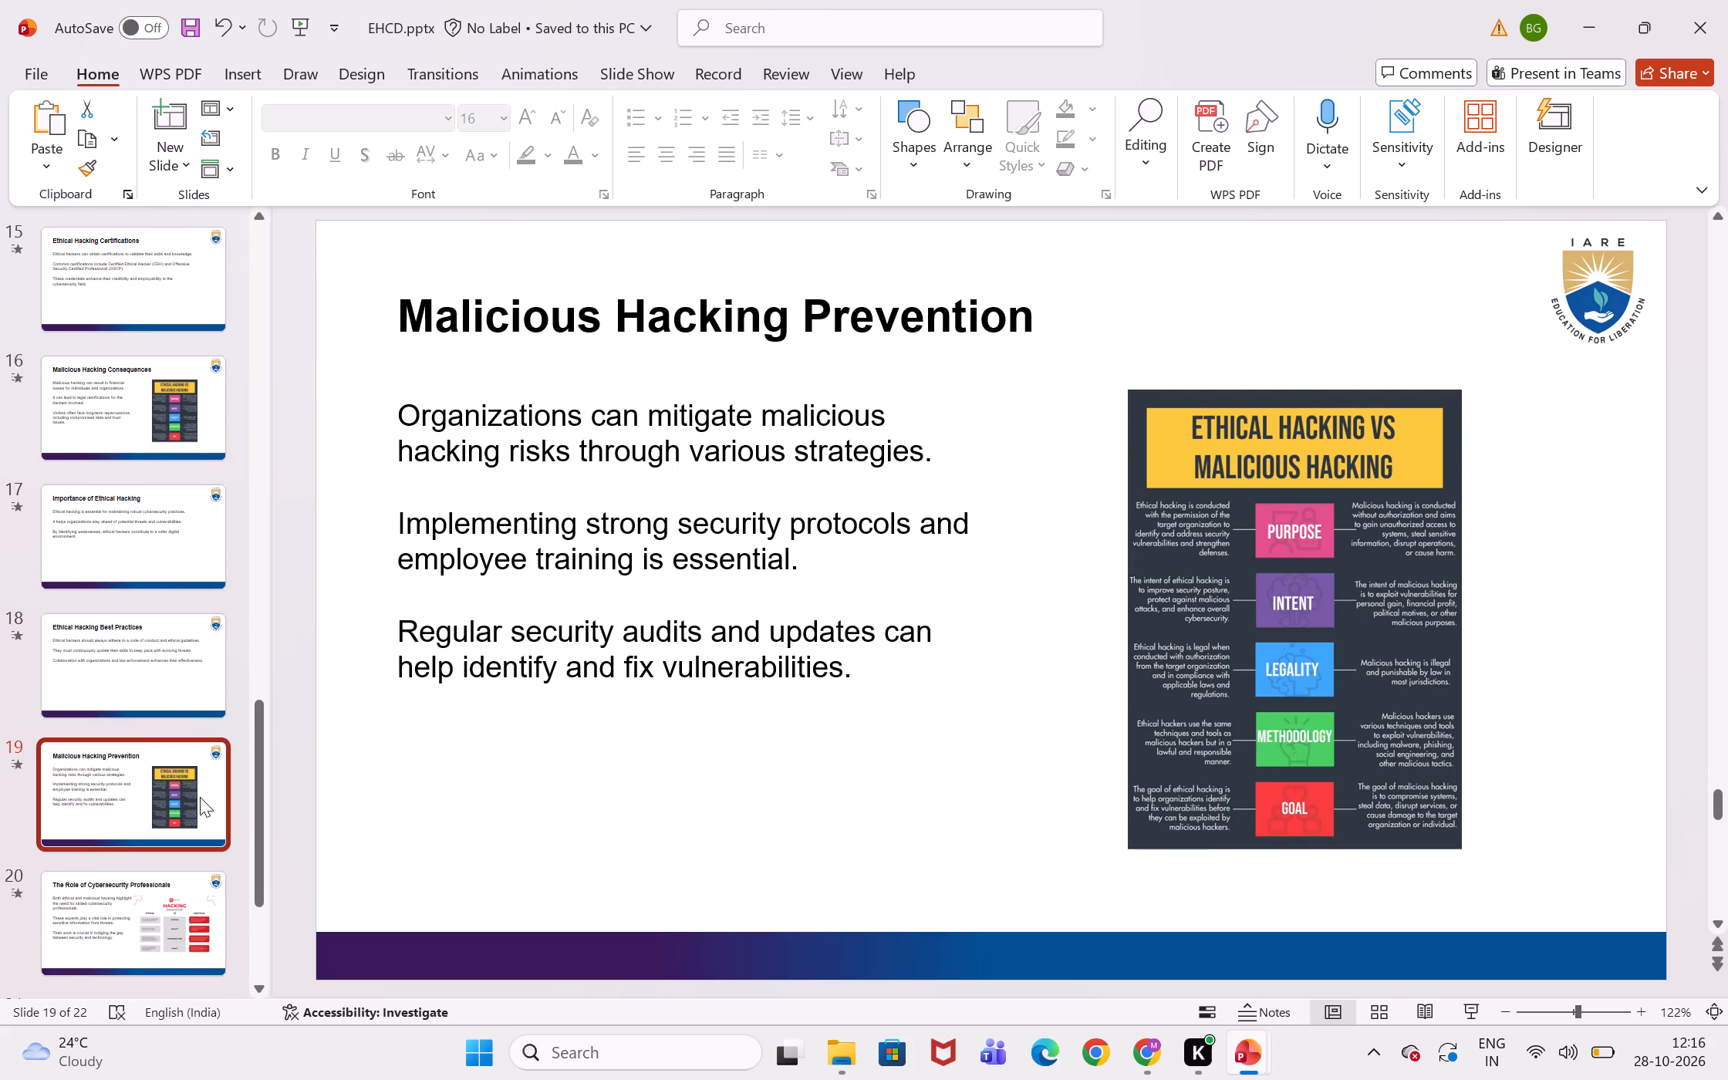
left_click(1153, 680)
key("Delete")
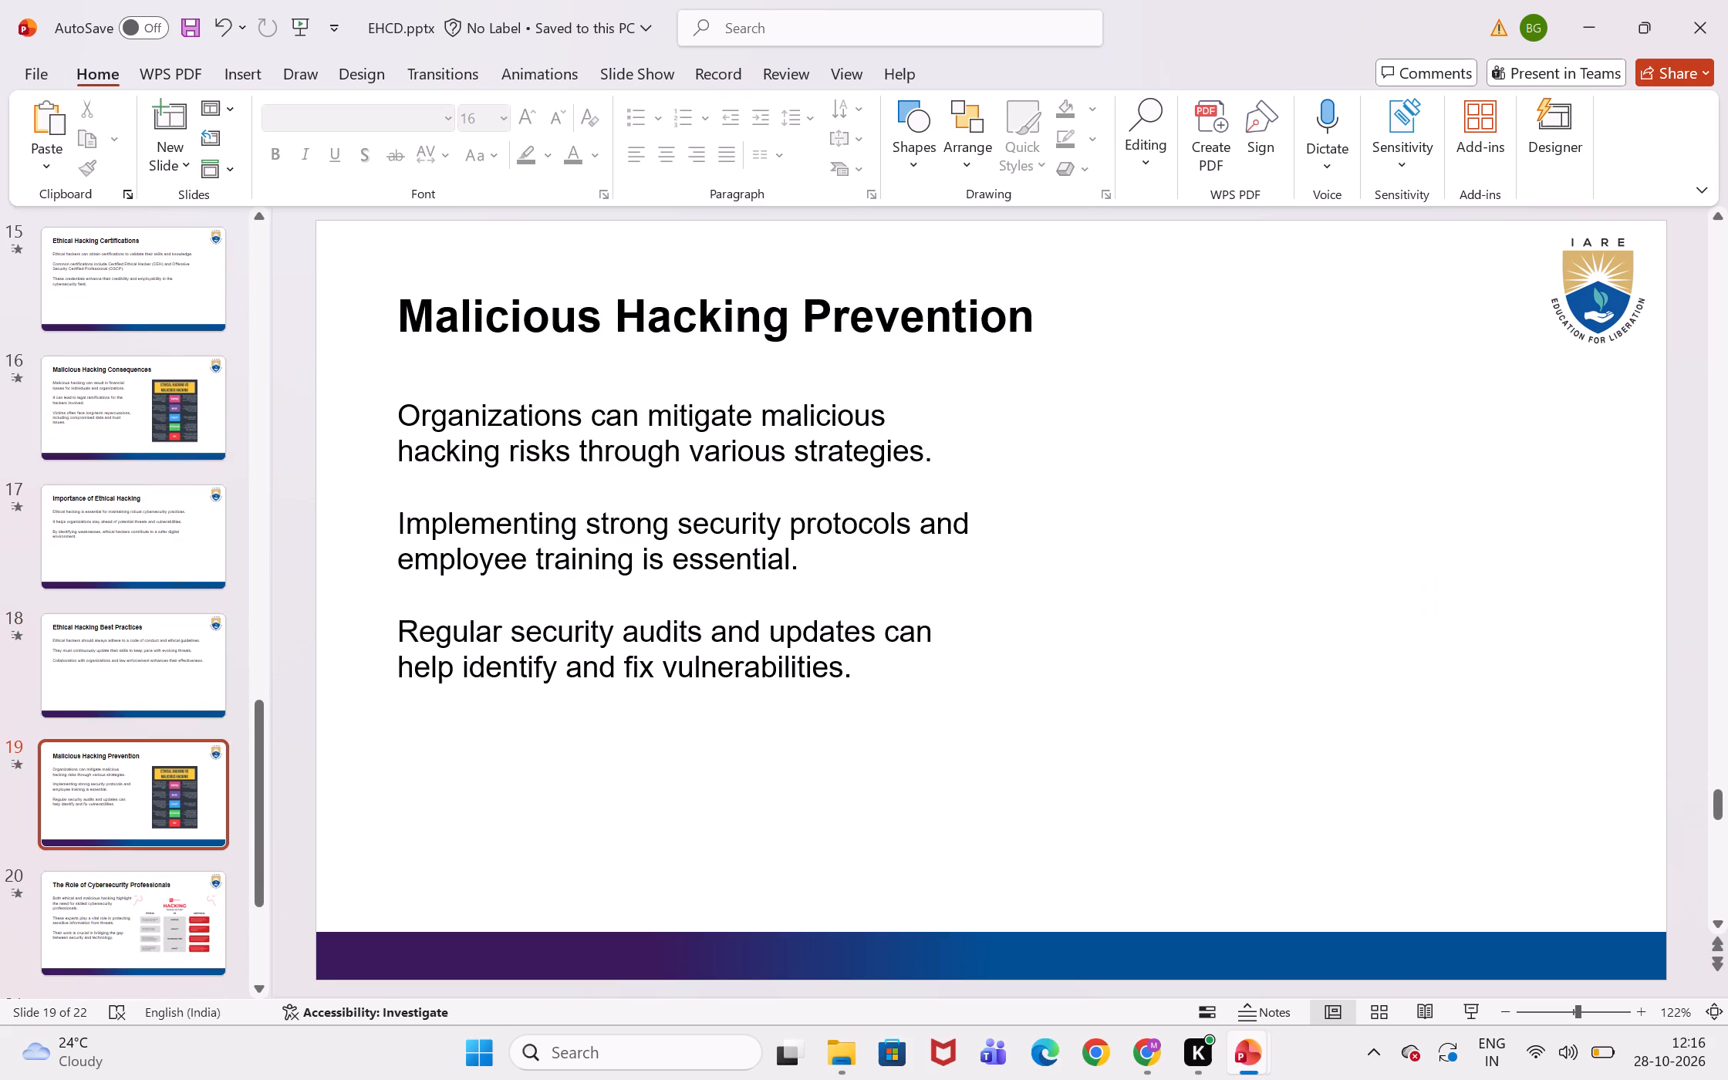
left_click(892, 656)
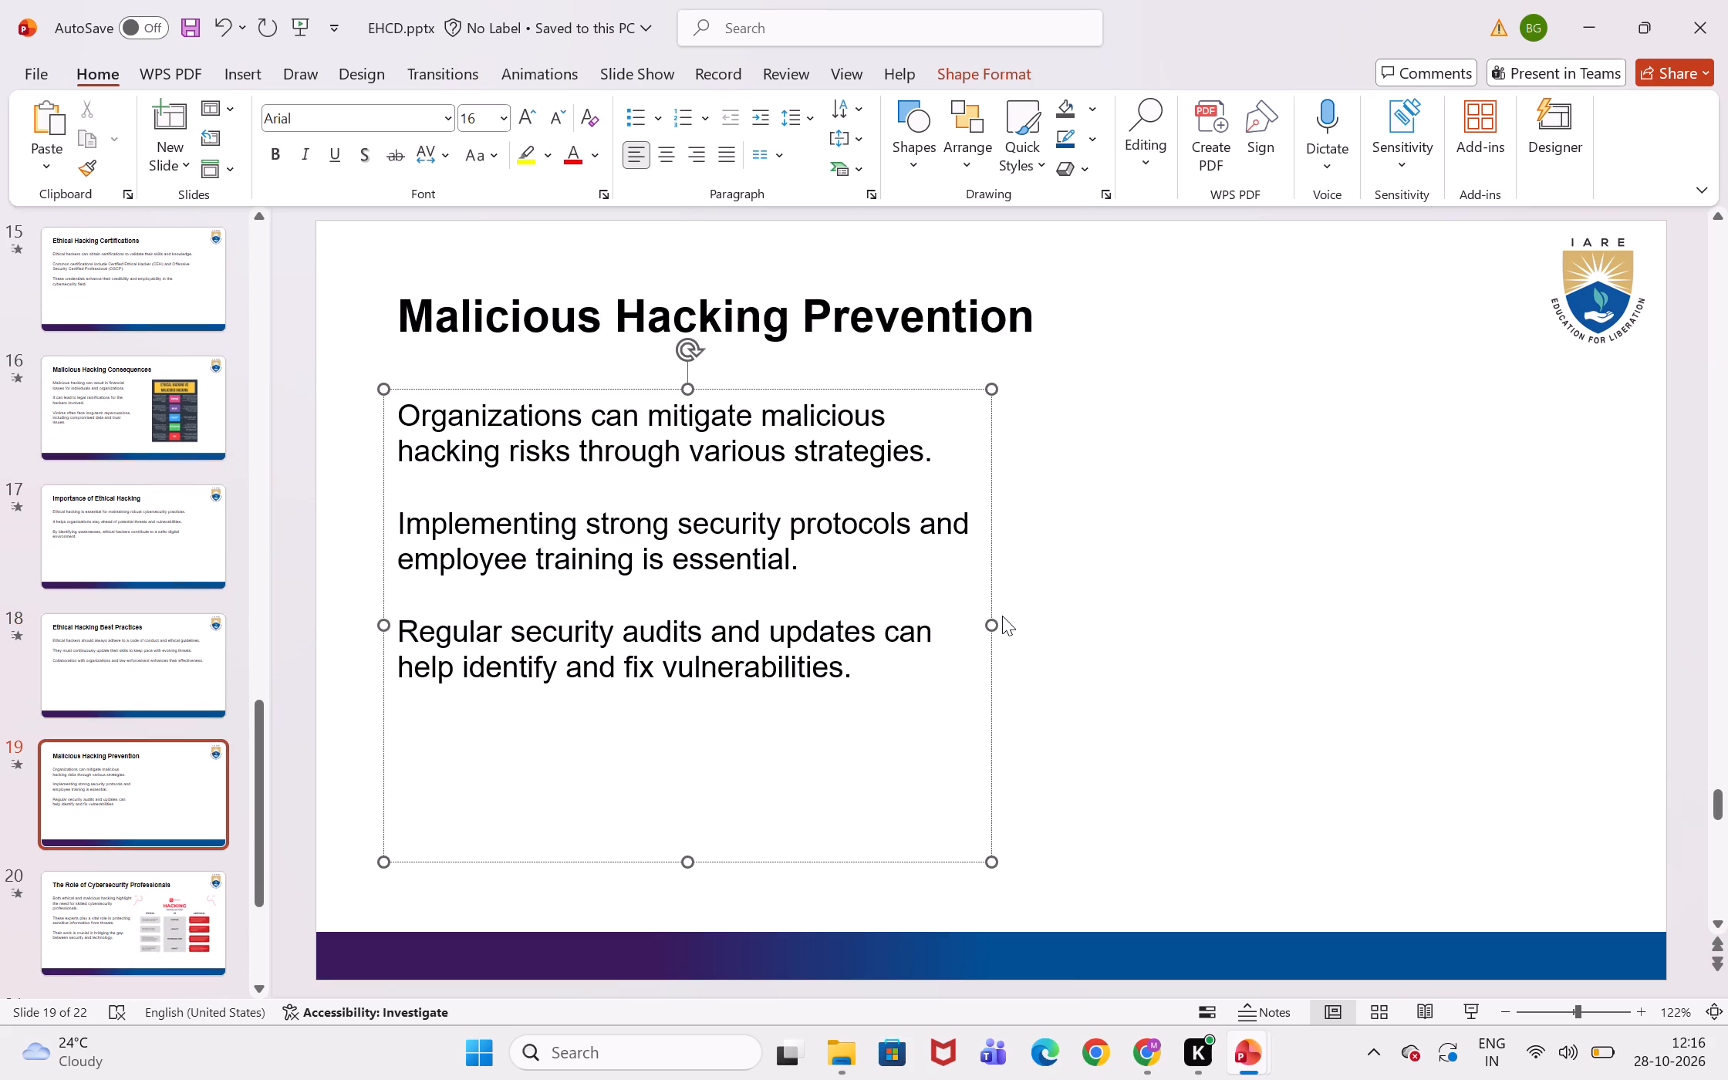
left_click_drag(994, 620, 1433, 579)
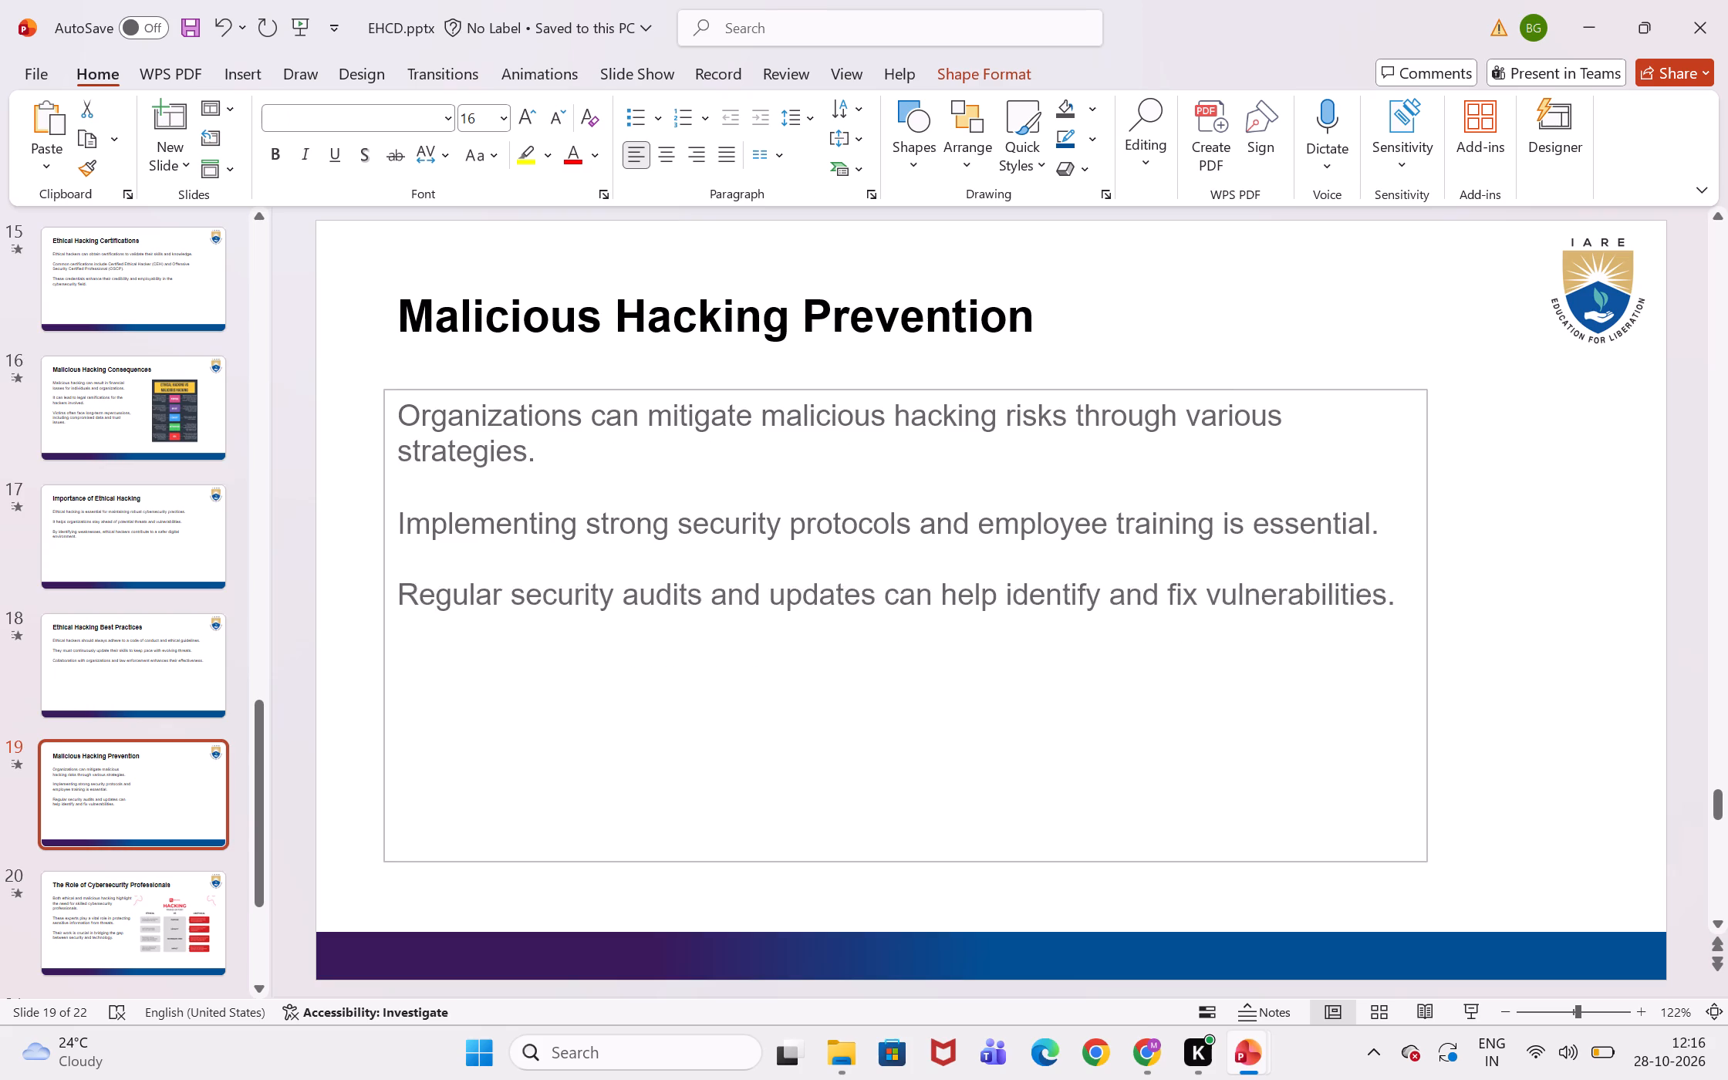
left_click_drag(1433, 579, 1474, 579)
Delete the hacking comparison picture from the "The Role of Cybersecurity Professionals" slide and widen its body text box into the freed space.
scroll(169, 811, "down", 3)
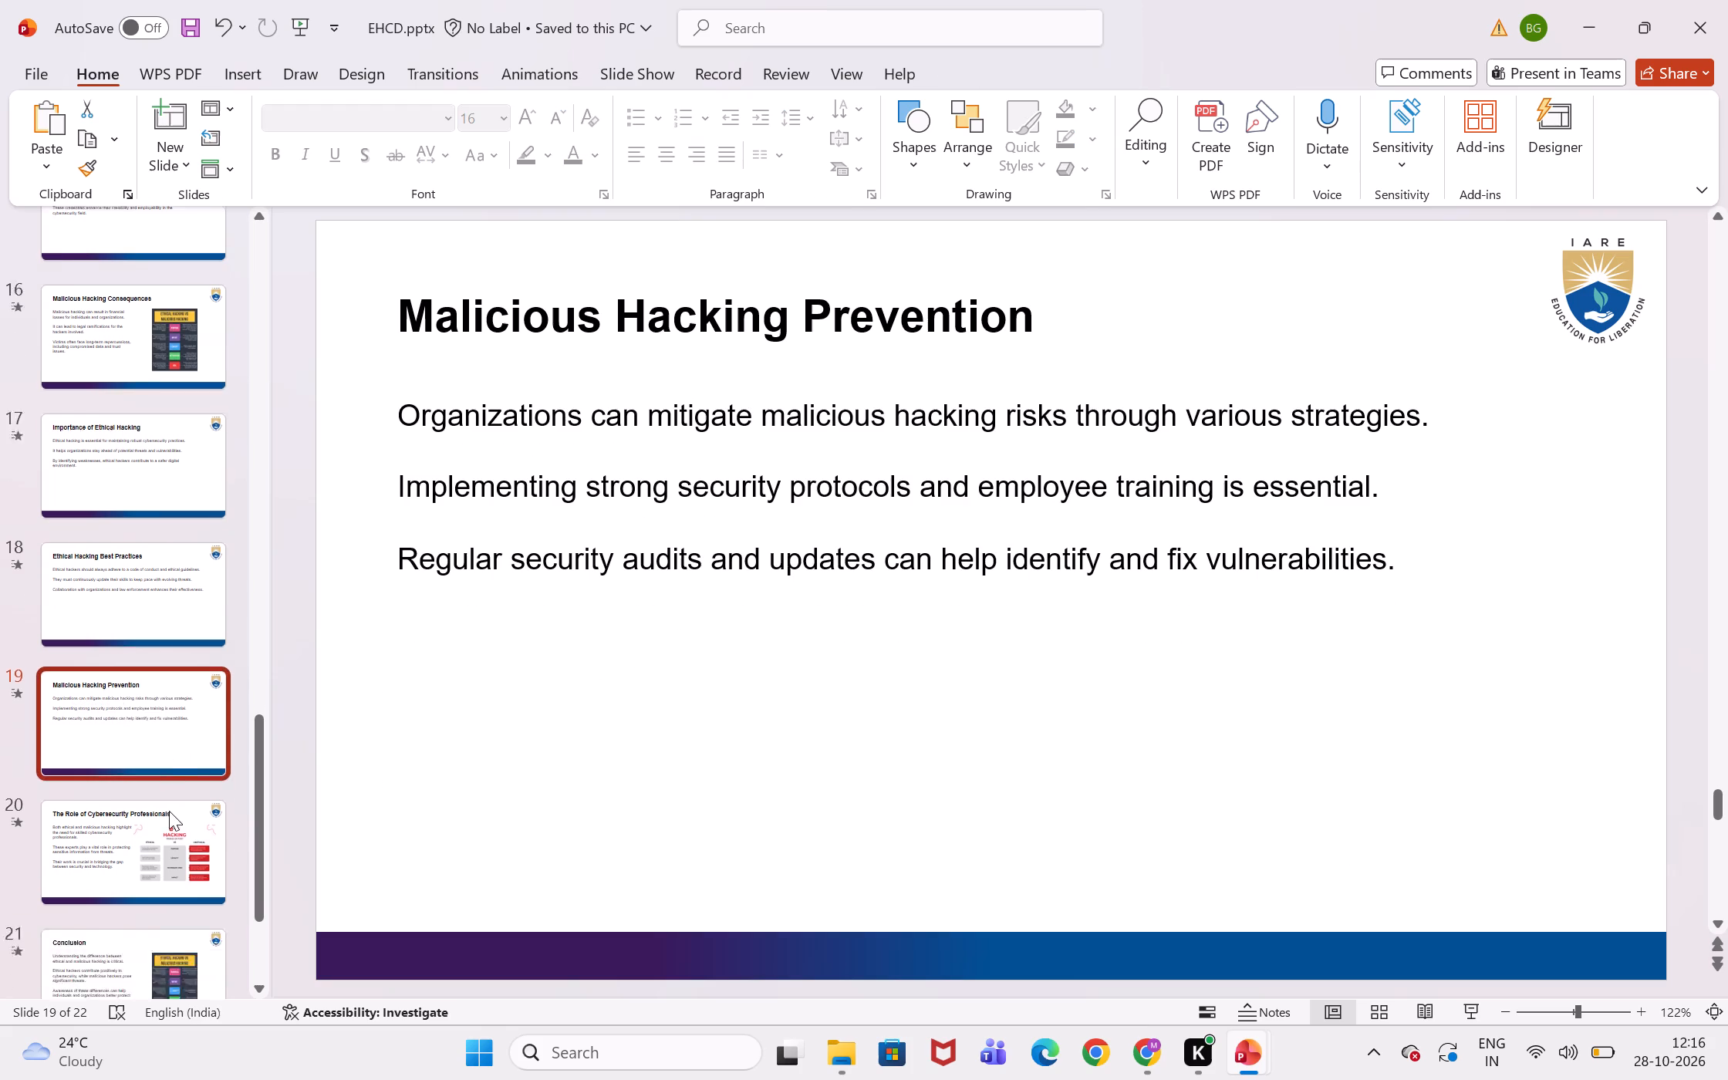
left_click(149, 769)
left_click(1230, 678)
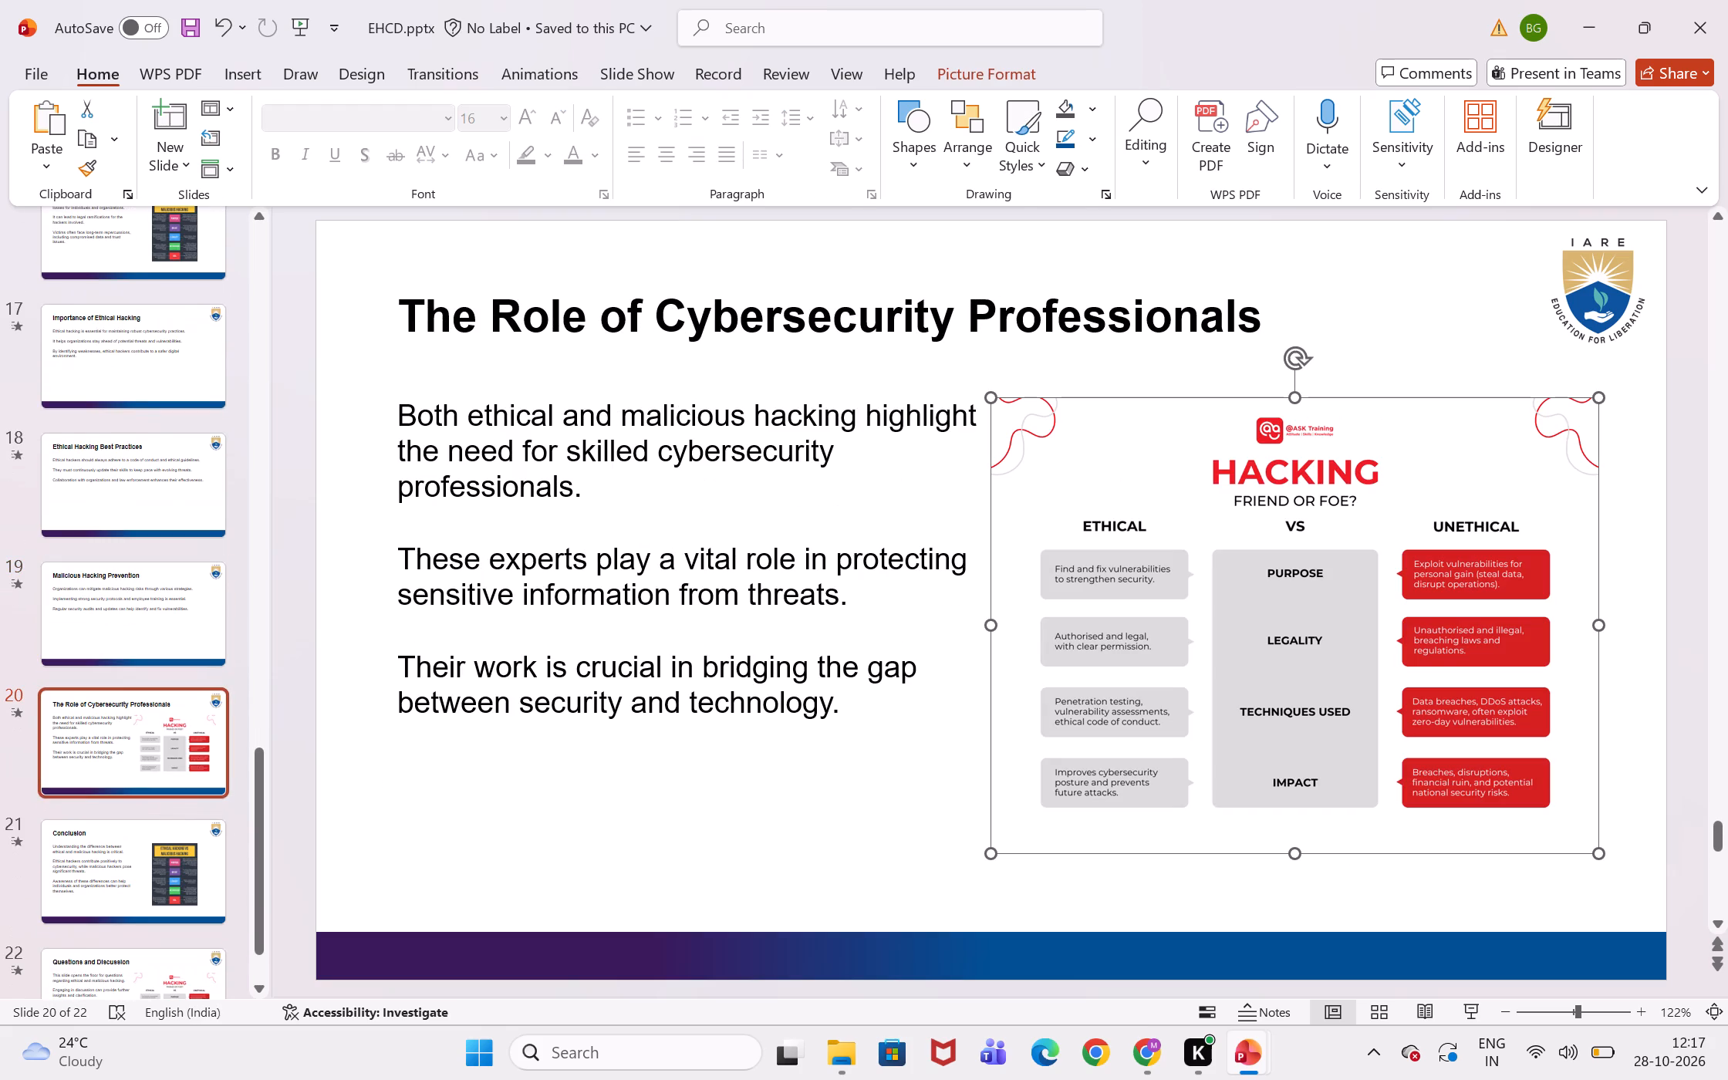
key("Delete")
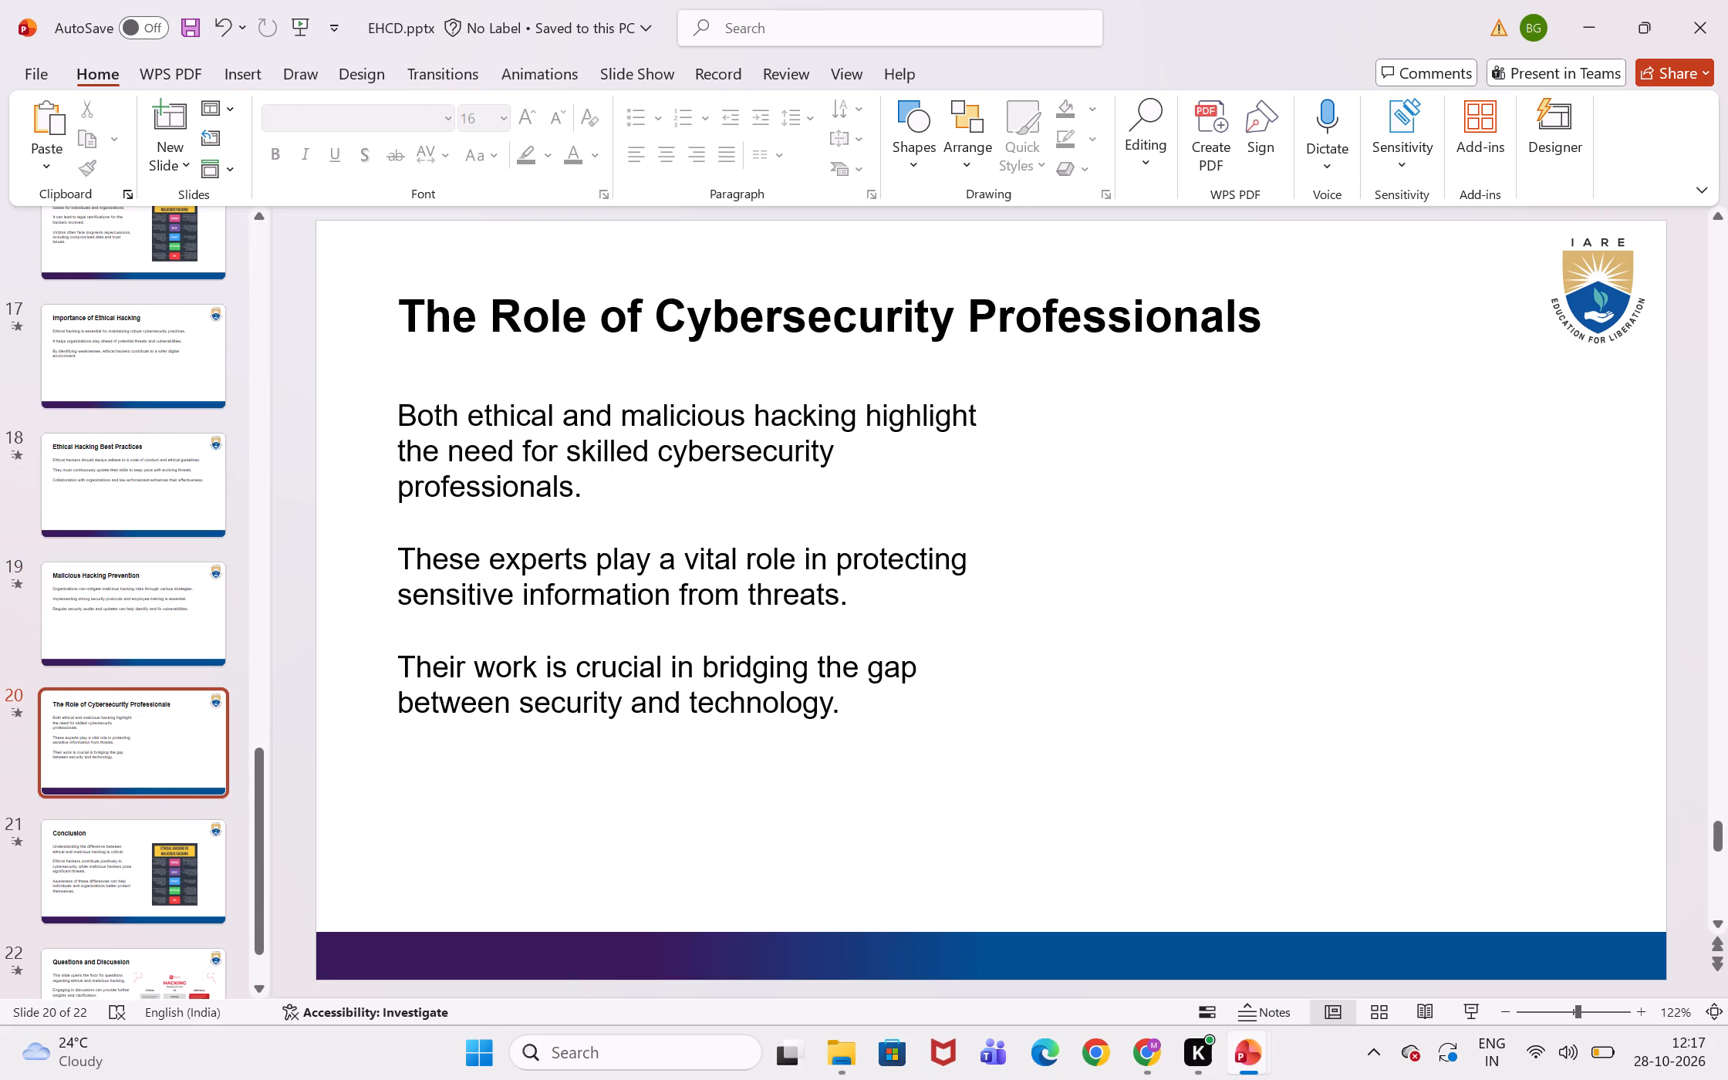
left_click(687, 606)
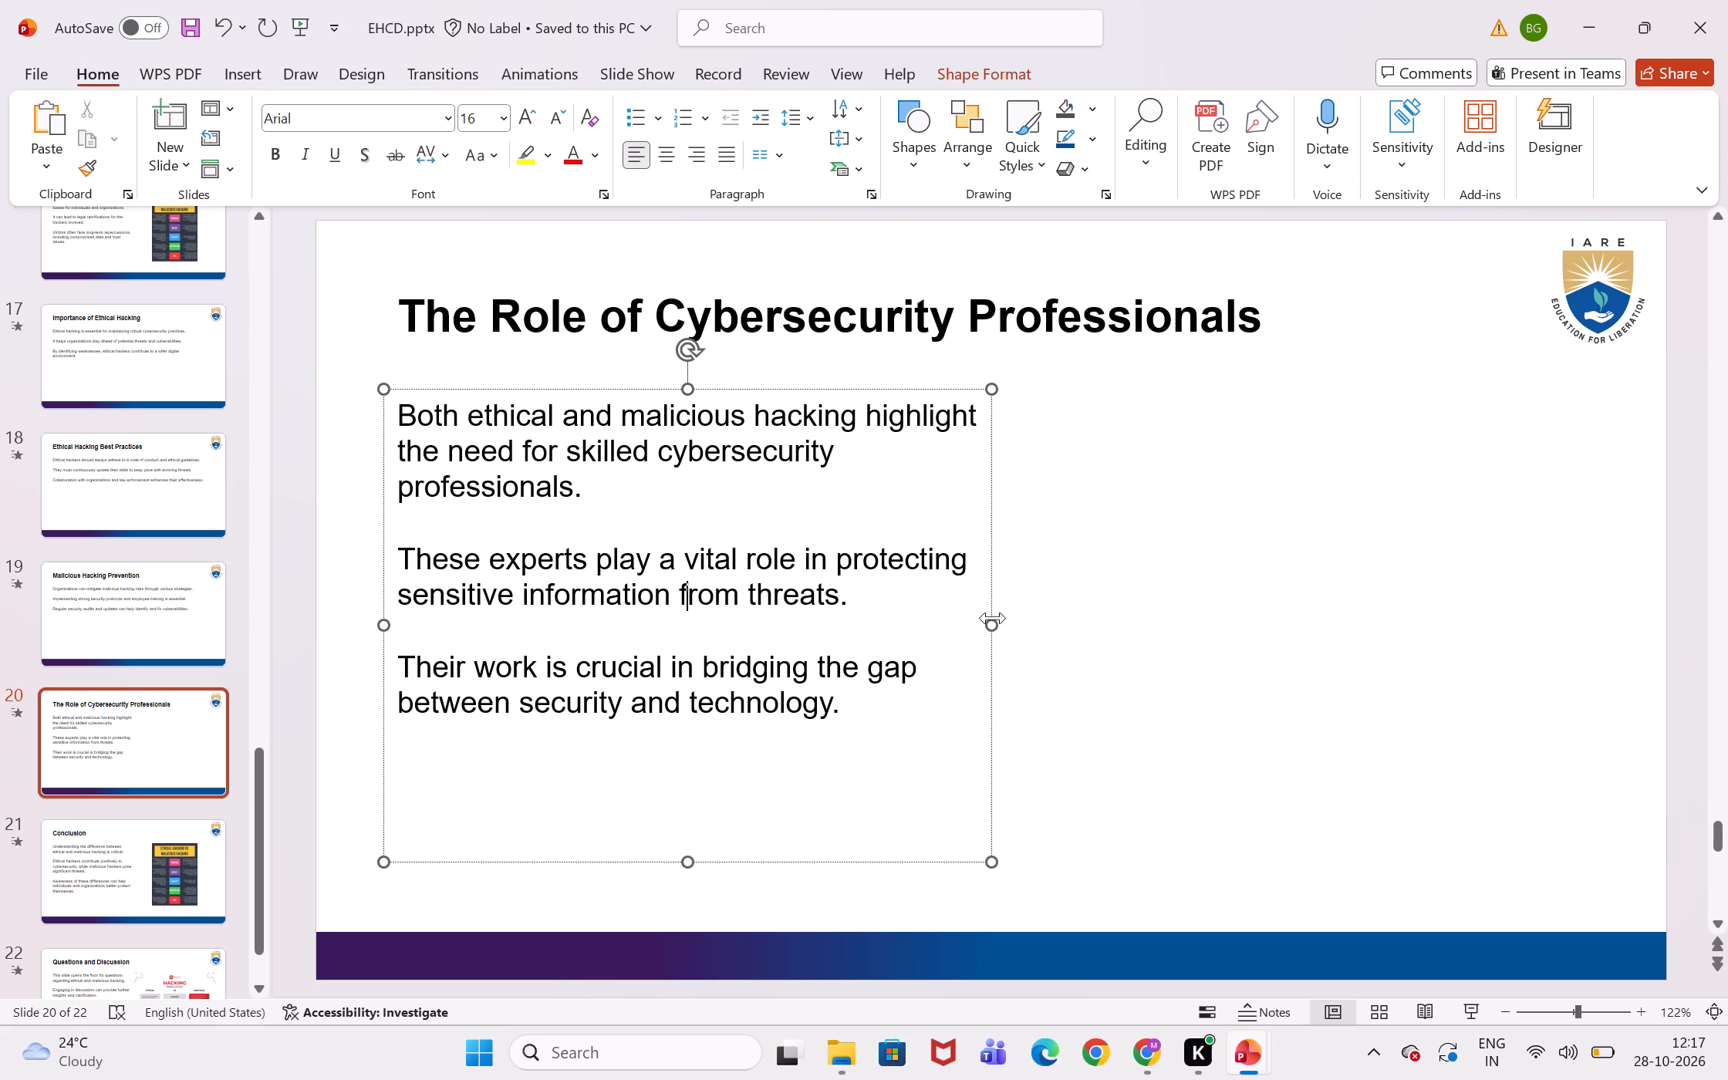
left_click_drag(993, 623, 1477, 623)
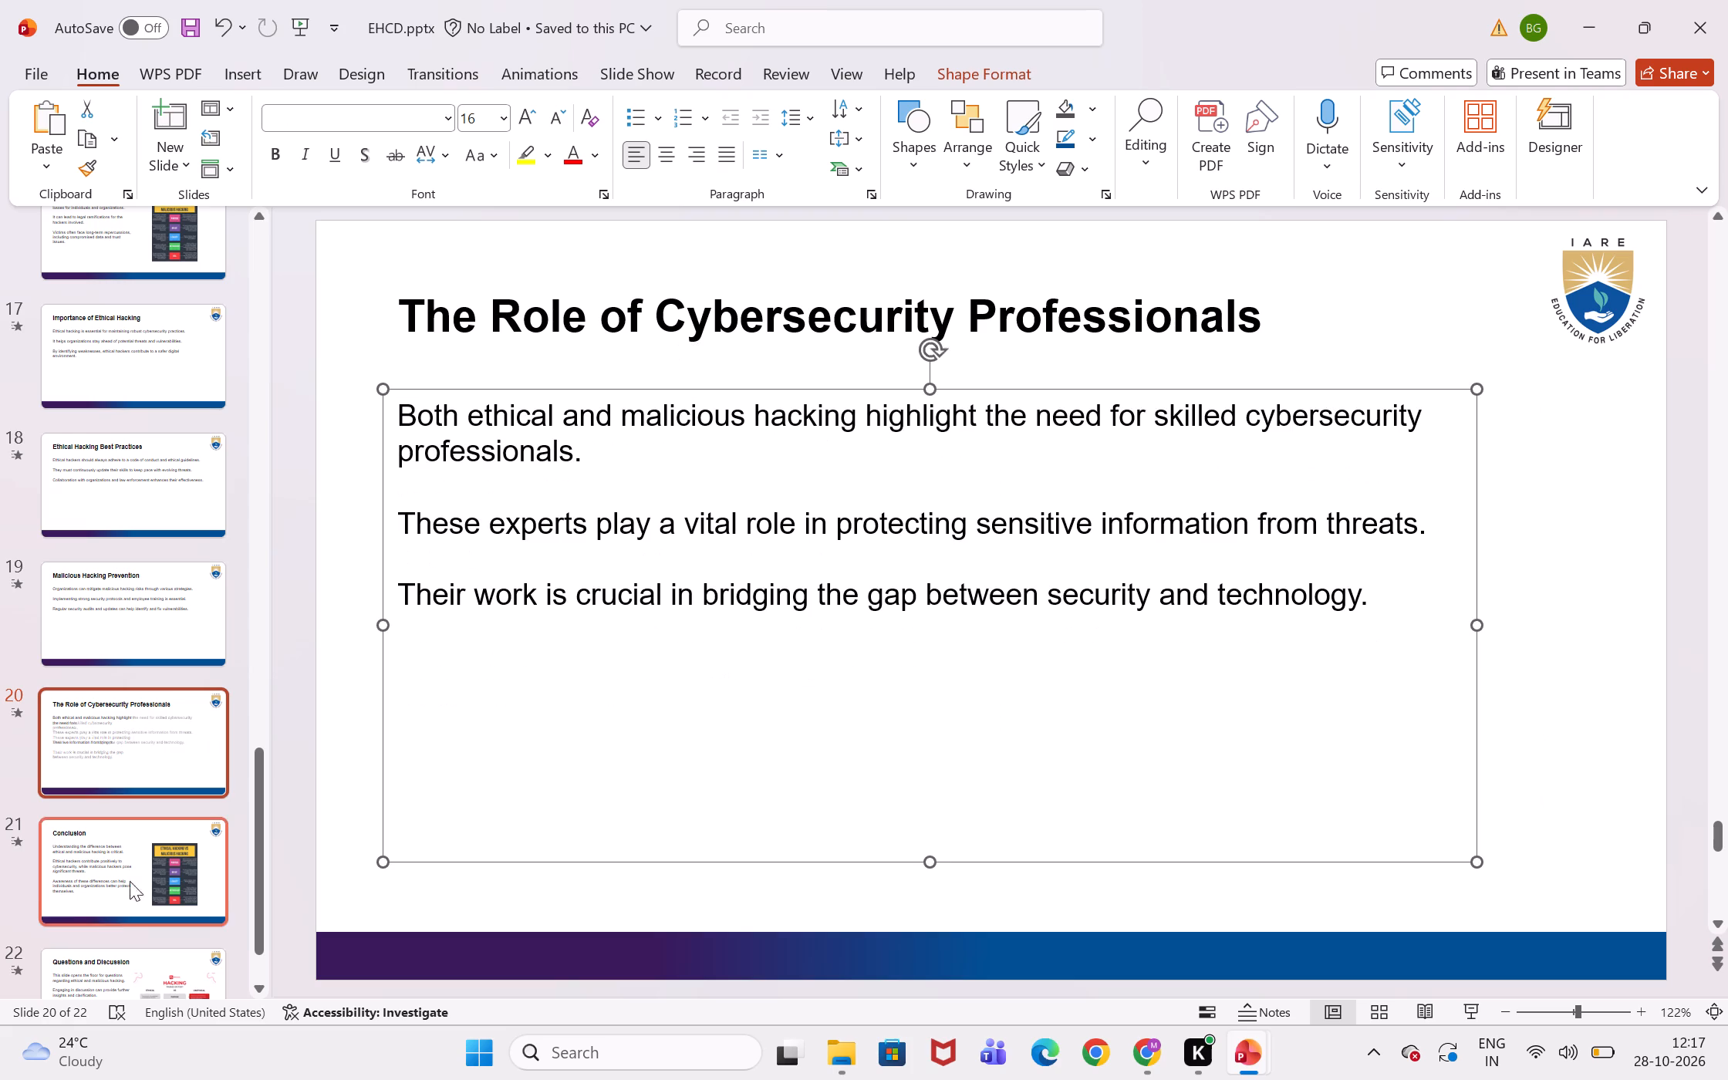
Delete the hacking comparison picture from the "Conclusion" slide and widen its body text box until the first sentence fits one line.
scroll(113, 881, "down", 2)
left_click(137, 775)
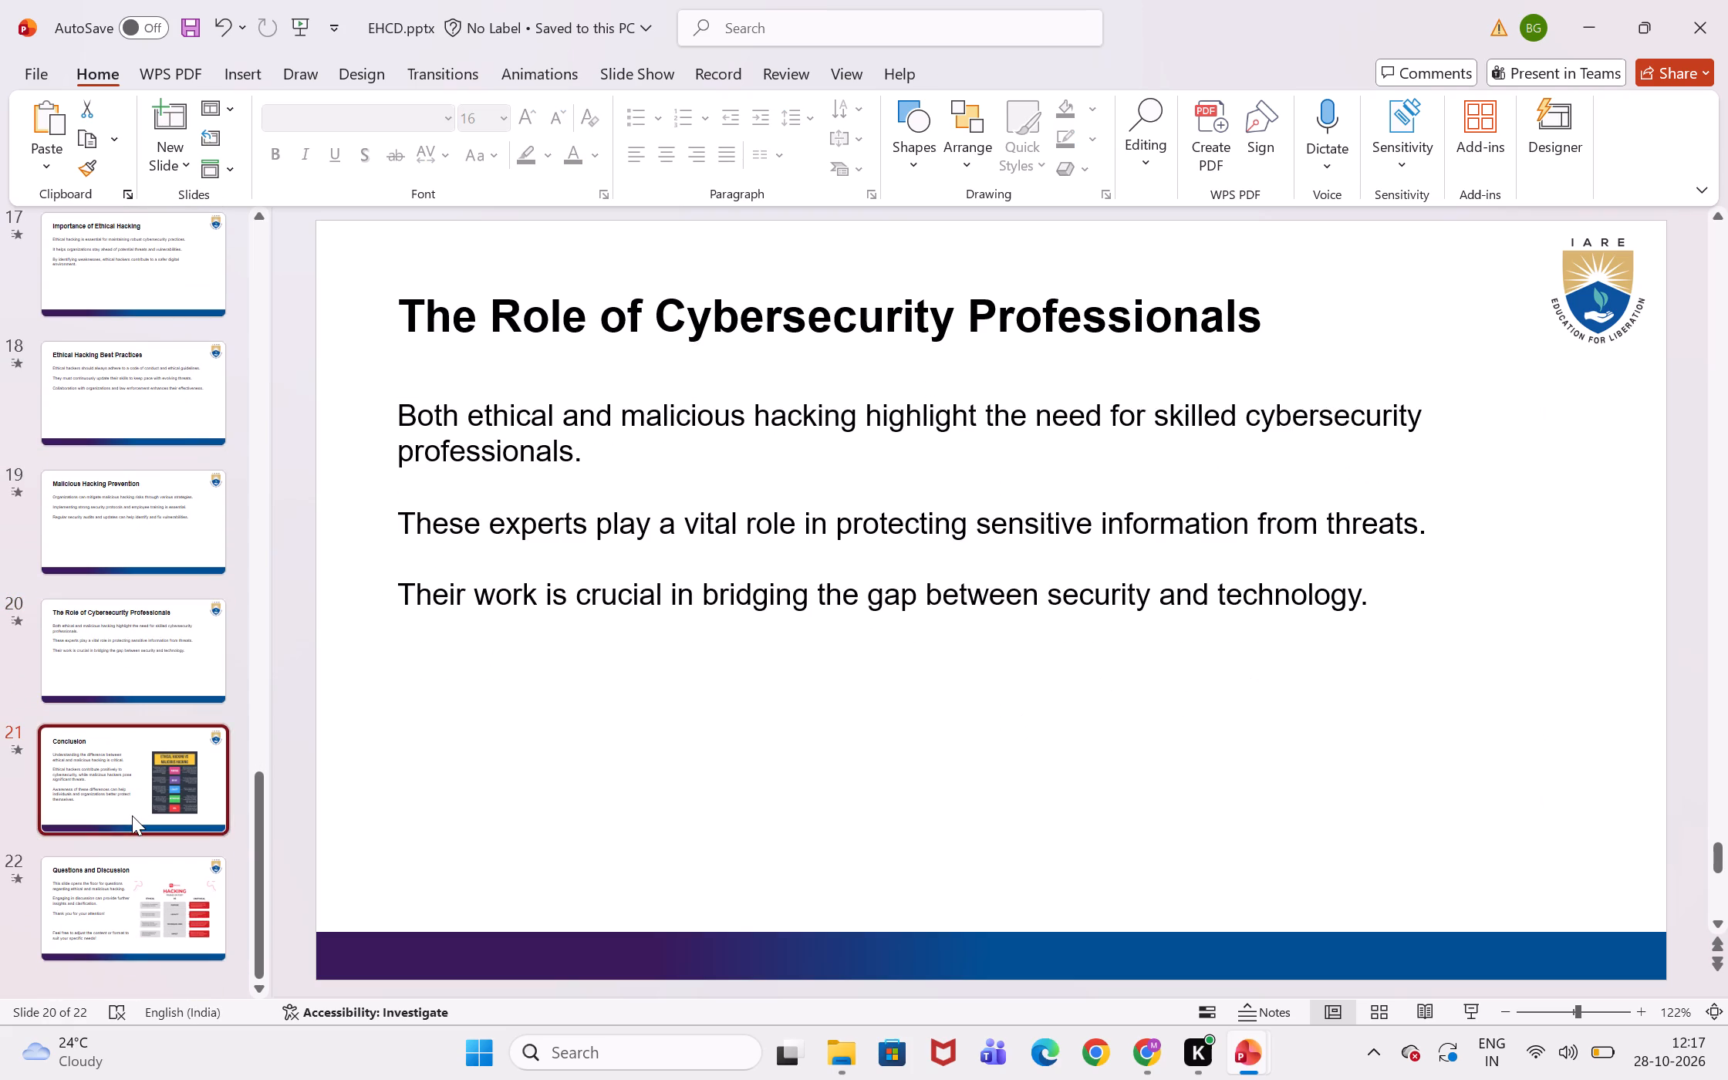
left_click(132, 815)
left_click(1133, 623)
key("Delete")
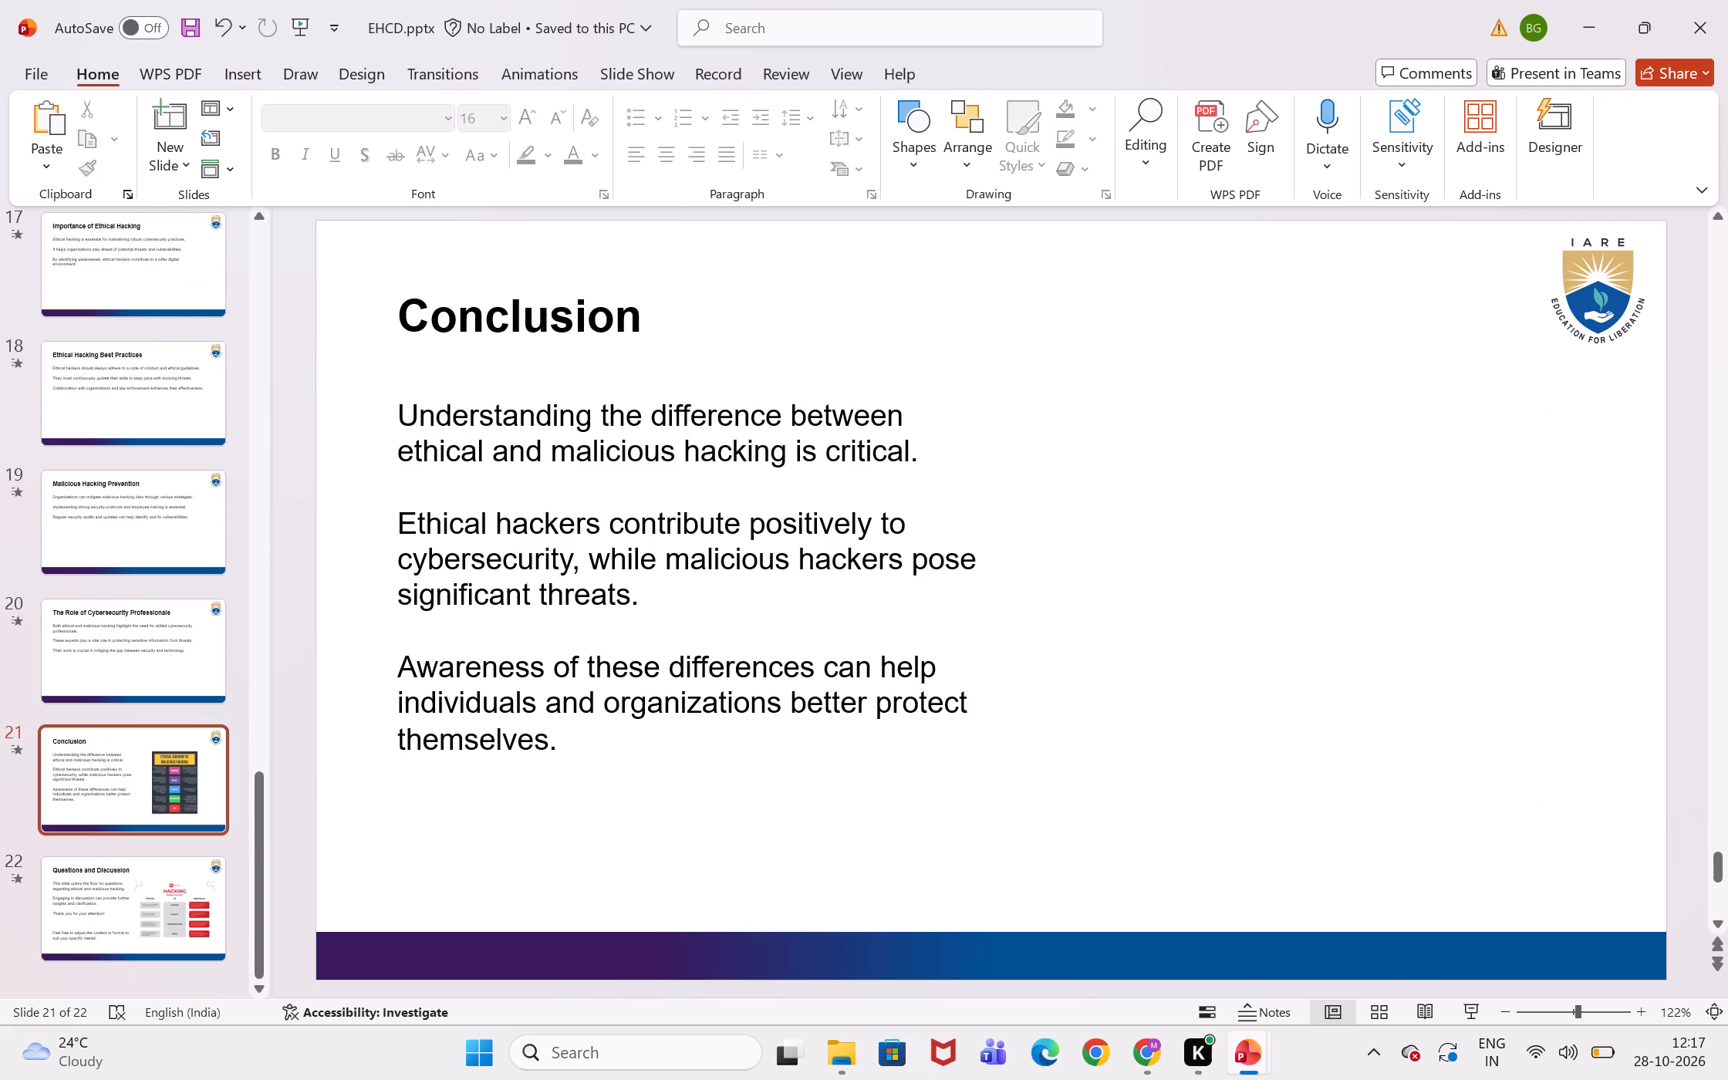
left_click(730, 681)
left_click_drag(987, 625, 1444, 606)
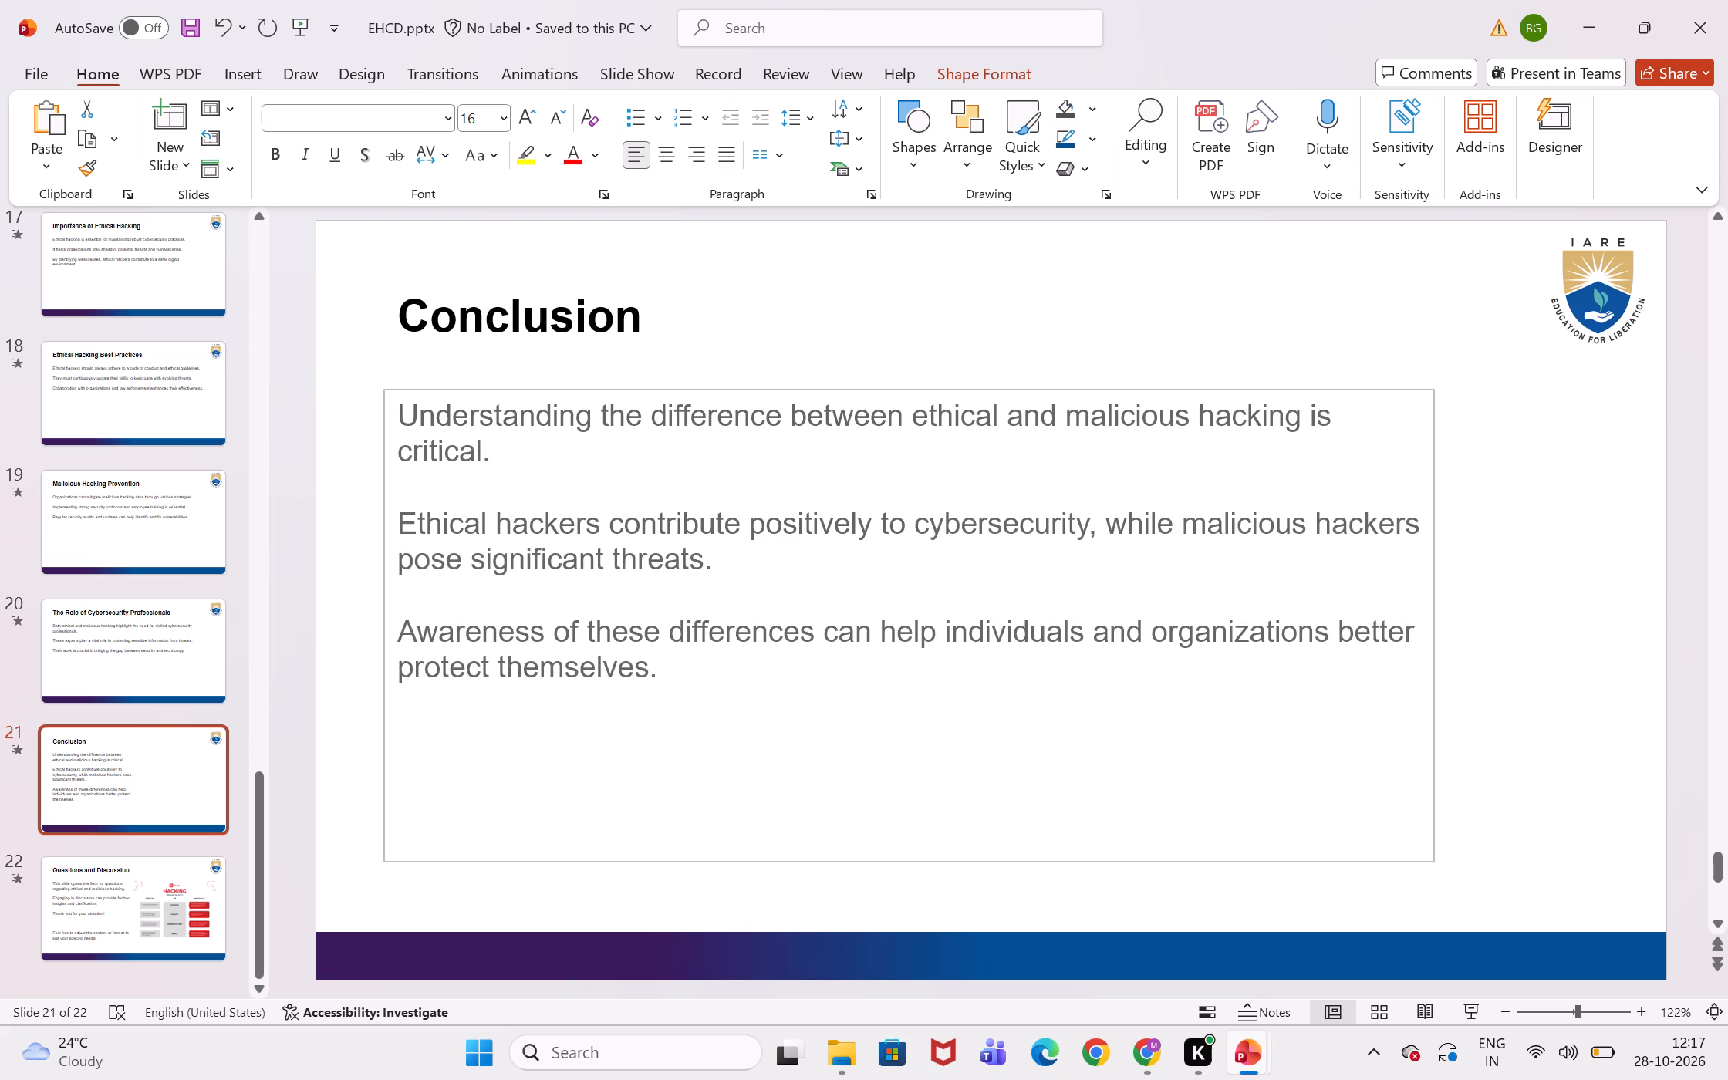
left_click_drag(1444, 606, 1463, 603)
Delete the "Questions and Discussion" slide from the end of the presentation.
left_click(136, 686)
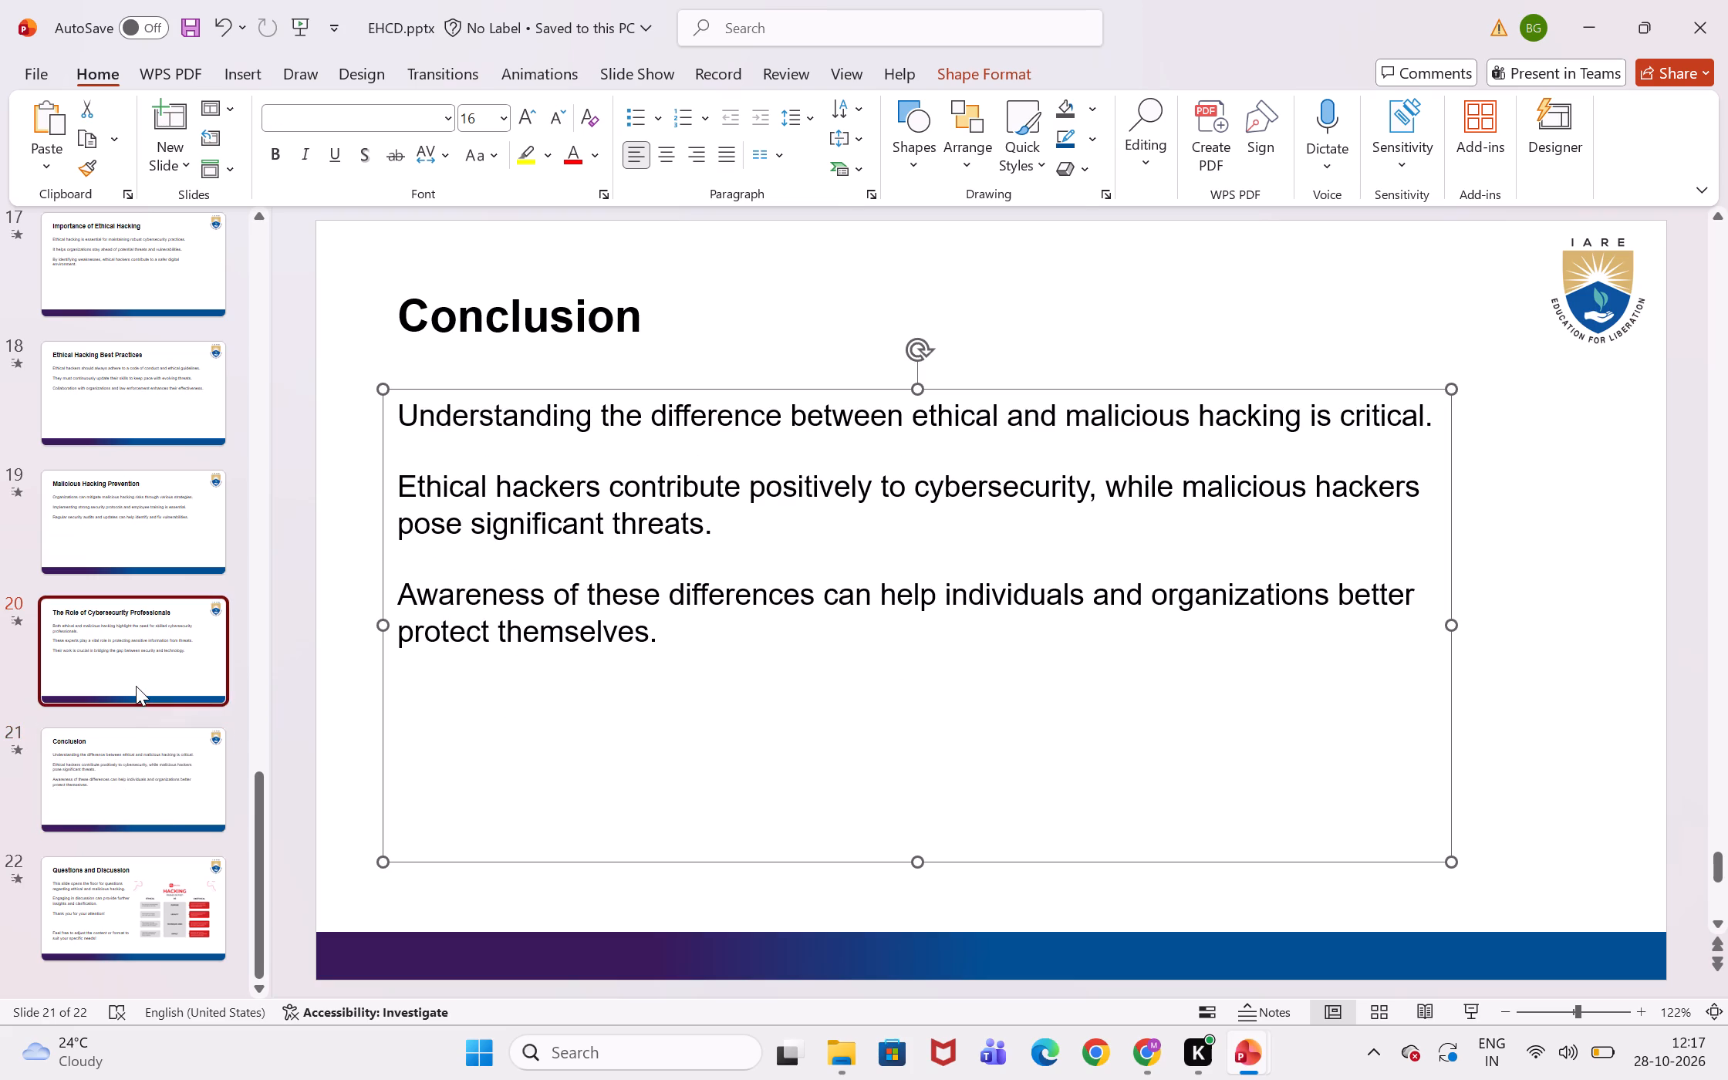
left_click(151, 535)
scroll(164, 724, "down", 1)
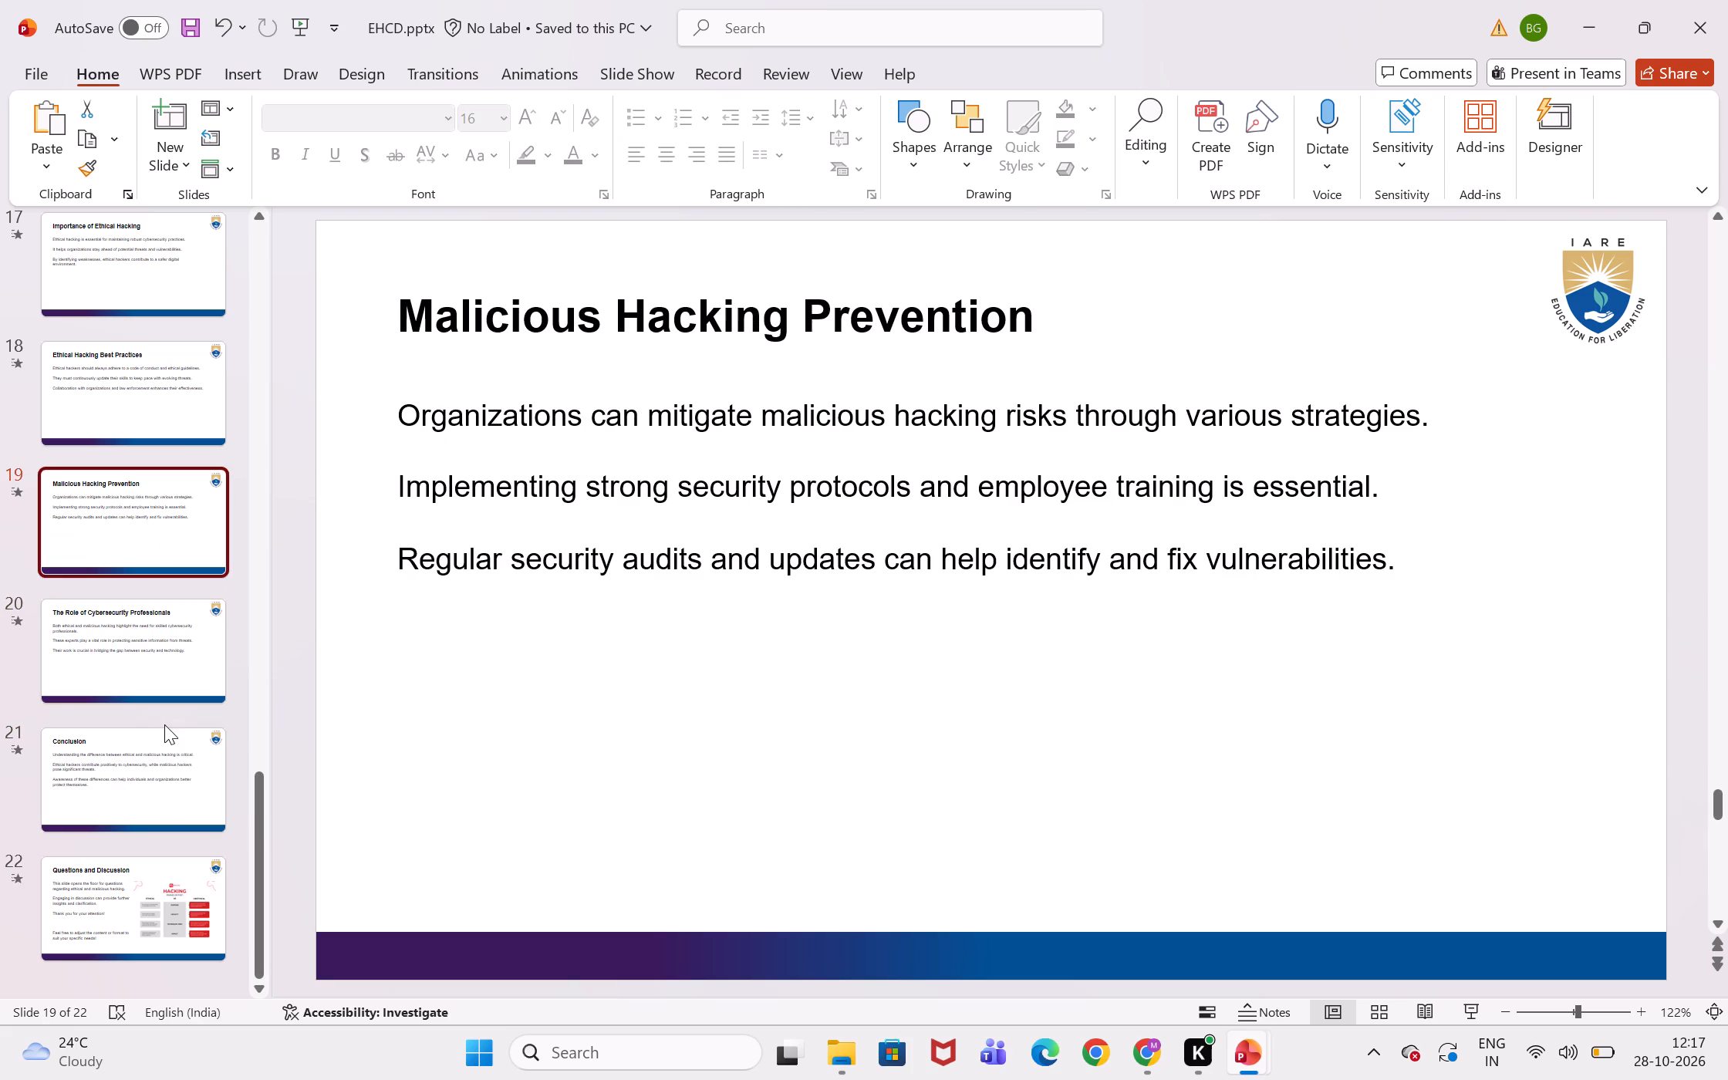
scroll(164, 724, "down", 1)
left_click(184, 909)
key("Delete")
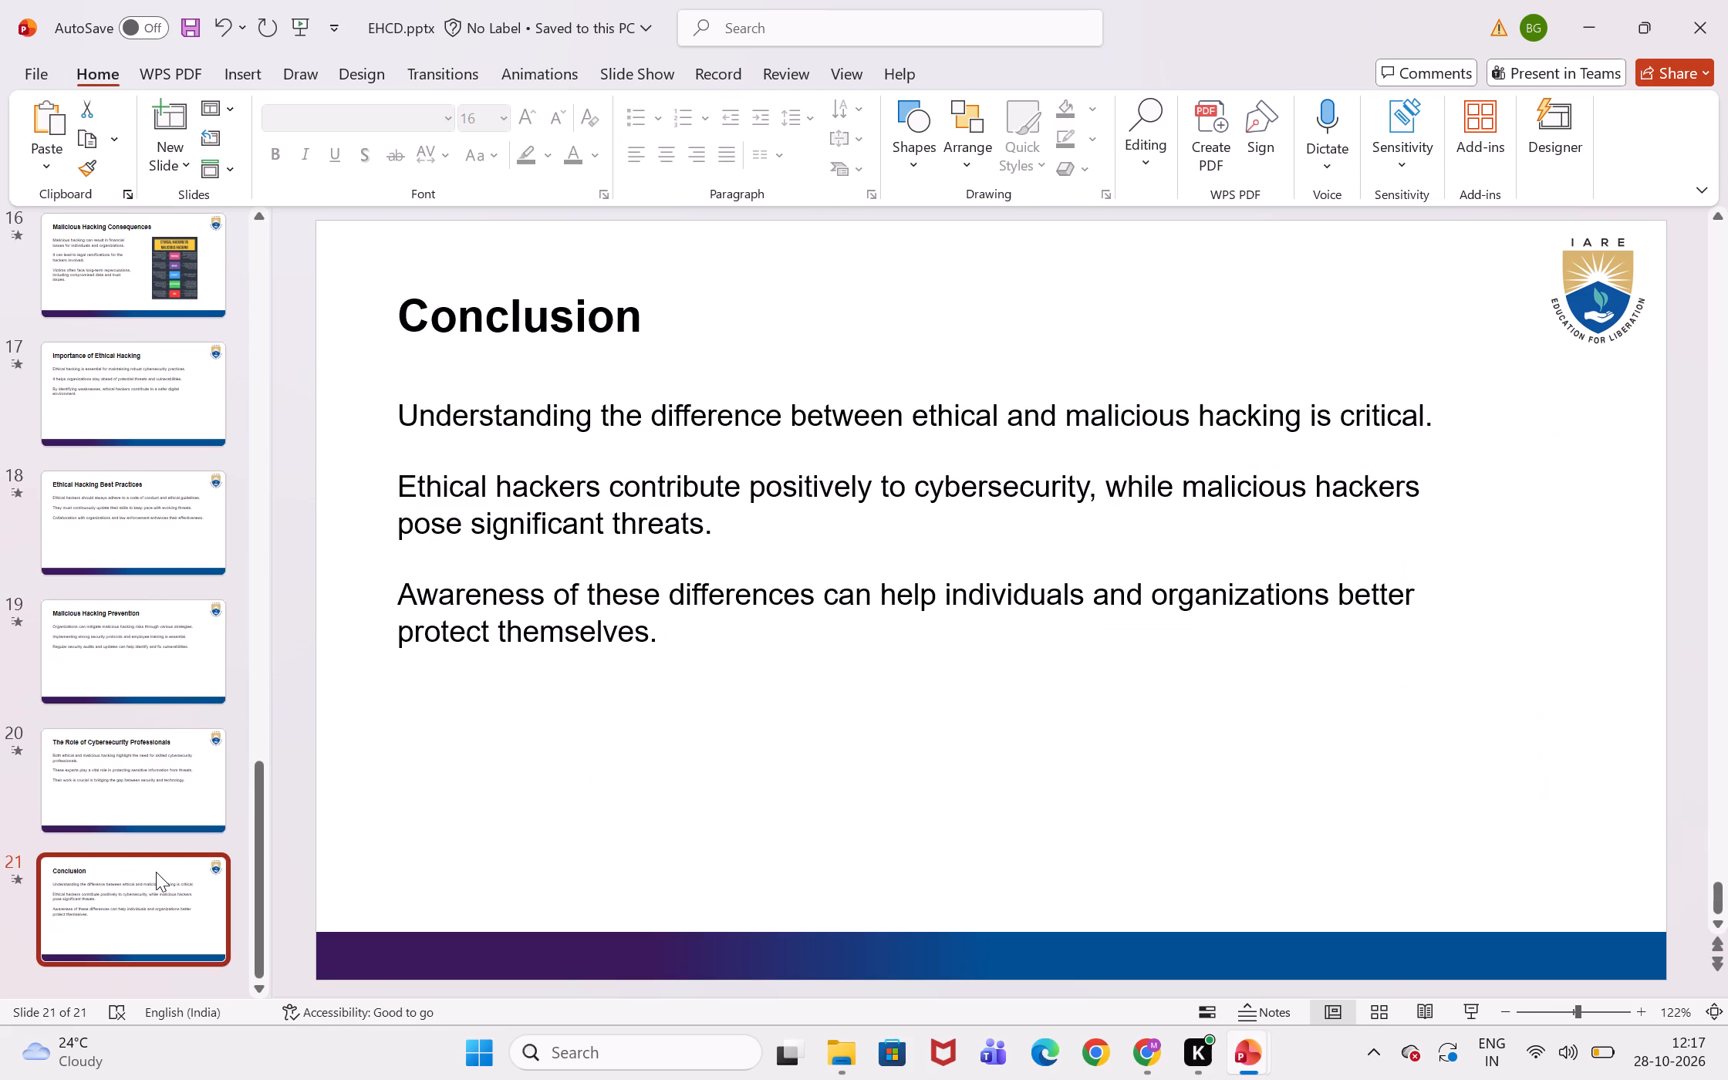
Copy the closing "THANKS" slide from ARVR.pptx and paste it after the "Conclusion" slide in EHCD.pptx.
scroll(156, 872, "down", 4)
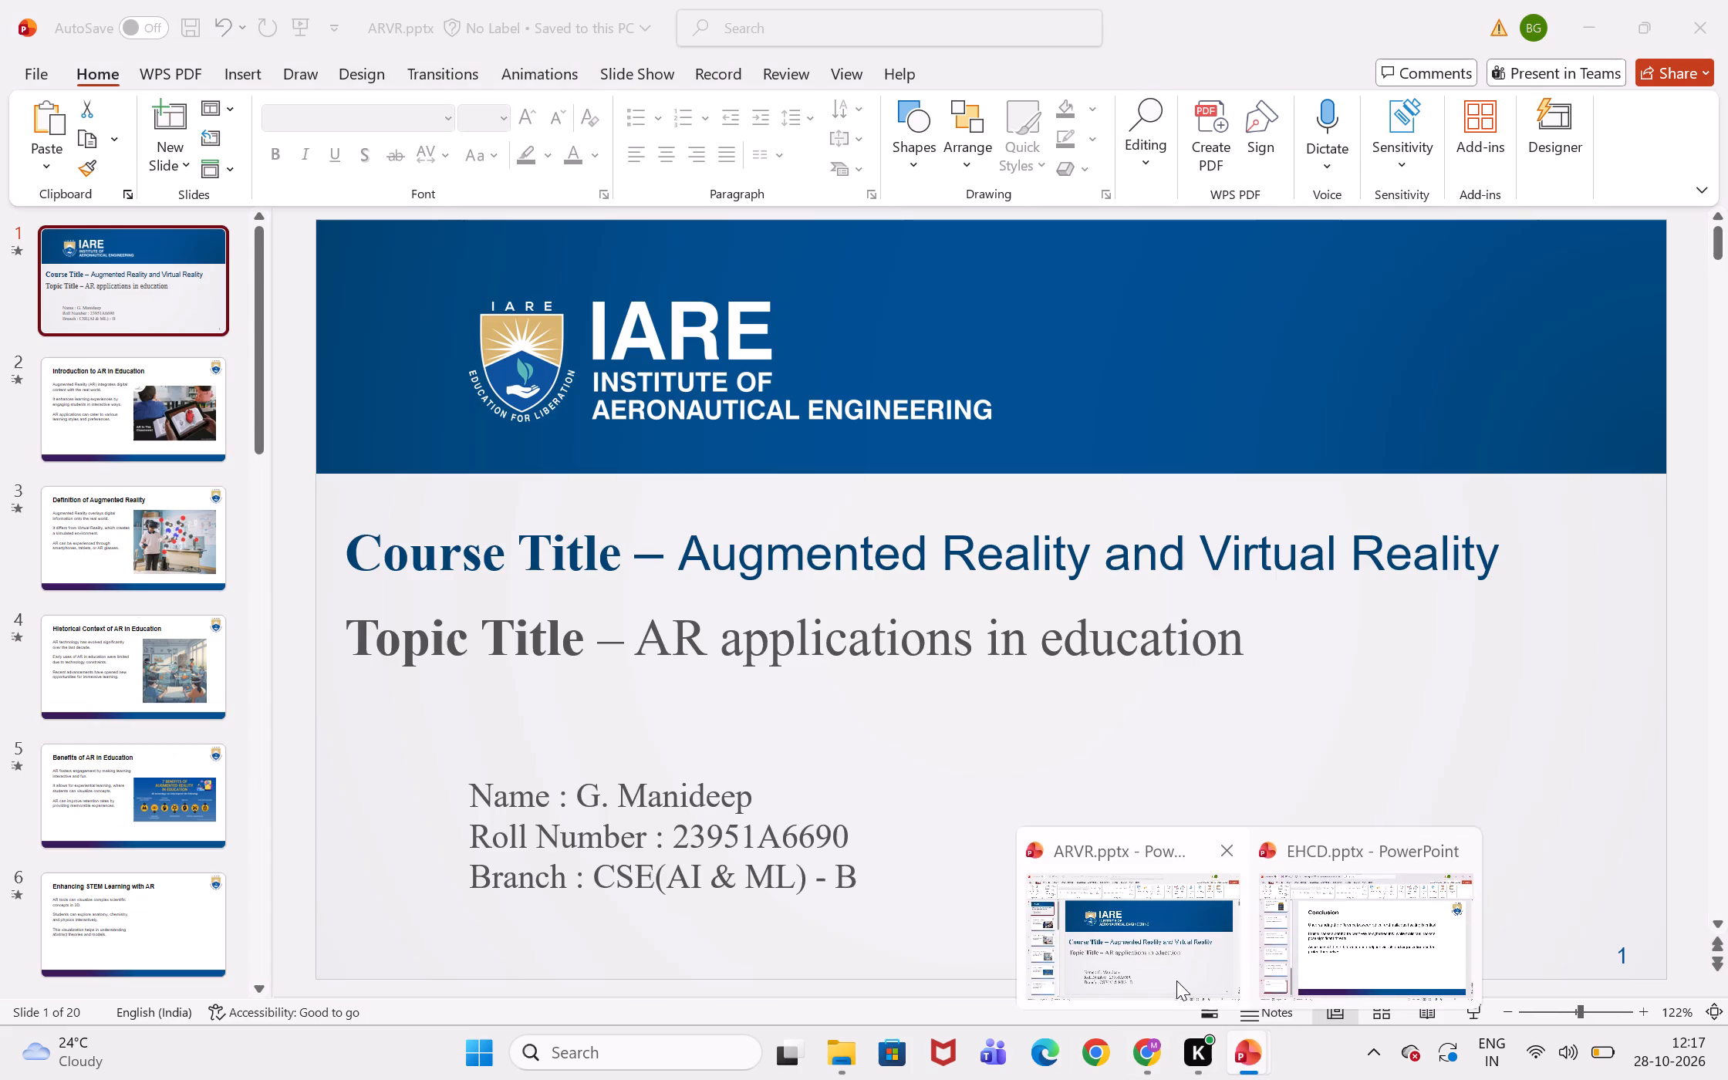
left_click(1176, 980)
scroll(147, 636, "down", 20)
scroll(147, 636, "down", 2)
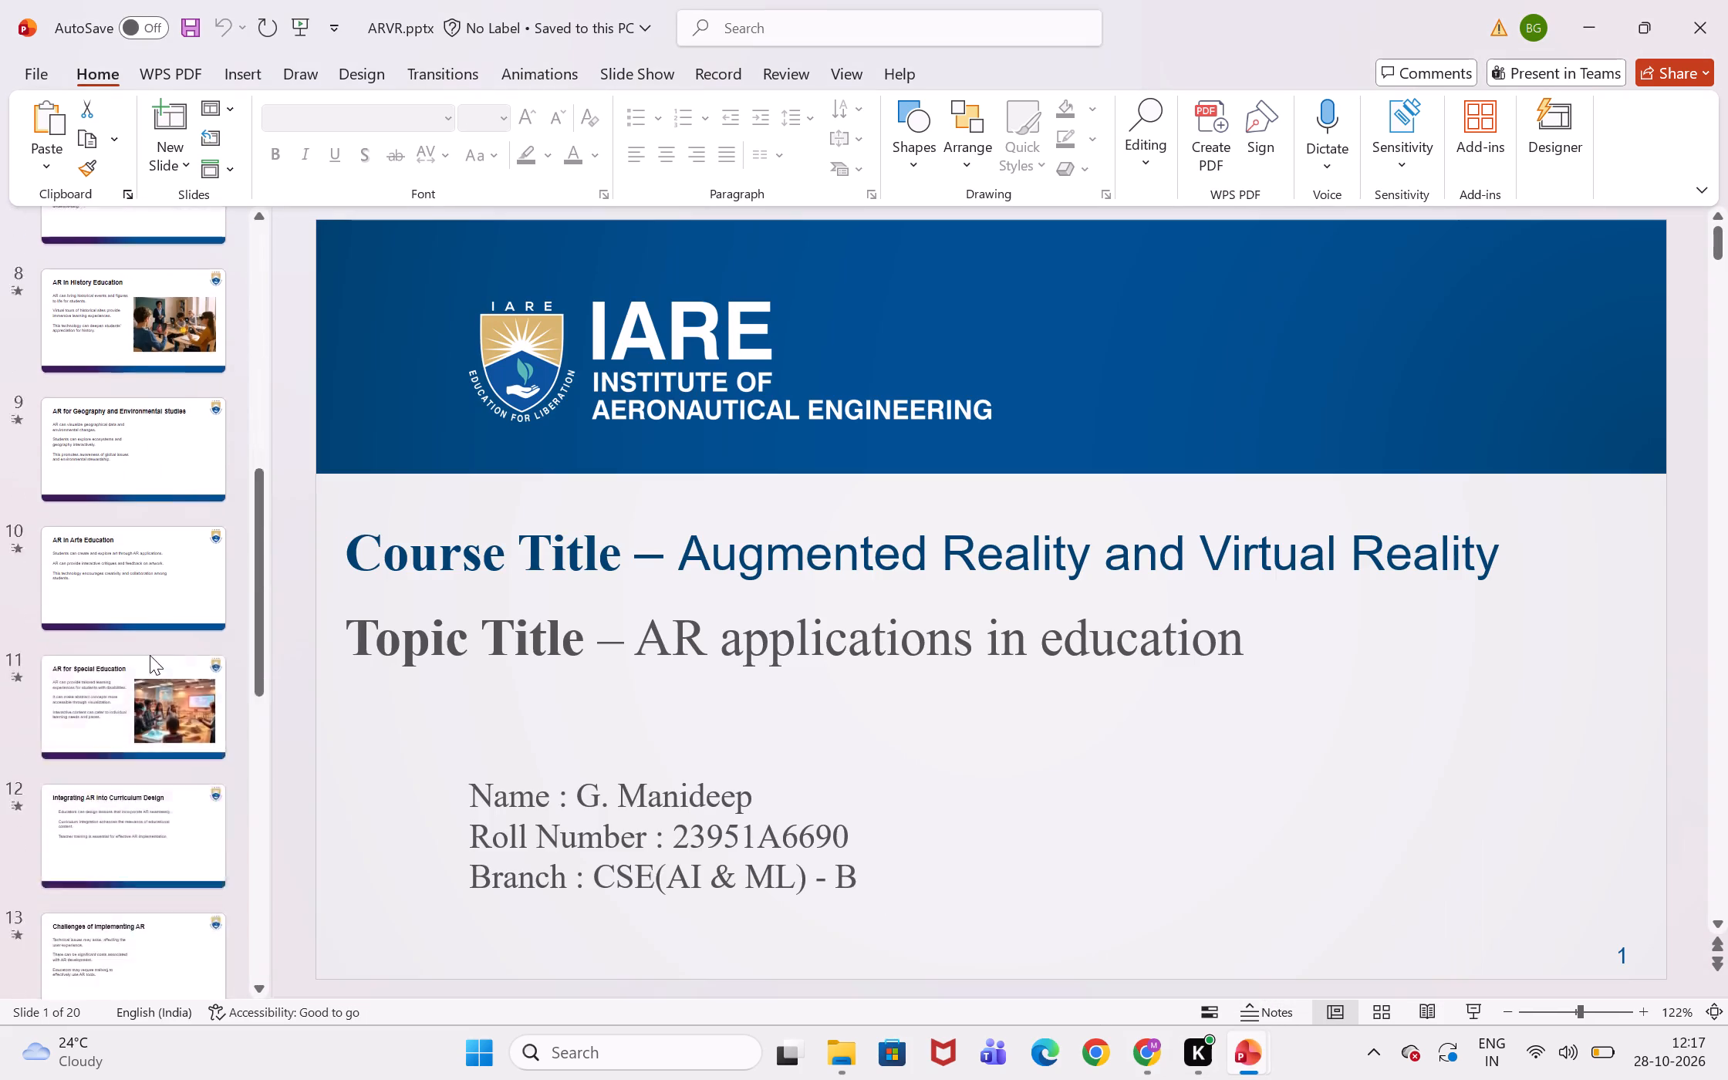
scroll(150, 655, "up", 1)
scroll(150, 655, "down", 20)
scroll(150, 655, "down", 2)
left_click(137, 918)
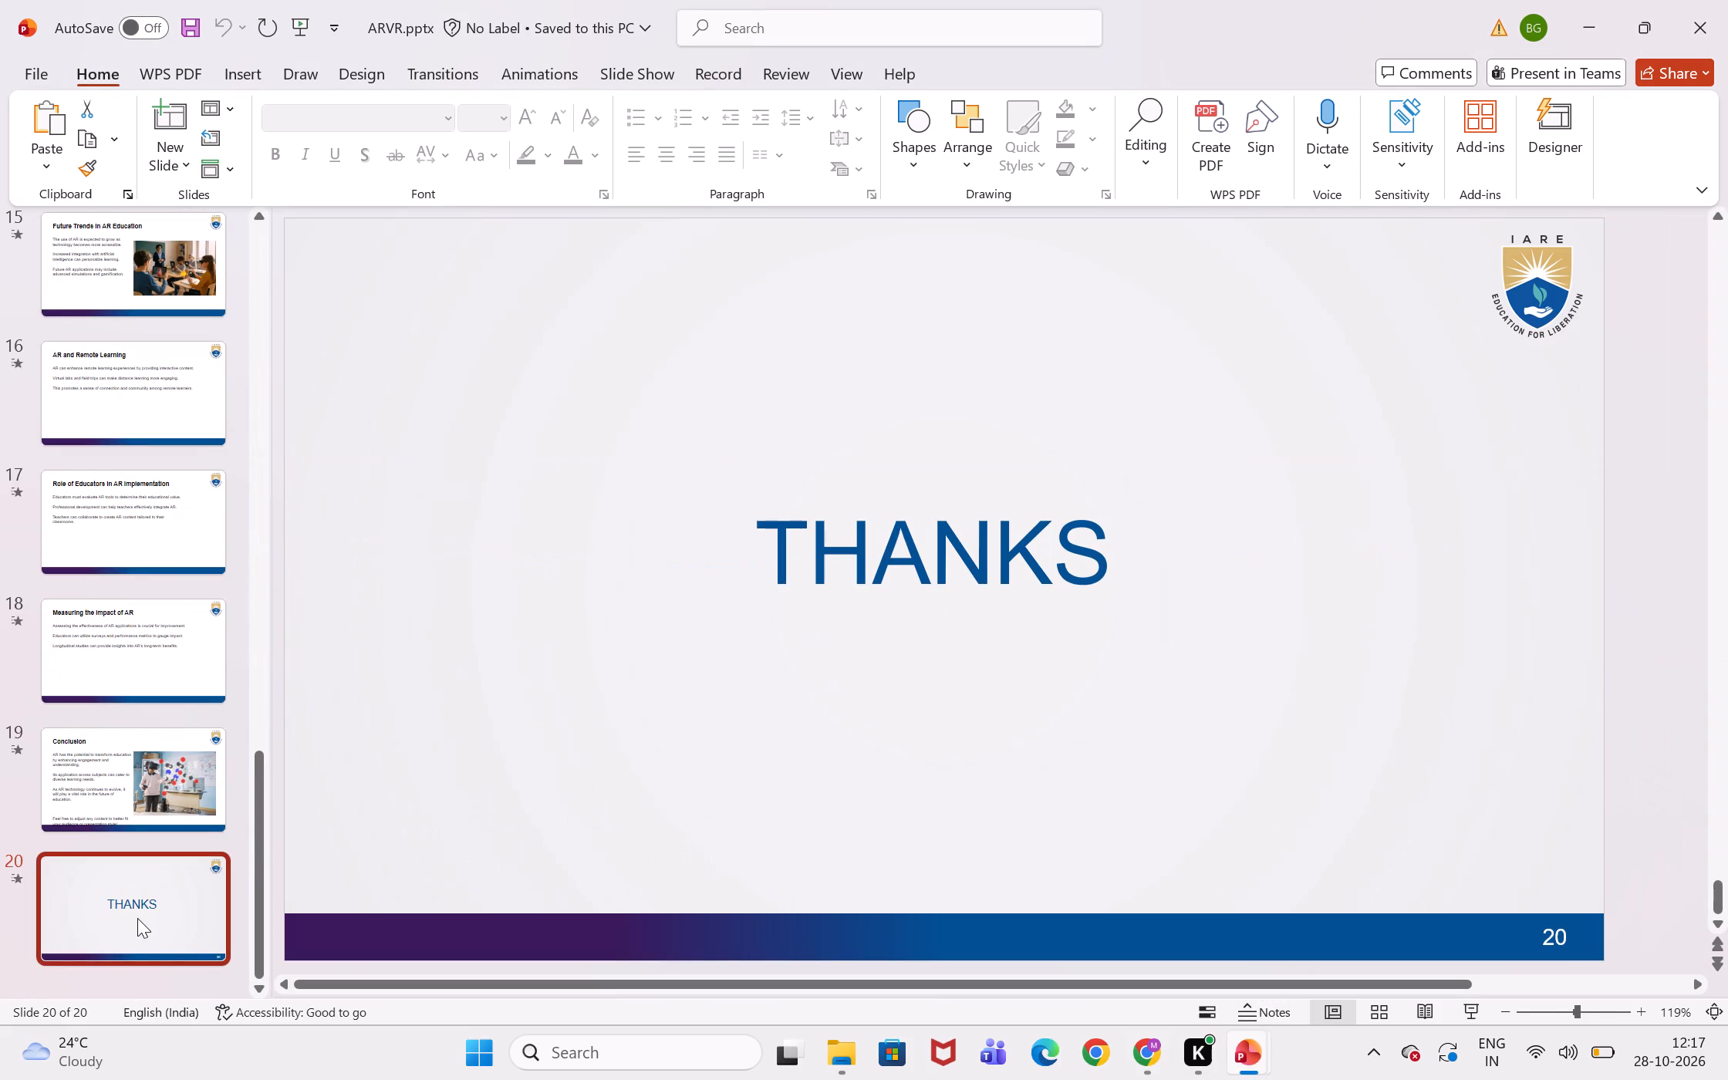
key("ctrl+c")
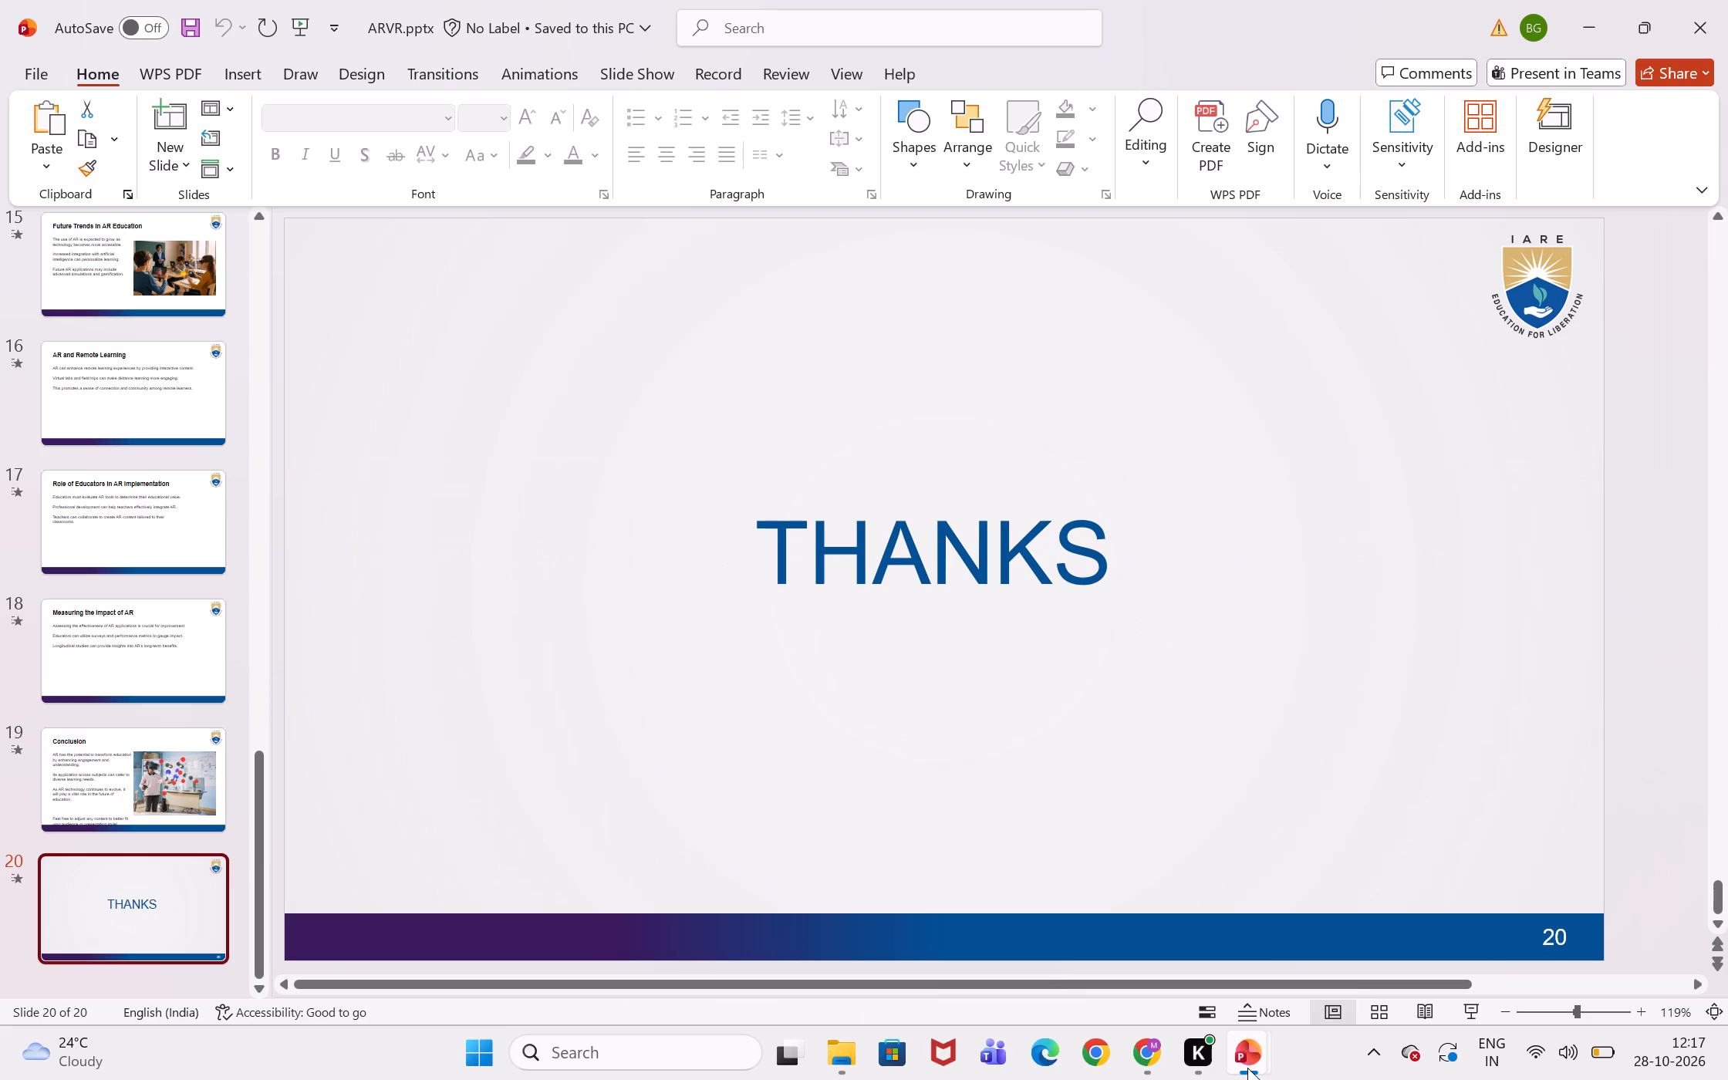
left_click(1281, 954)
left_click(75, 928)
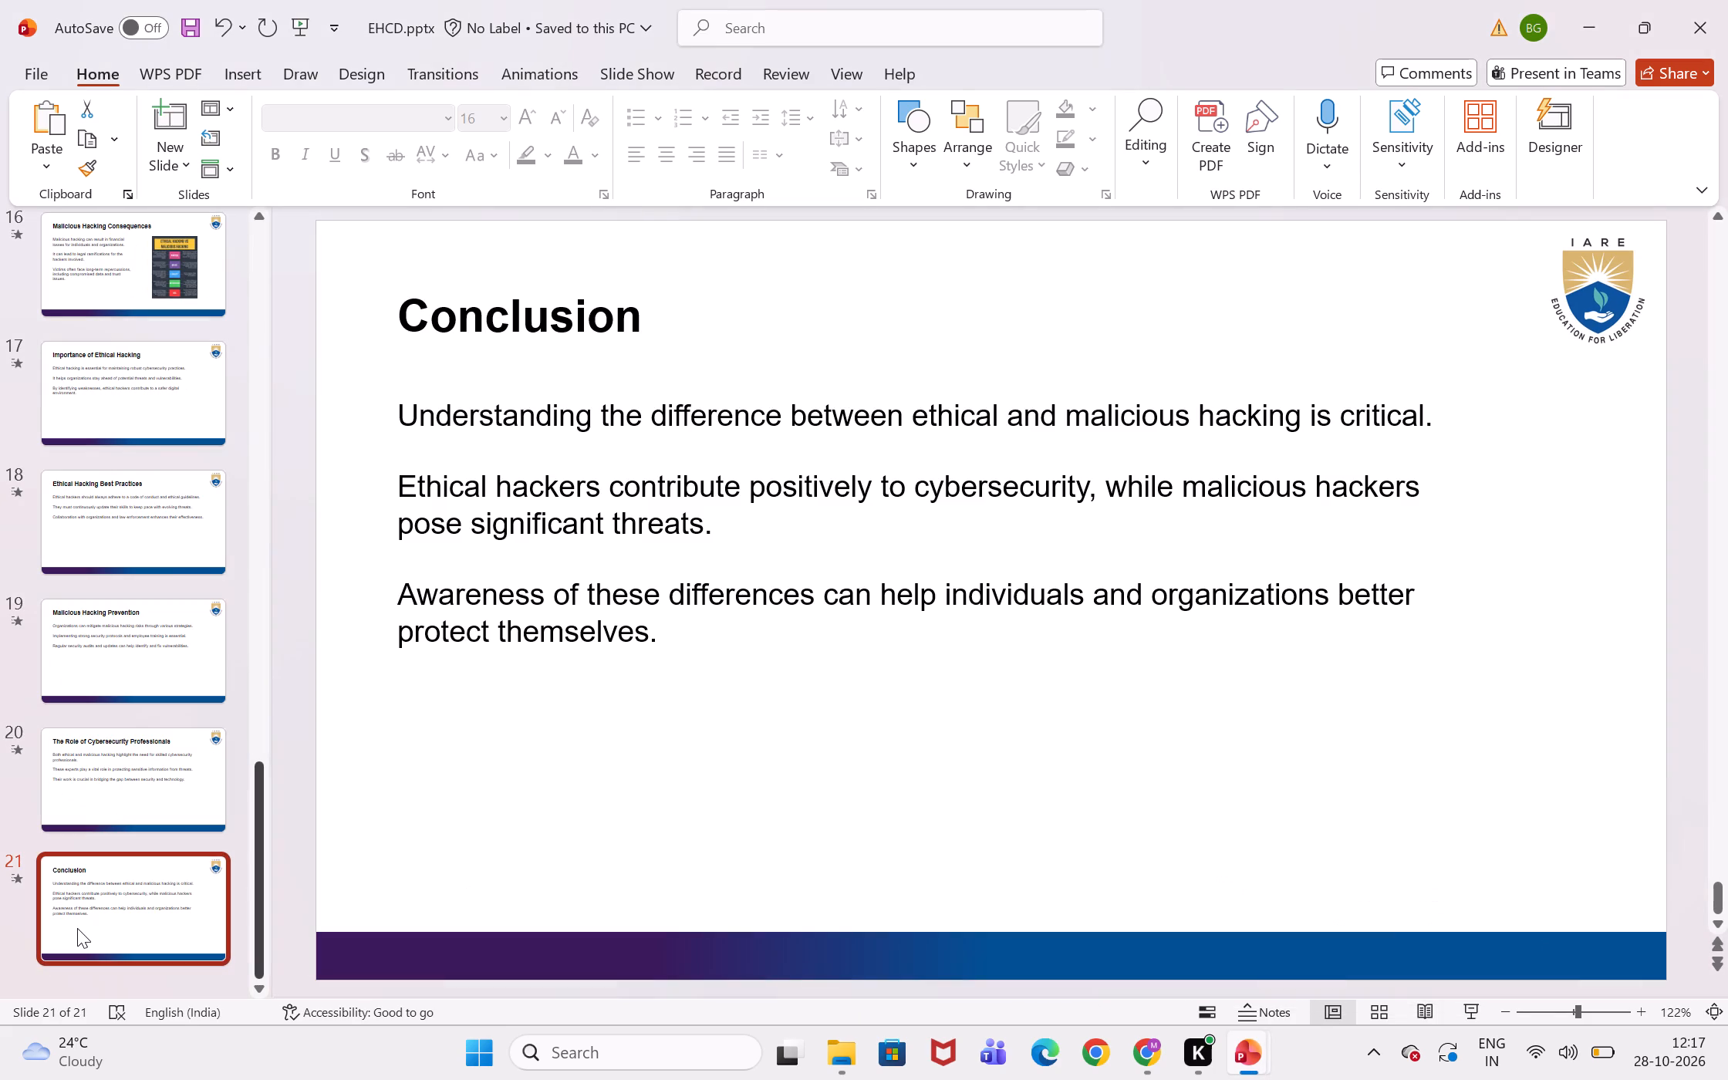
key("ctrl+v")
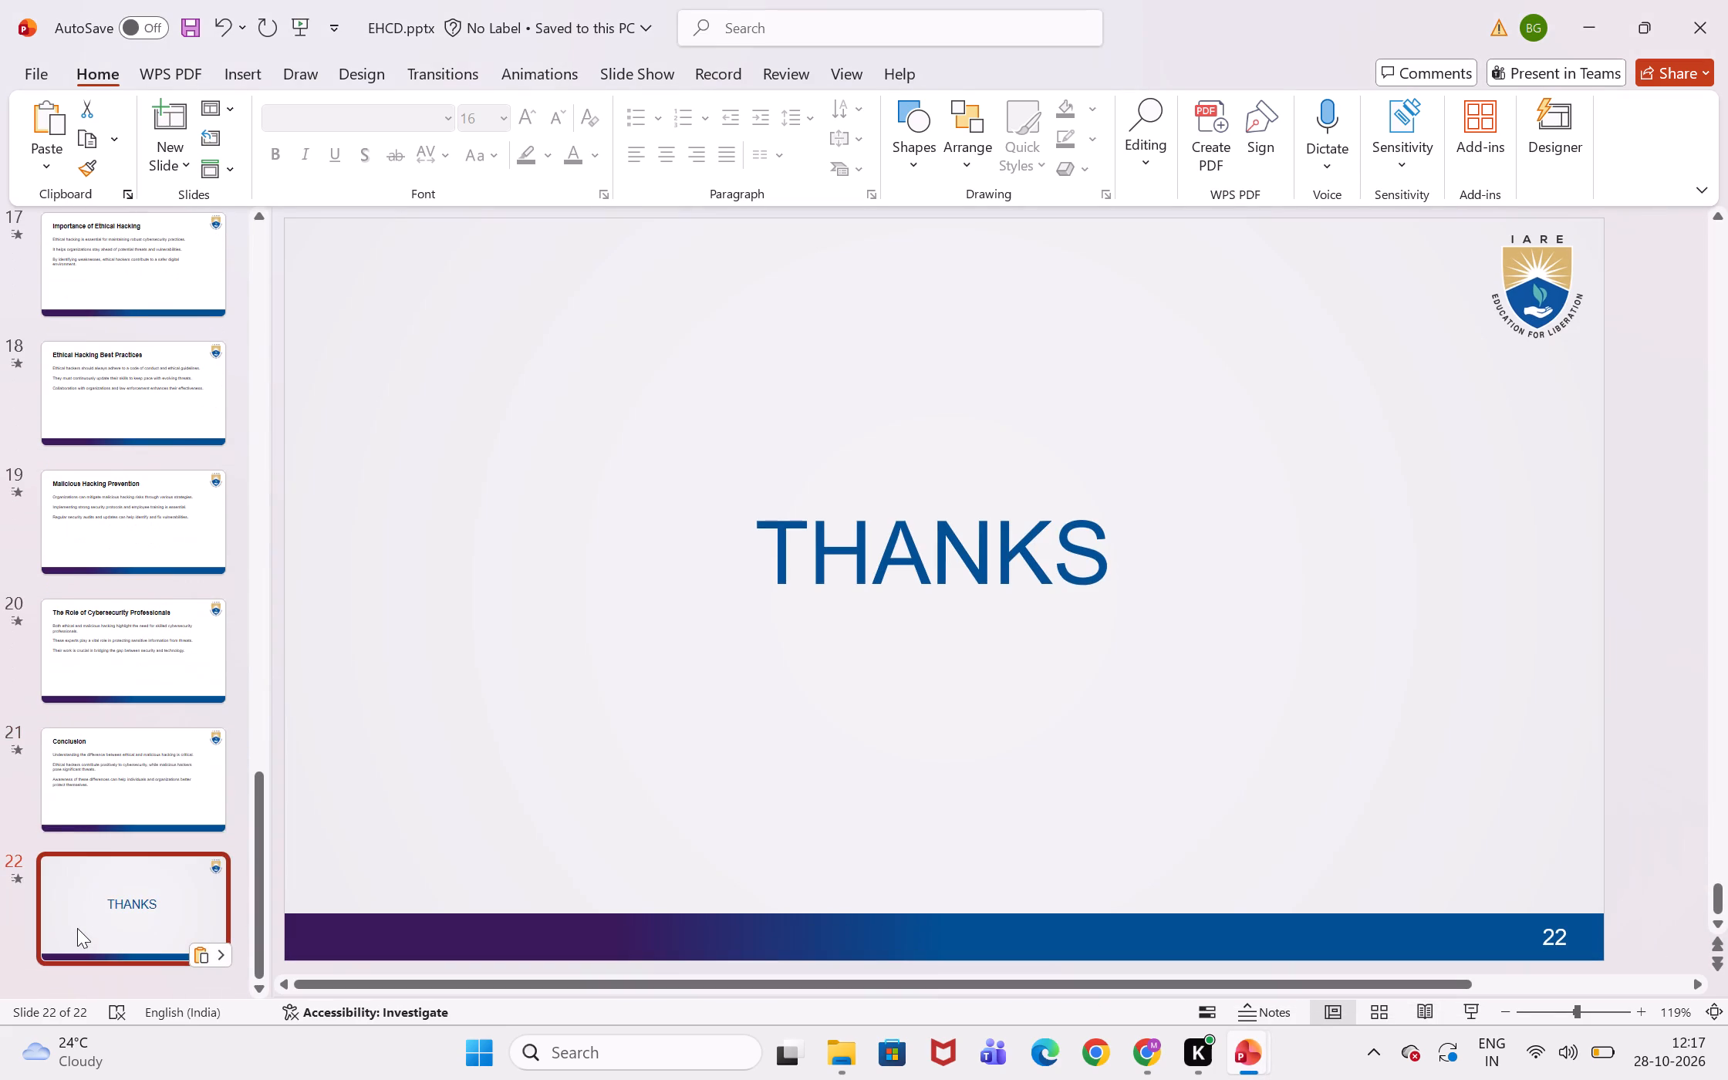
Save EHCD.pptx.
key("ctrl+s")
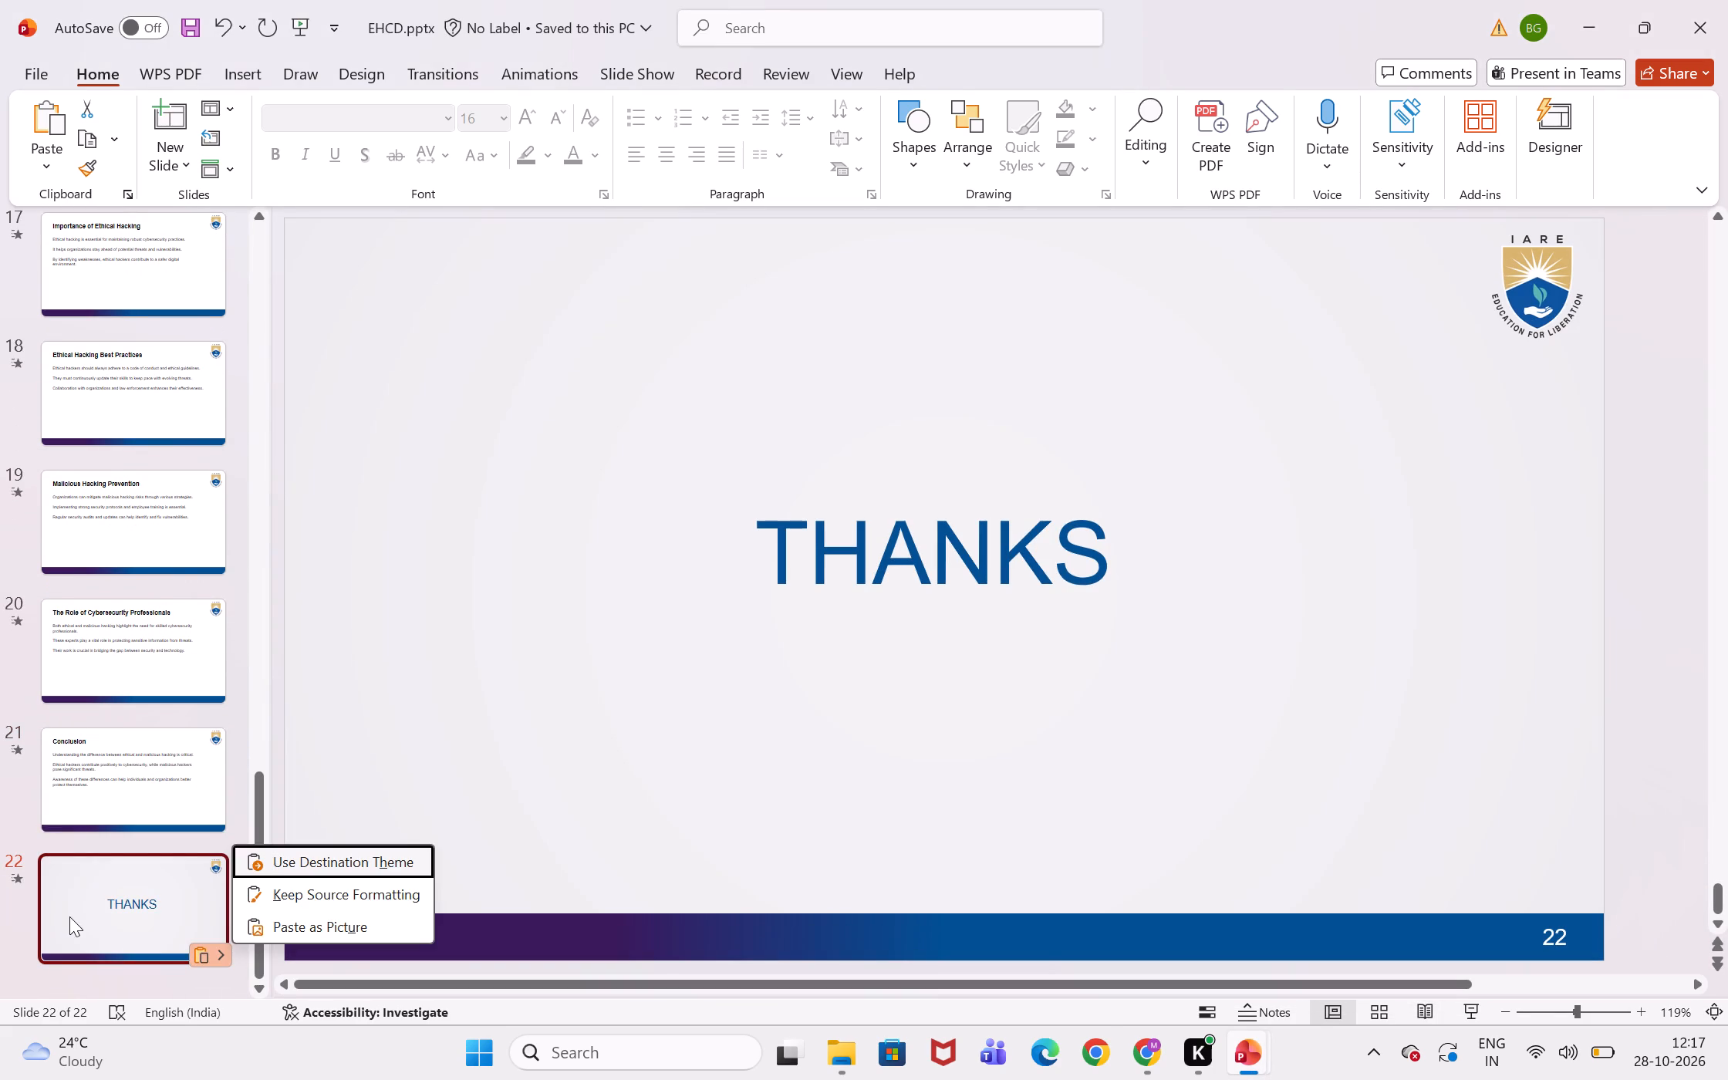
Close the EHCD.pptx and ARVR.pptx presentations.
left_click(1702, 19)
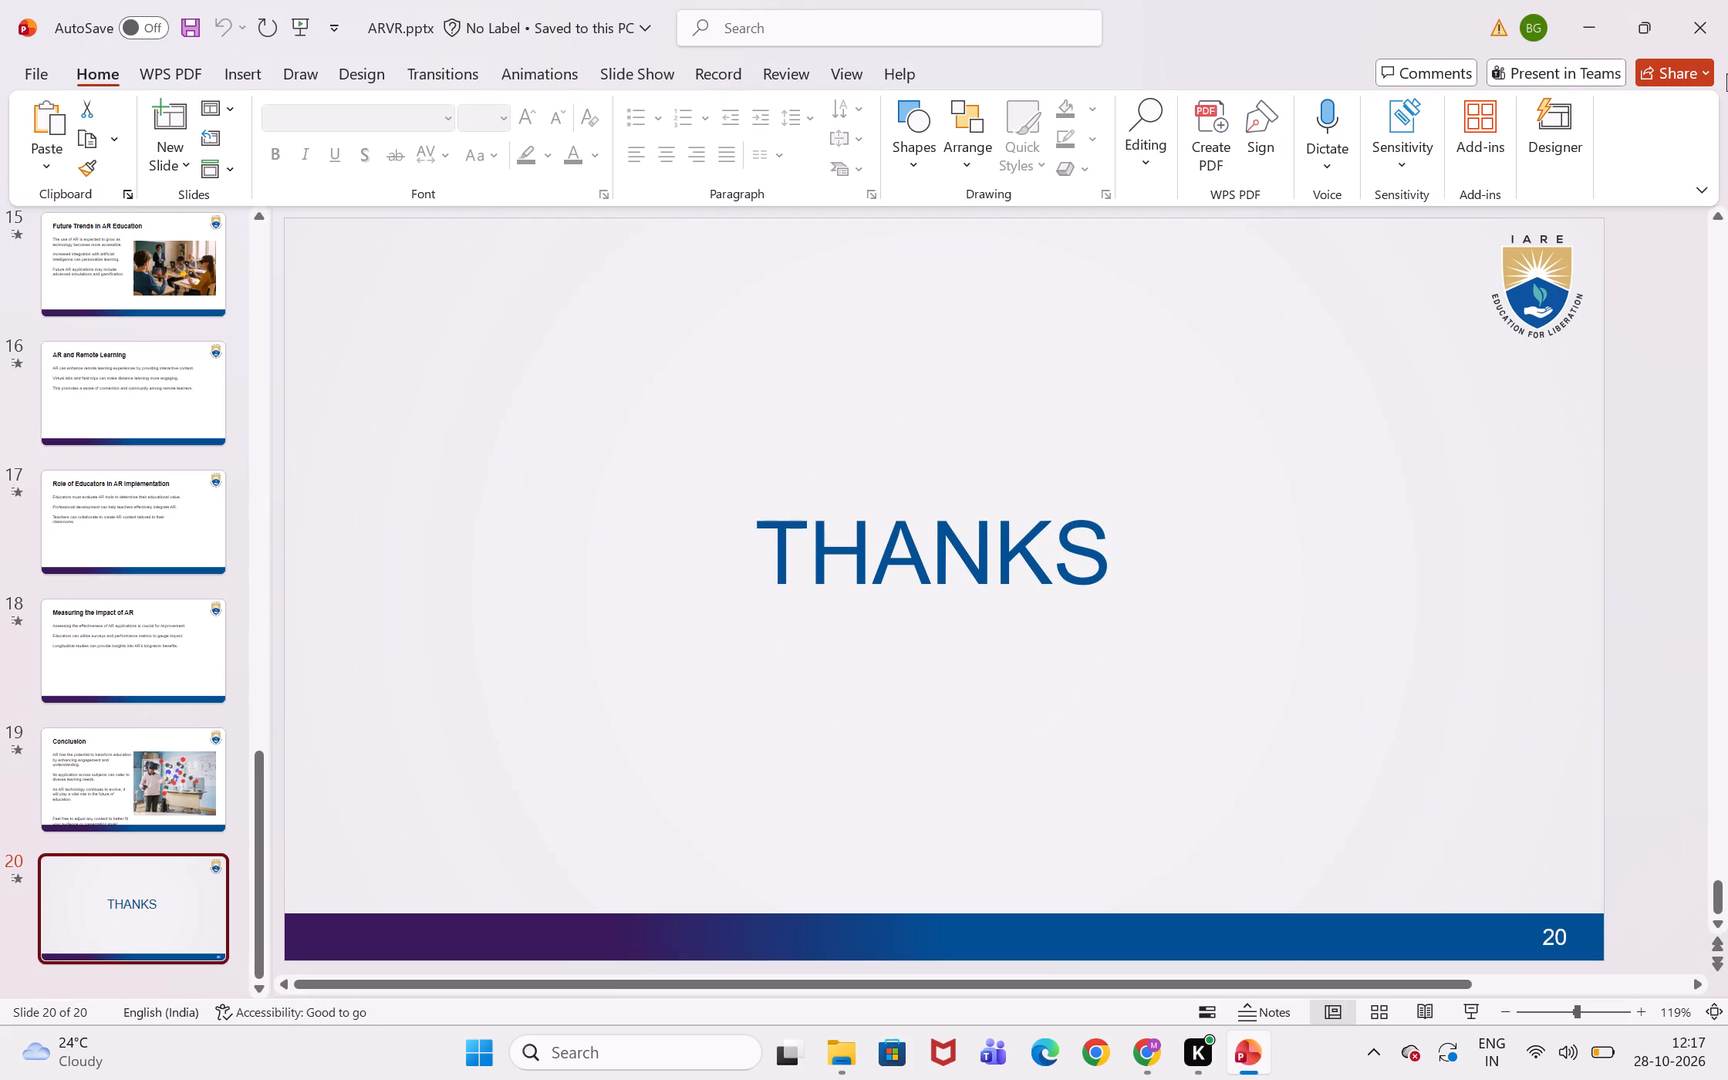
left_click(1683, 24)
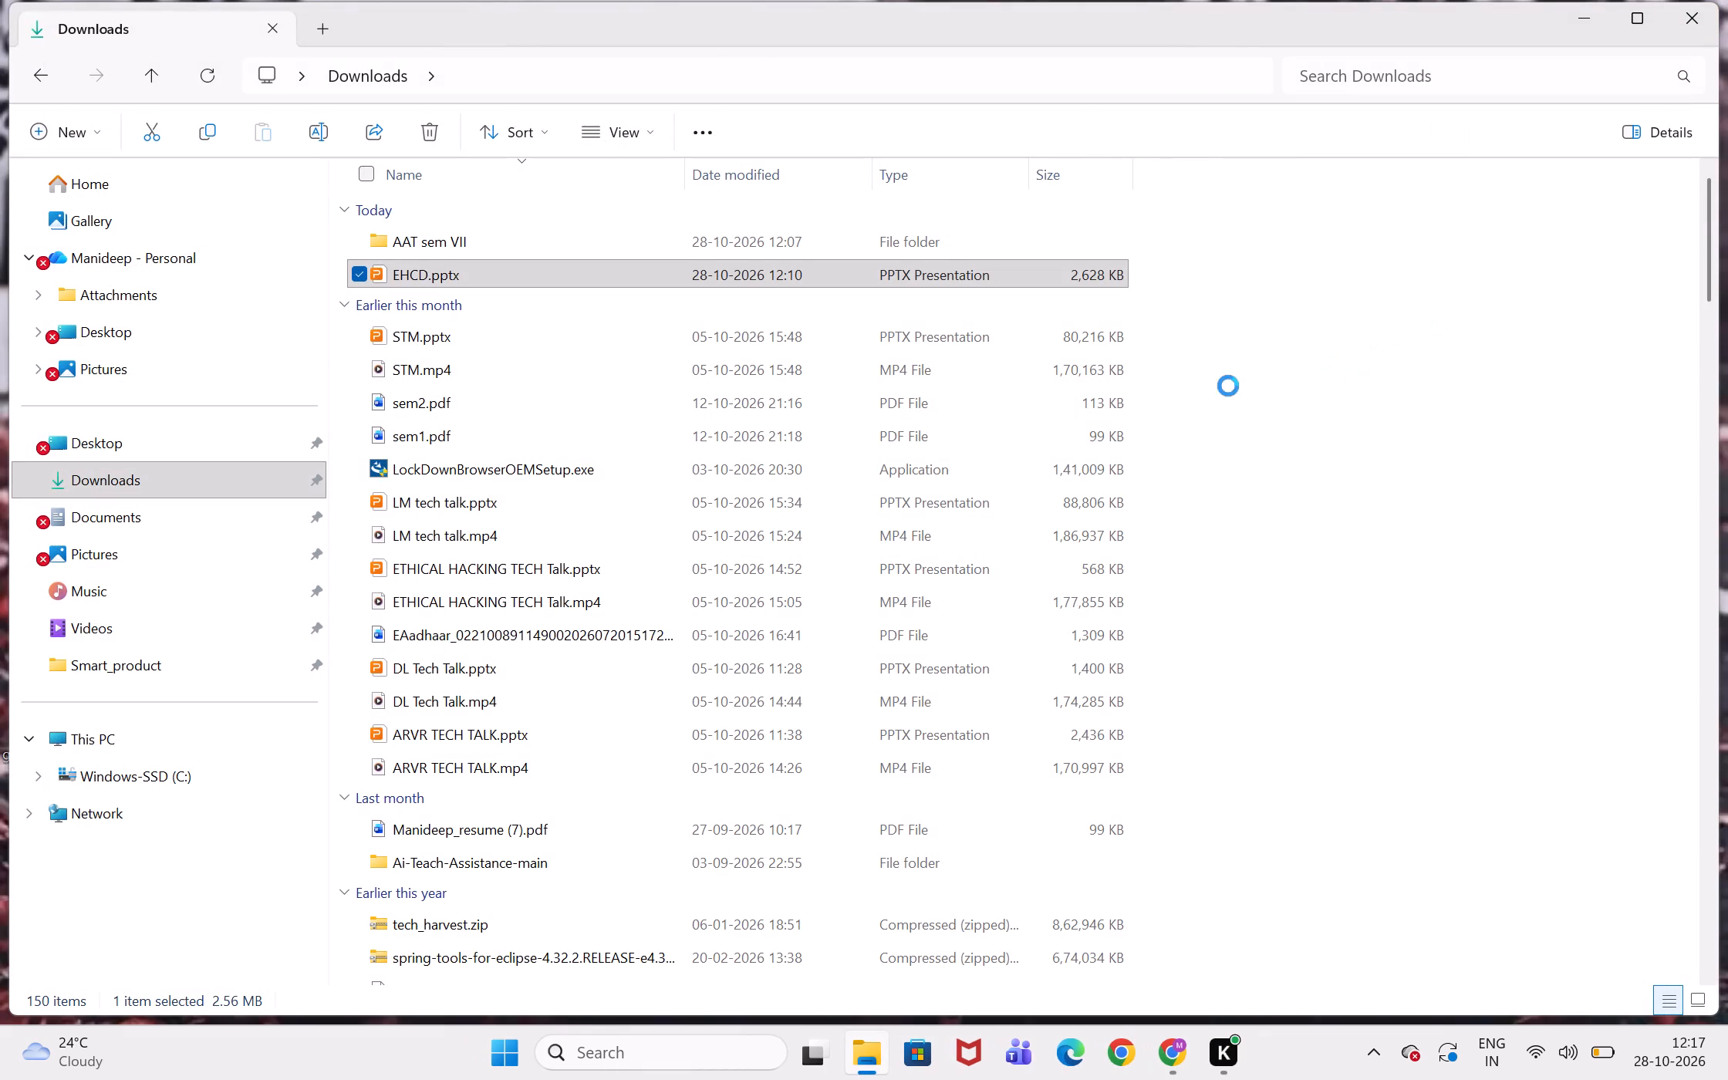
Move EHCD.pptx from Downloads into the AAT2 subfolder of the AAT sem VII folder.
left_click_drag(516, 278, 555, 237)
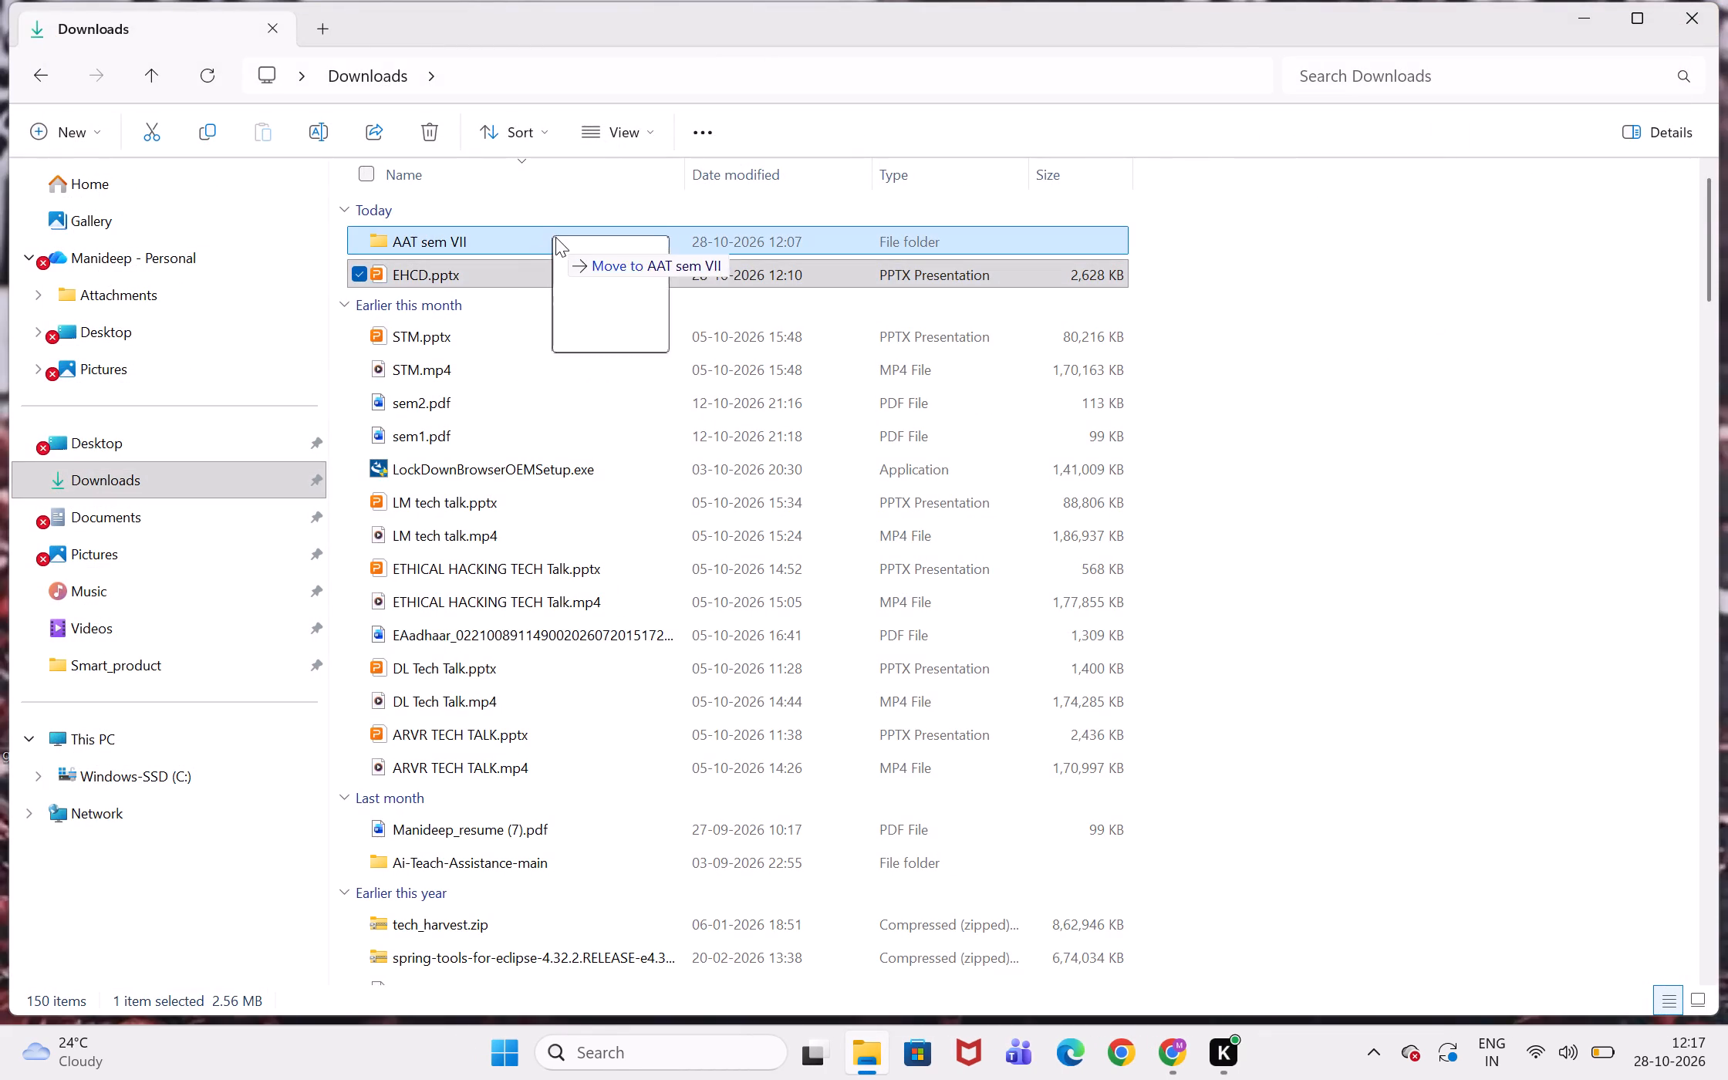
left_click_drag(555, 237, 555, 235)
double_click(555, 236)
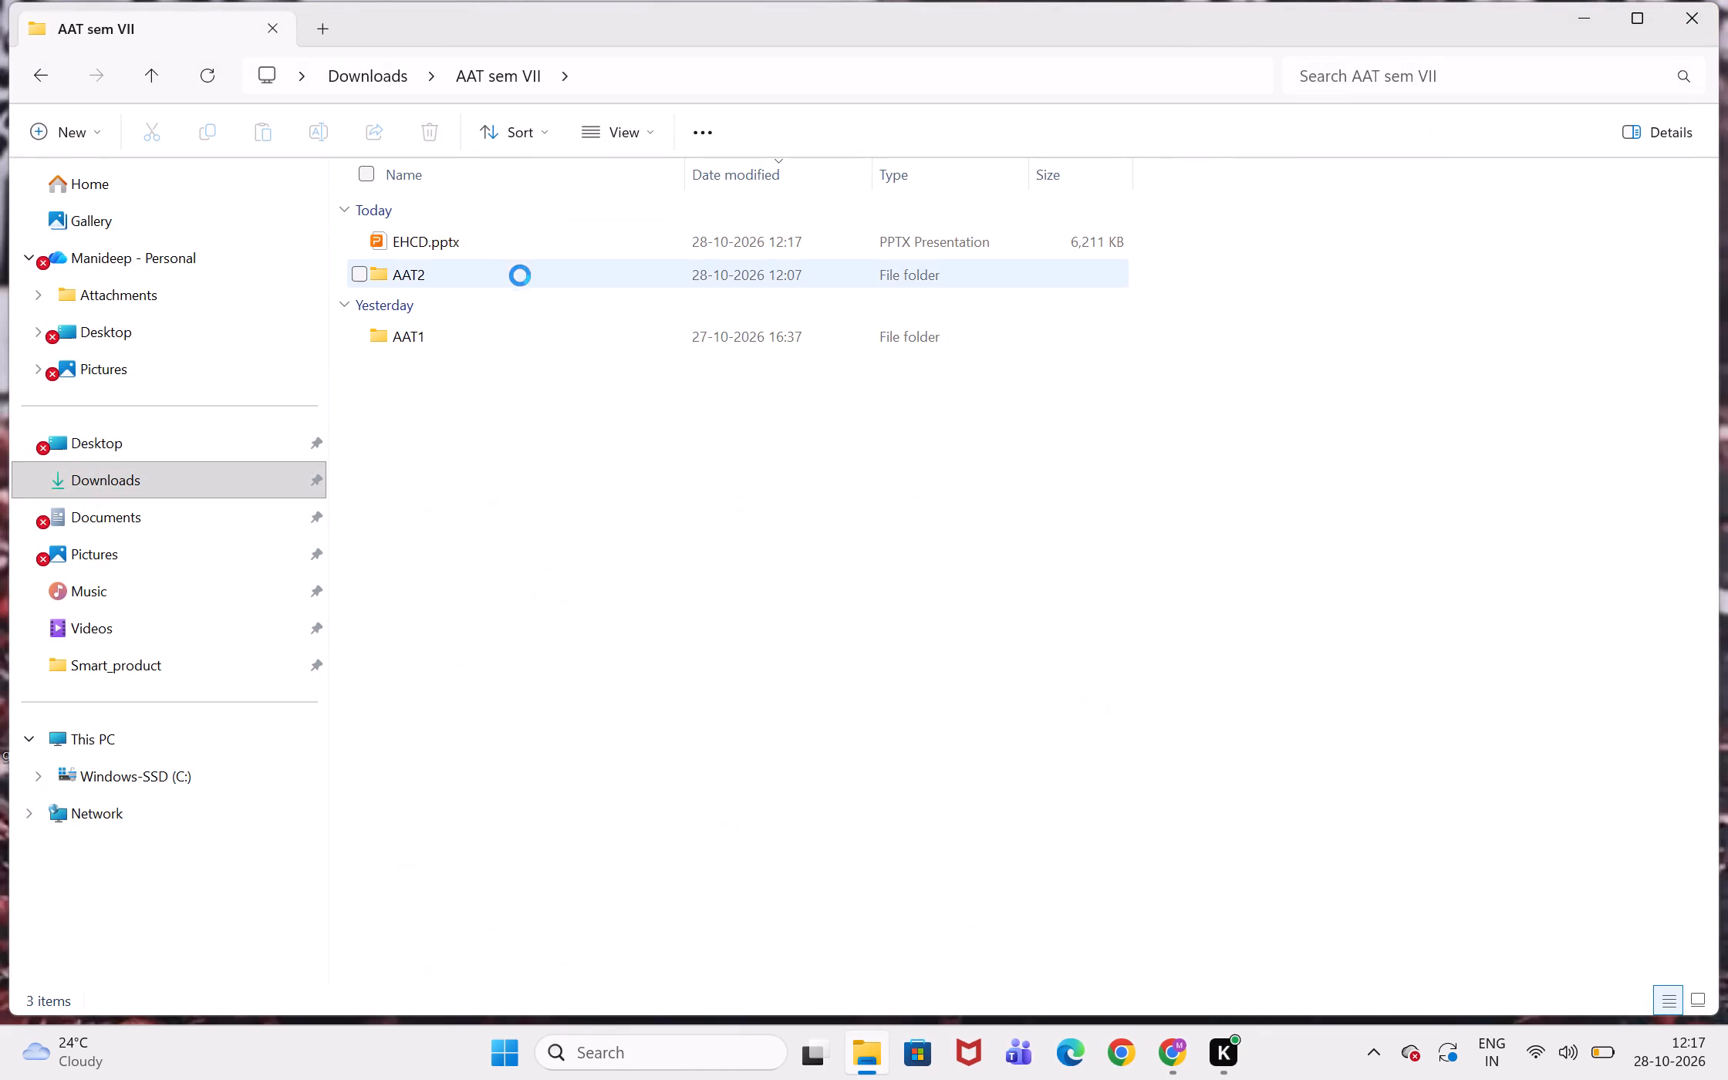
left_click_drag(534, 238, 542, 250)
left_click_drag(543, 240, 548, 268)
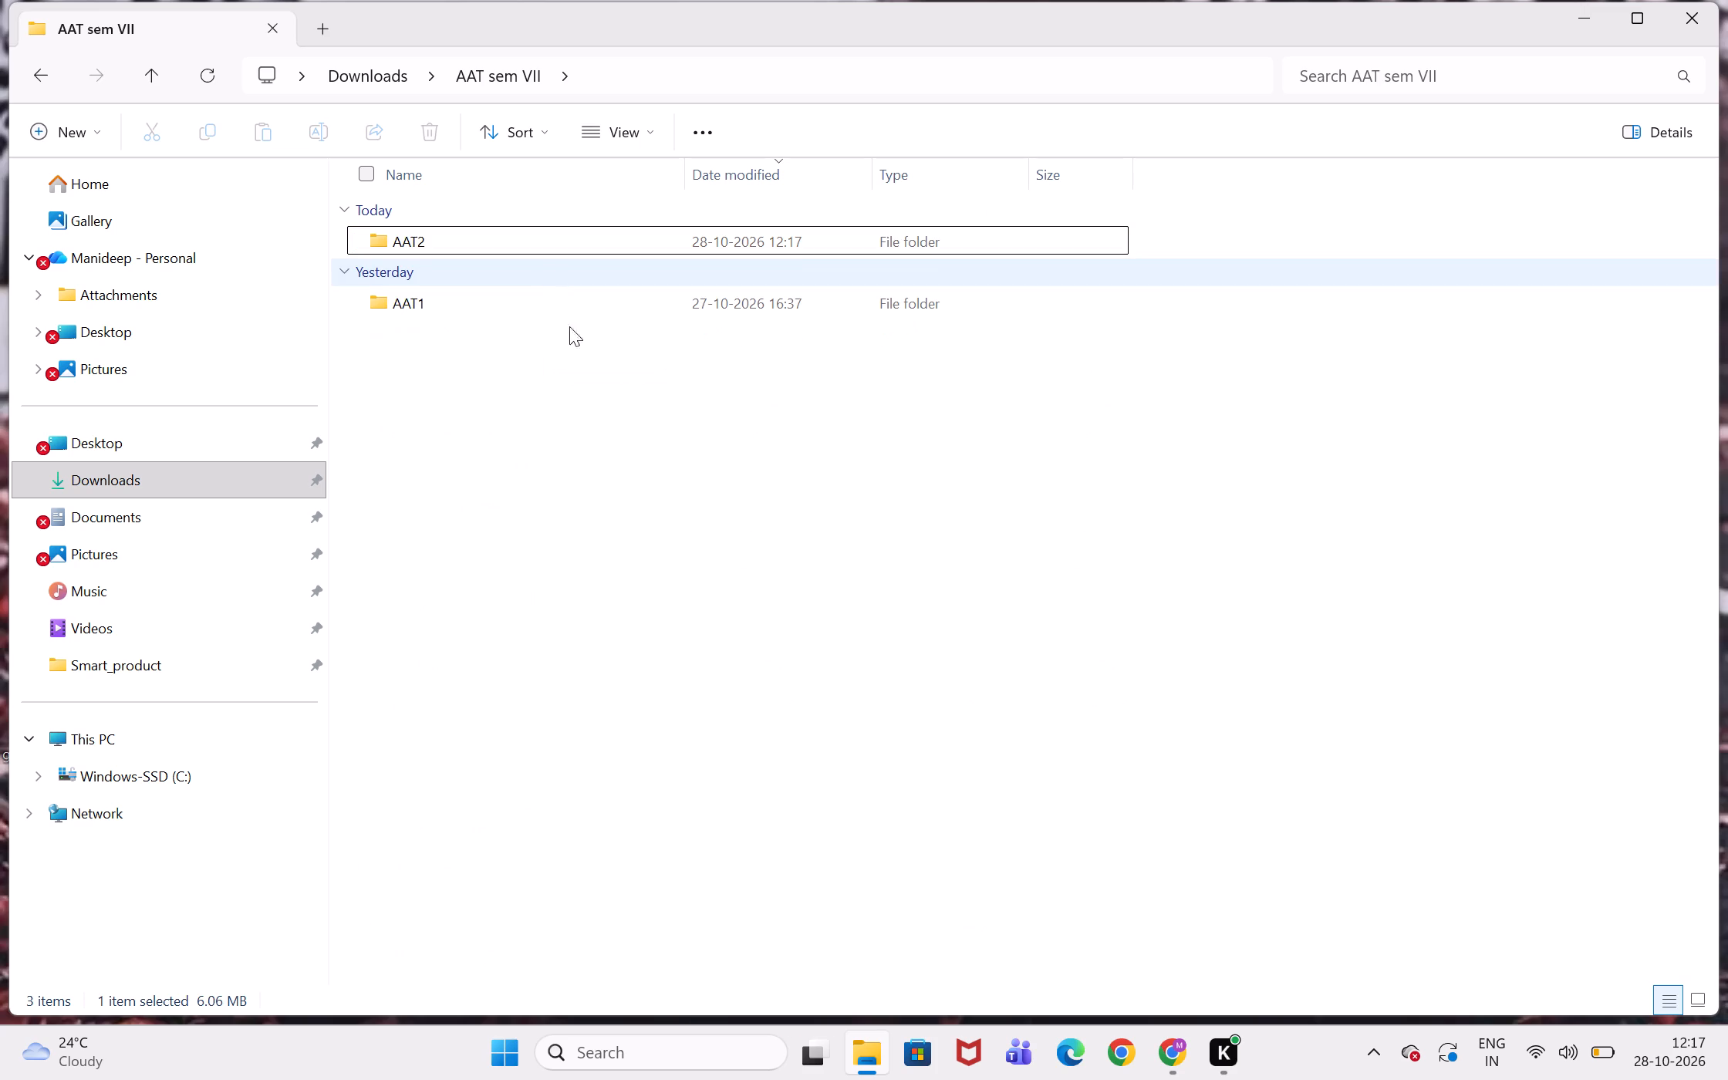
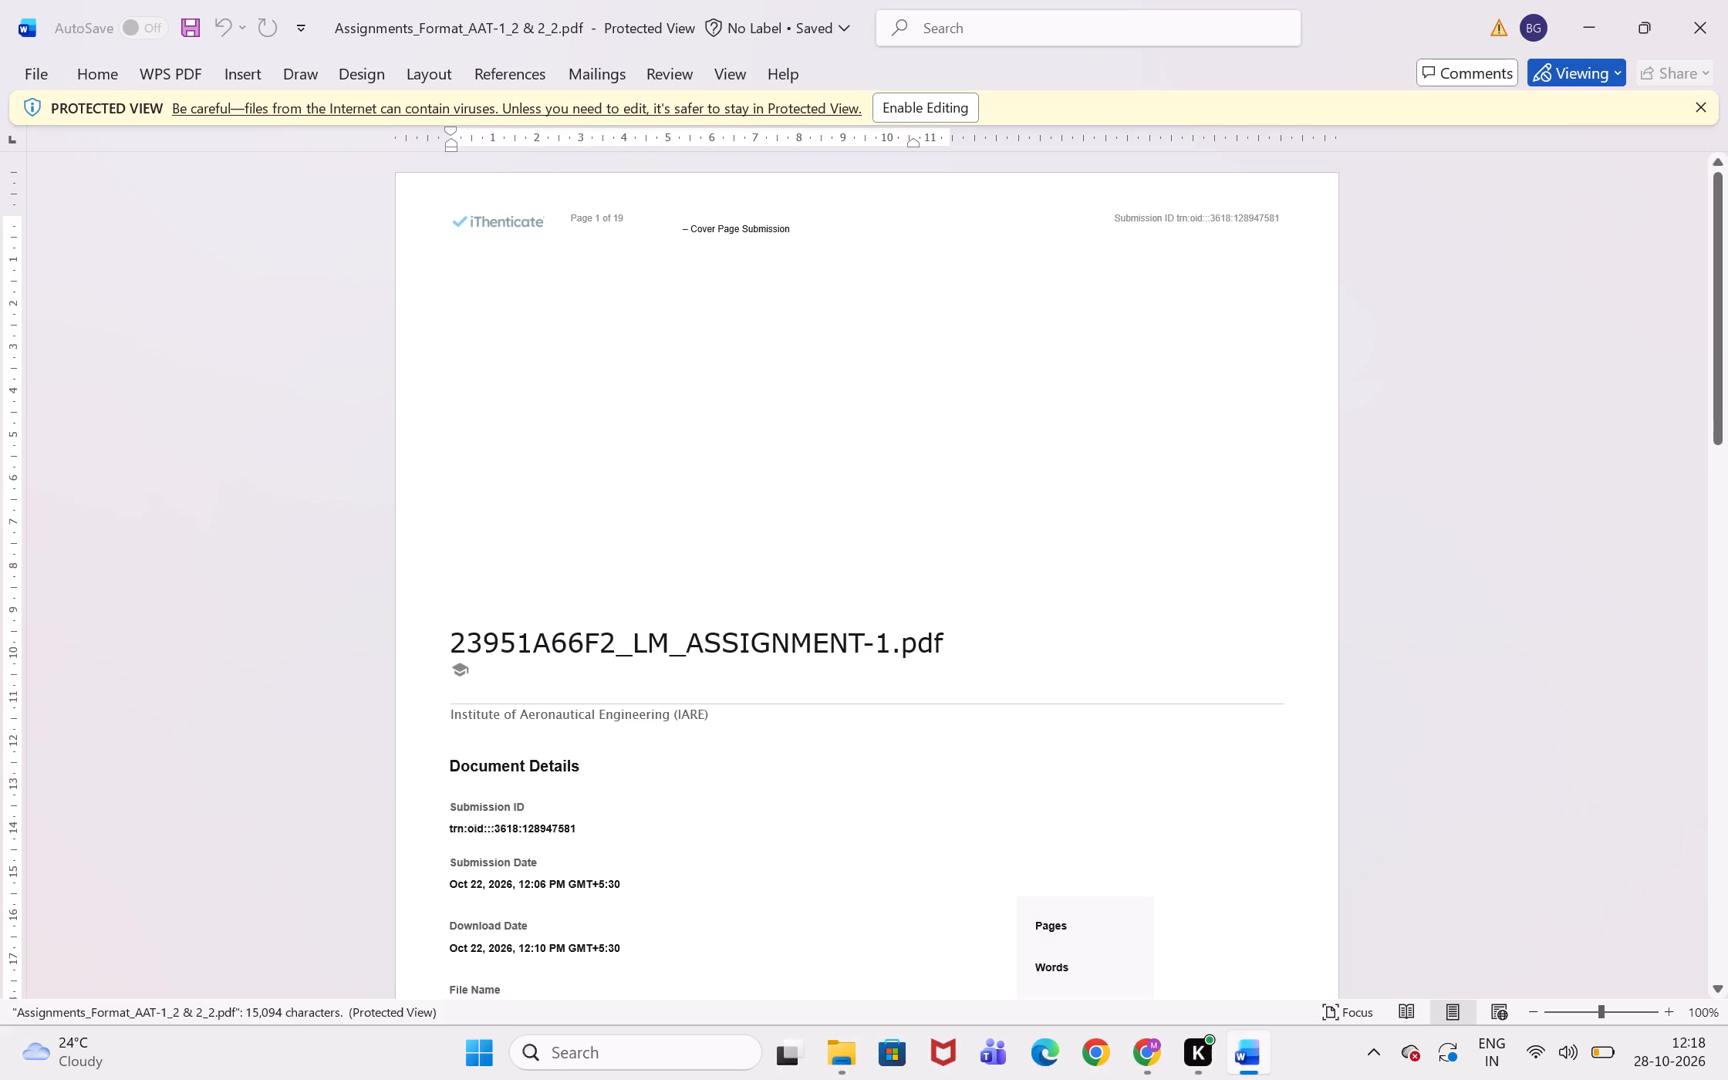
Look through the cover and integrity overview pages of the protected Assignments_Format_AAT-1_2 & 2_2.pdf.
scroll(1013, 489, "down", 20)
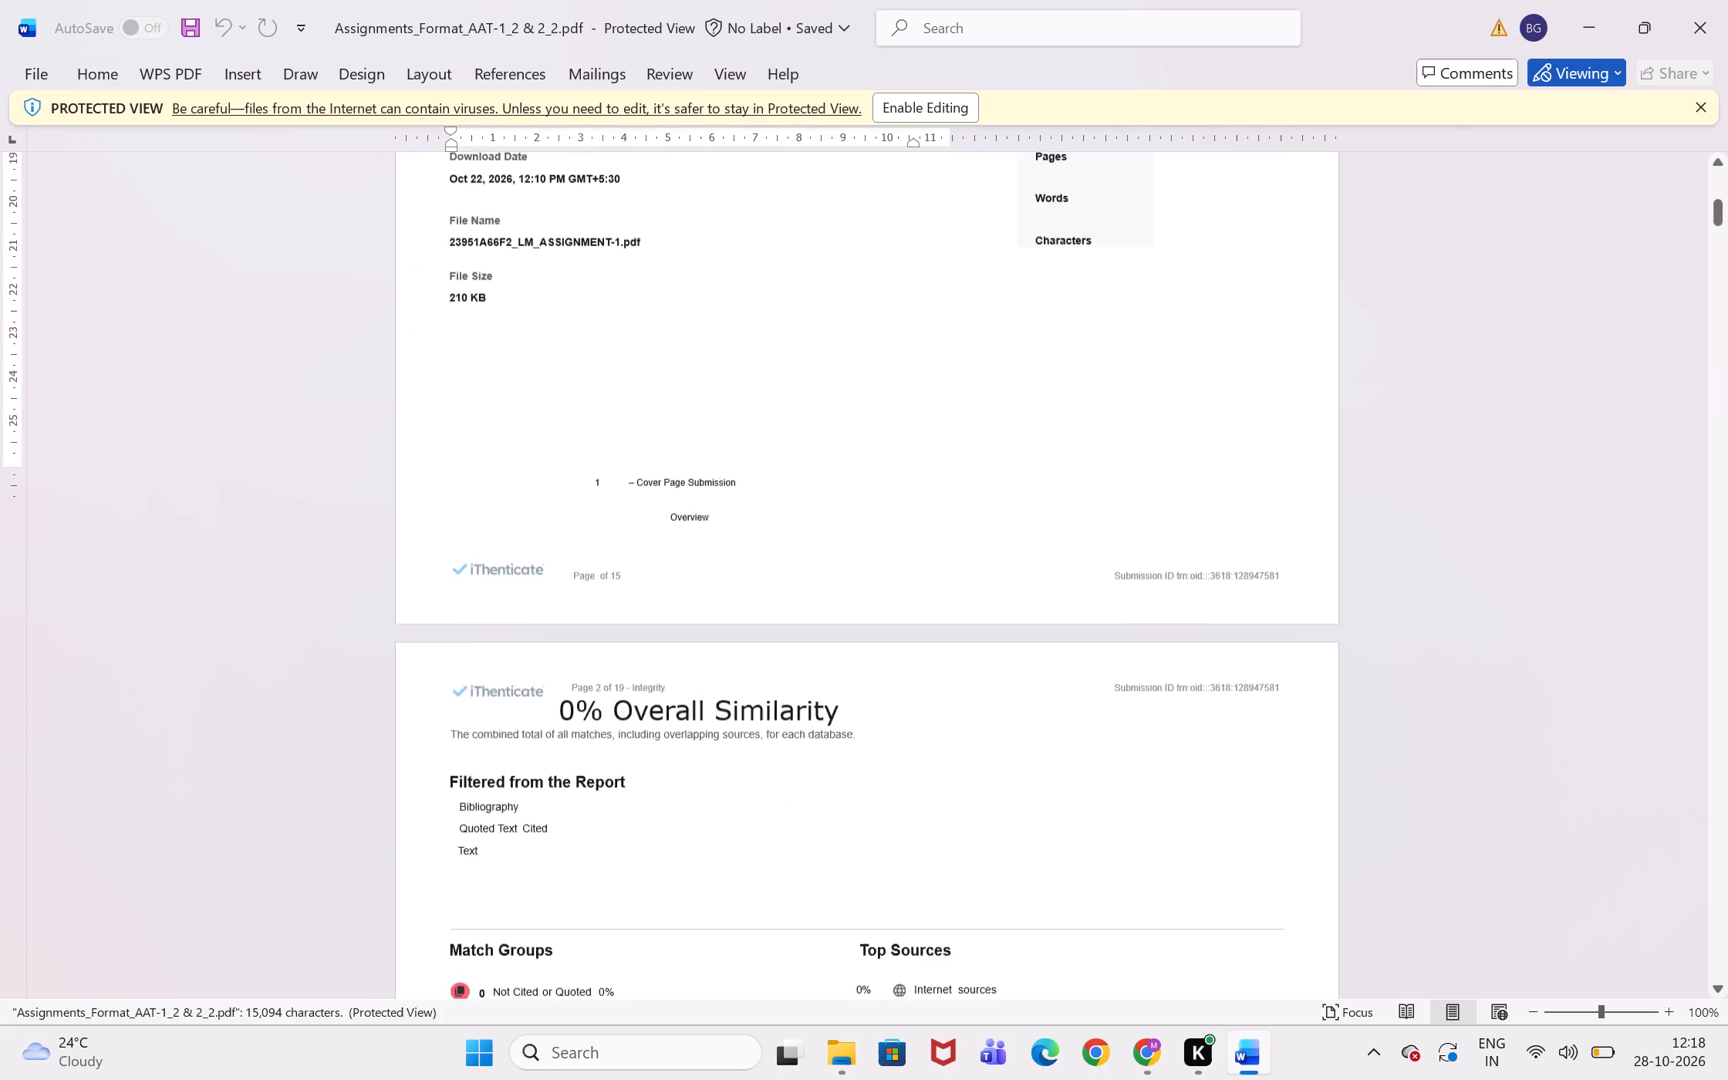
scroll(1007, 480, "down", 20)
scroll(1007, 480, "down", 5)
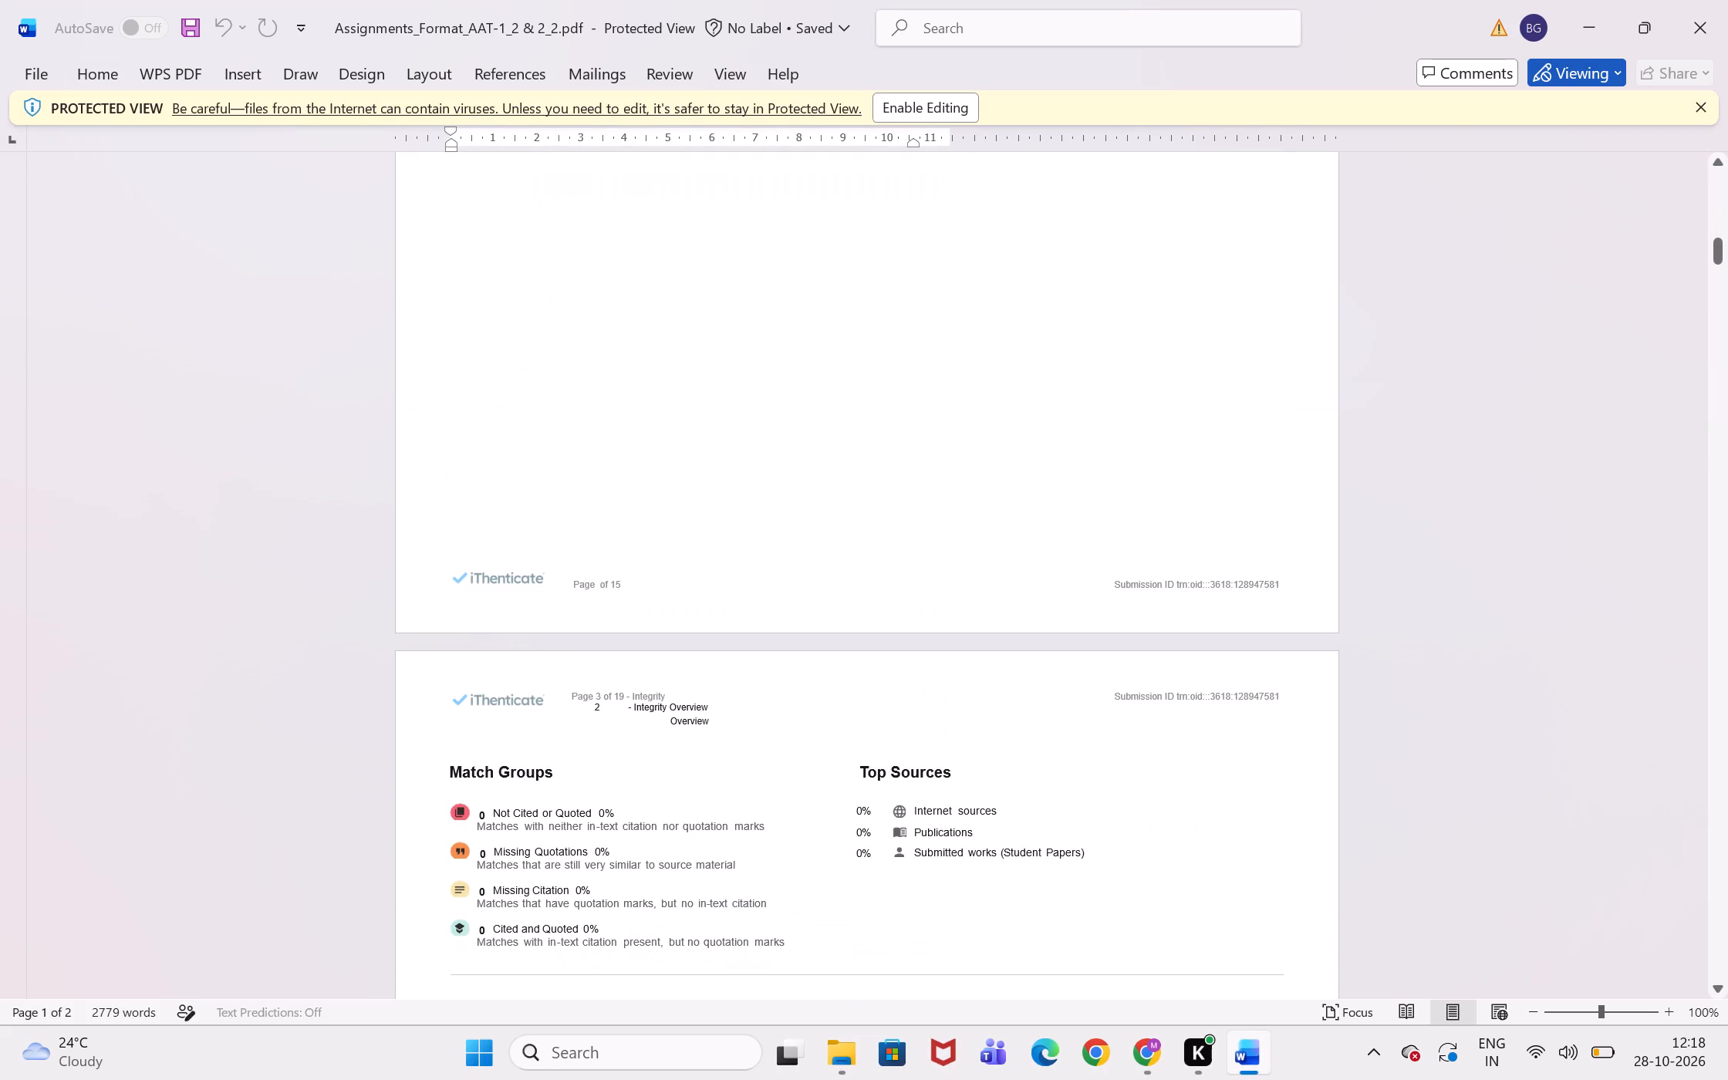
scroll(1007, 480, "down", 19)
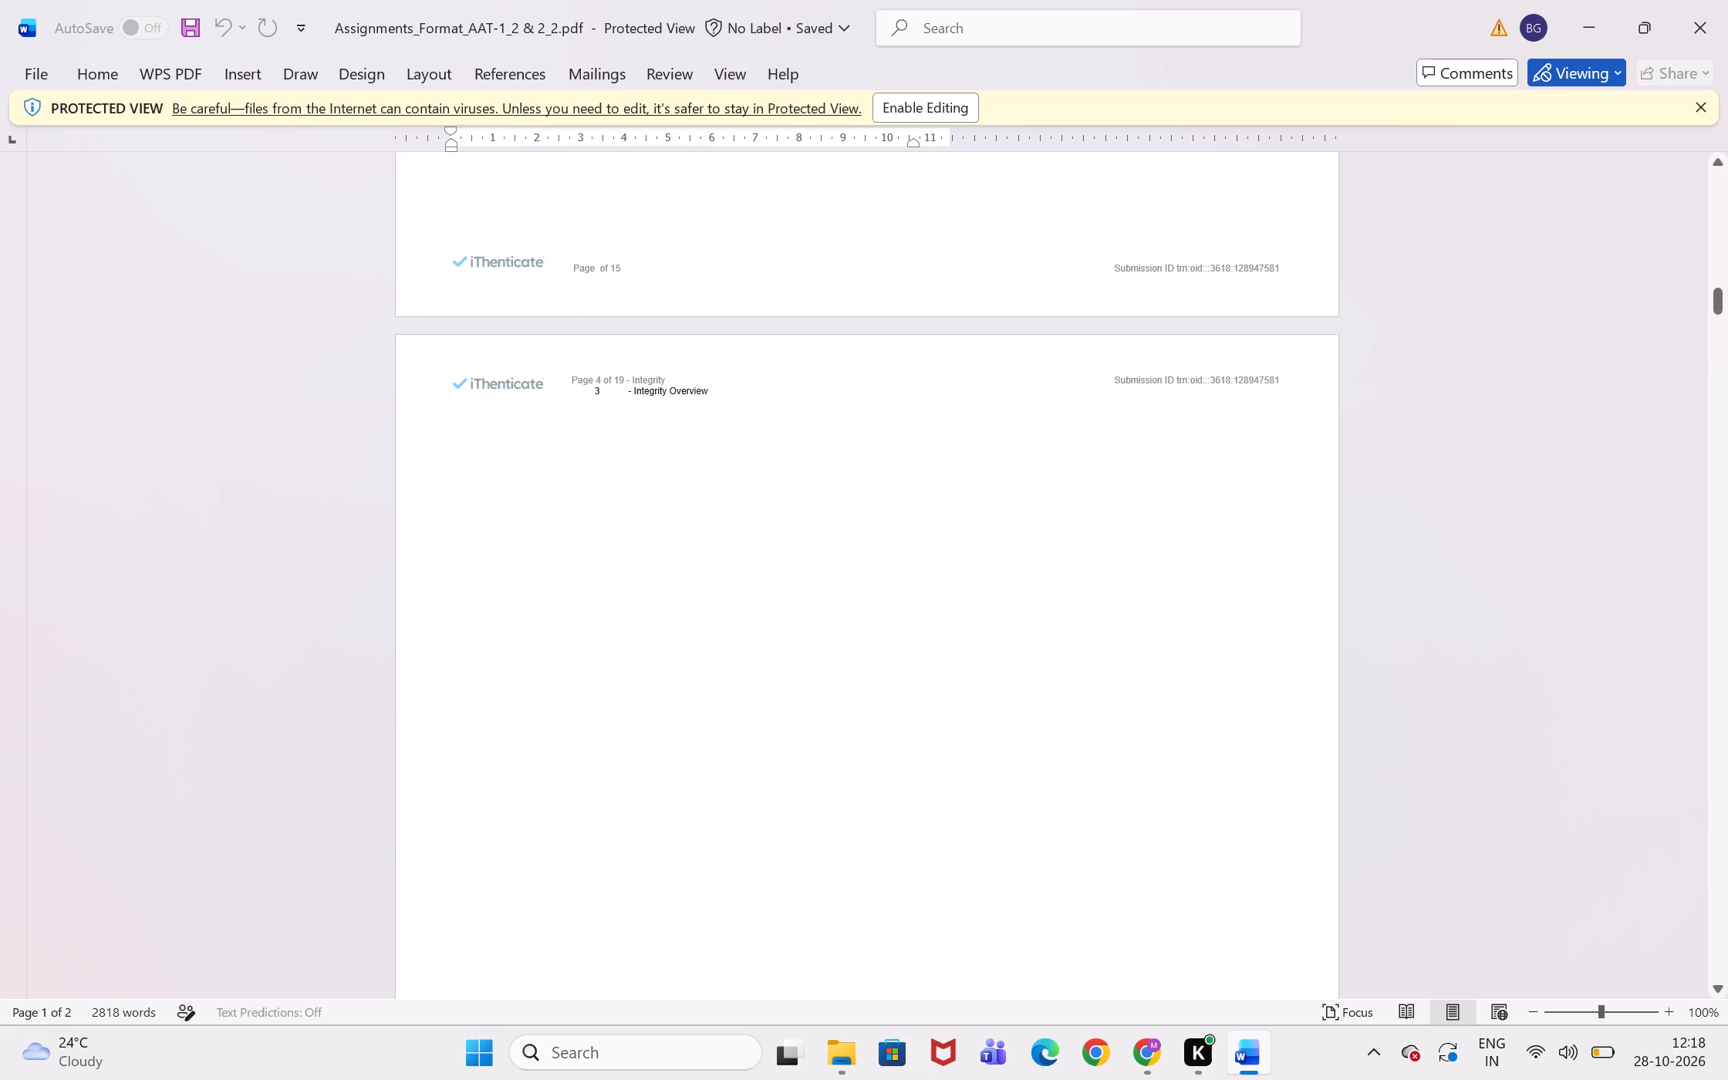
Enable editing for the protected assignment format document.
left_click(898, 106)
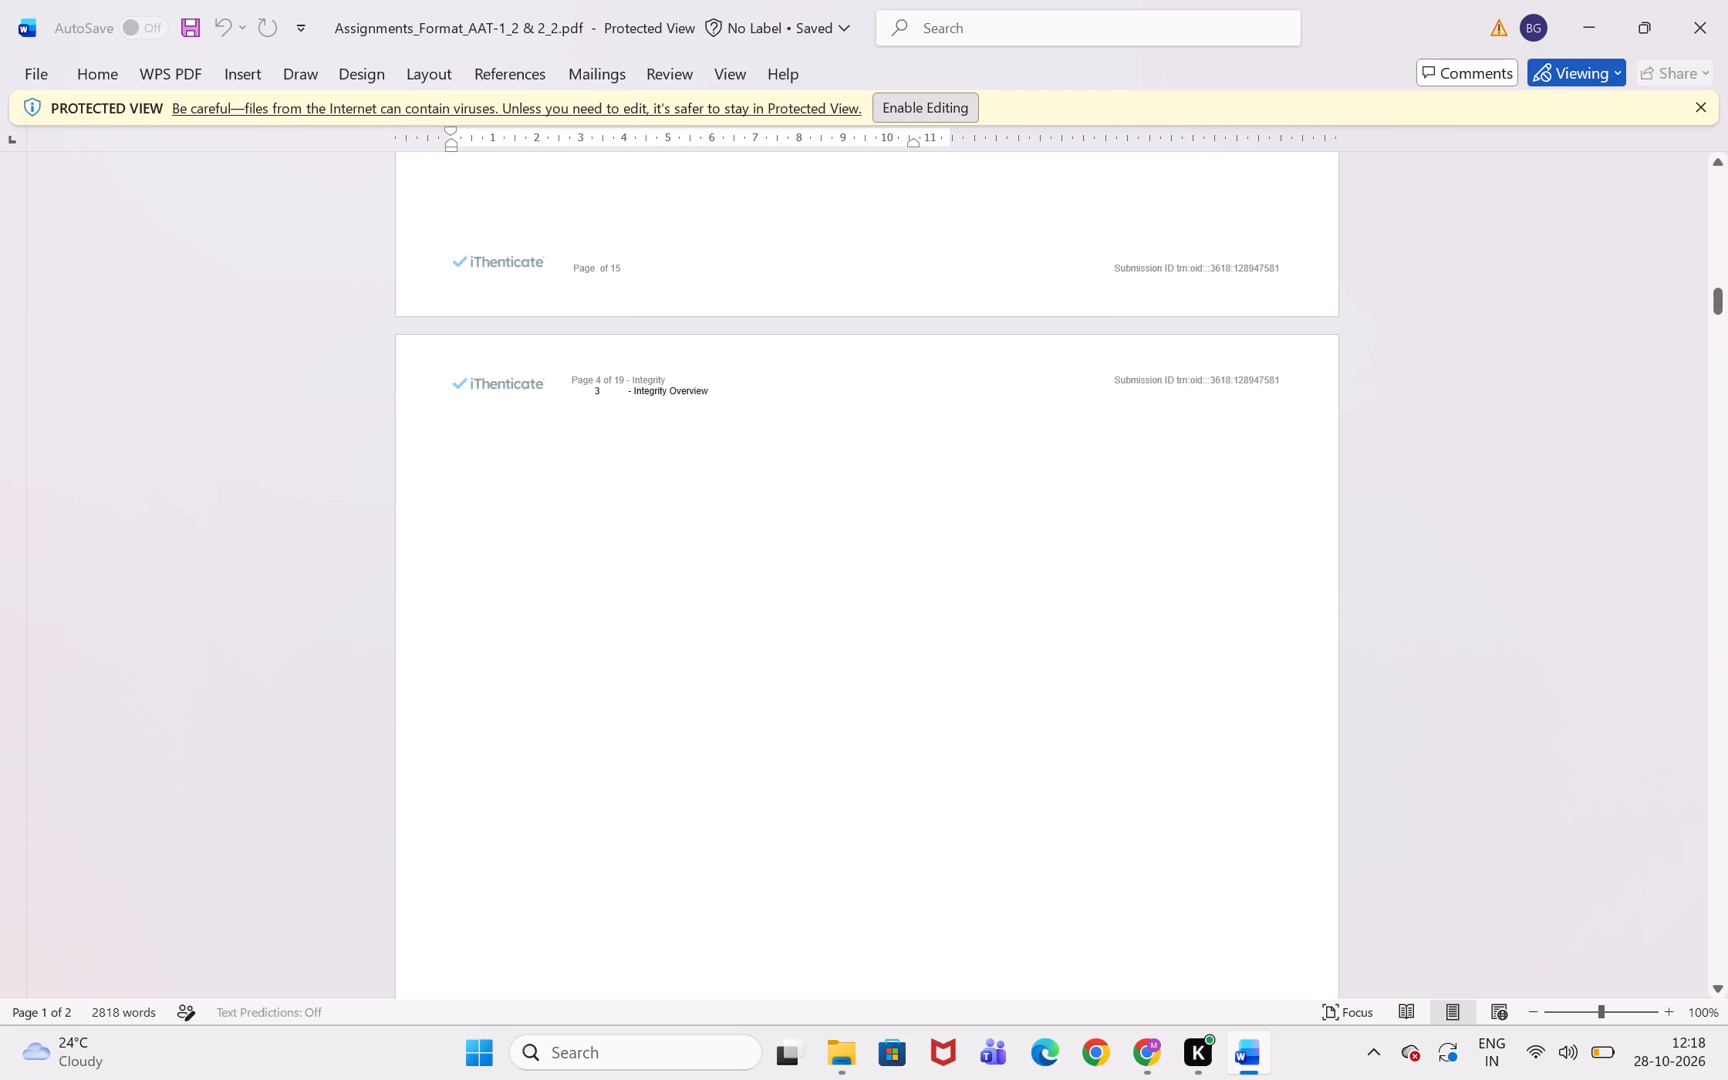
Replace the last two characters of the roll number in the cover page's LM_ASSIGNMENT-1.pdf title with 90.
scroll(1139, 672, "down", 16)
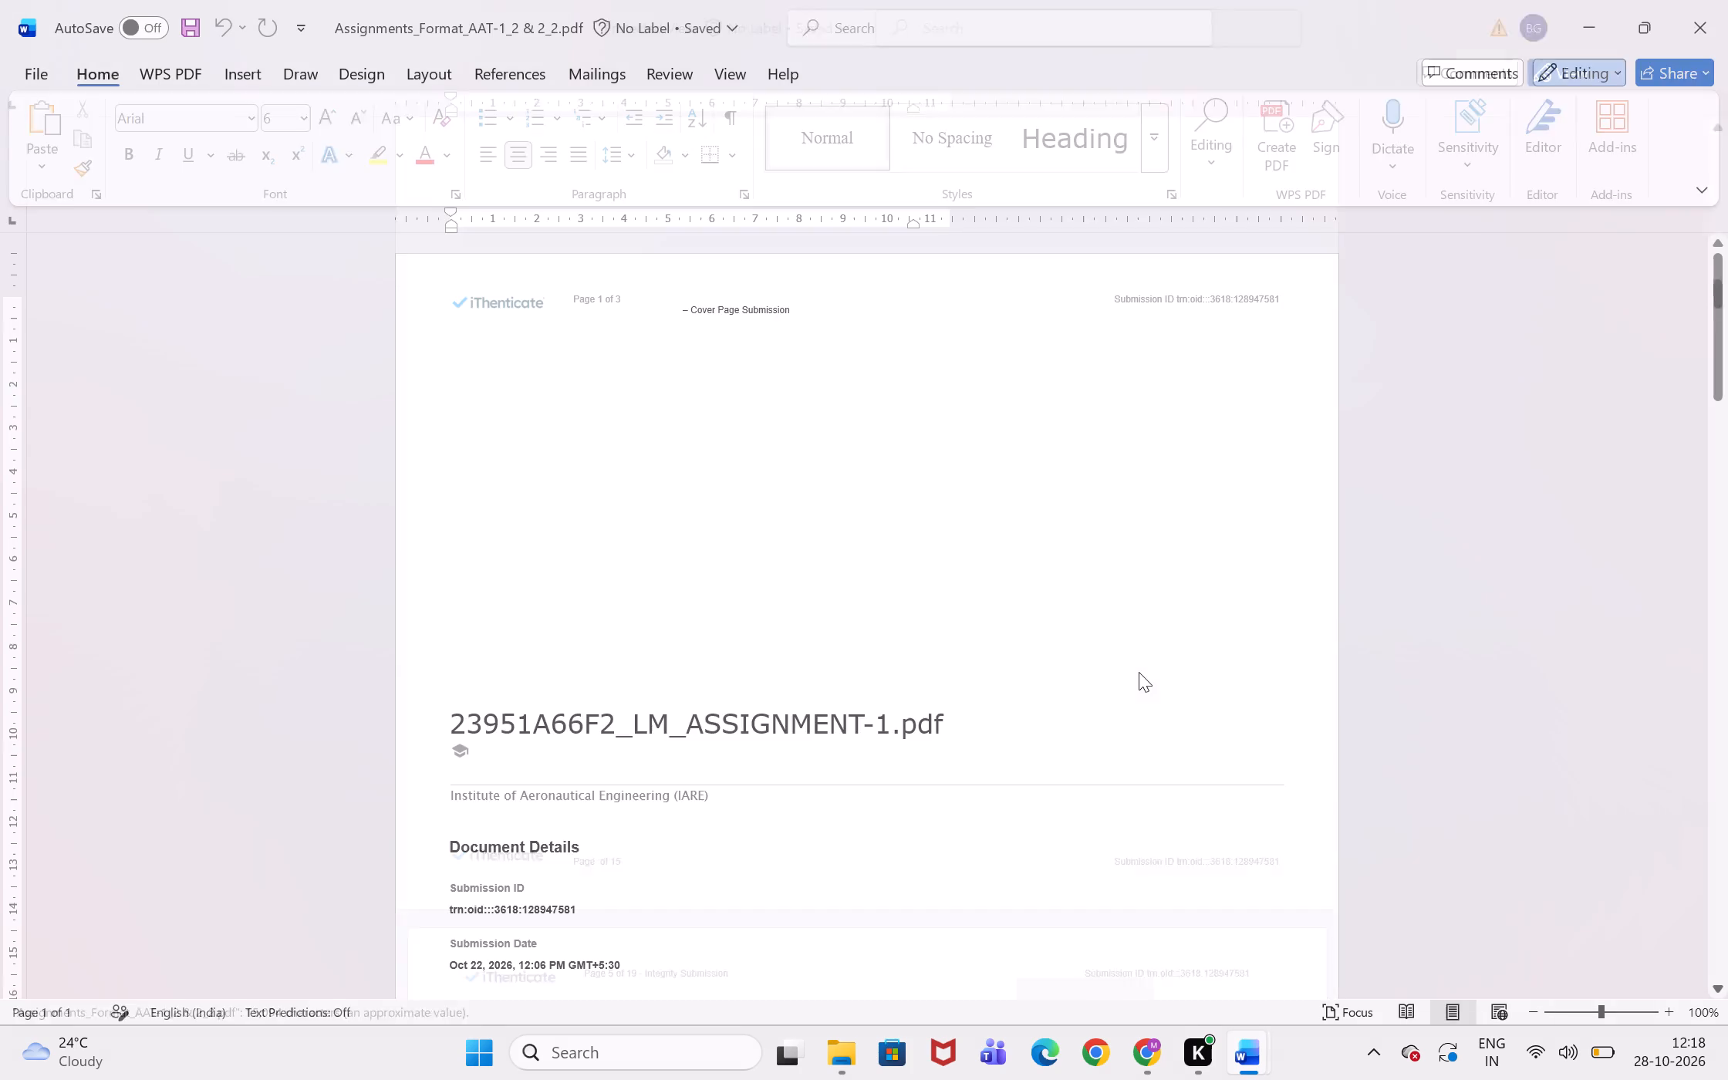
scroll(1139, 672, "down", 2)
scroll(1139, 672, "up", 3)
scroll(962, 600, "up", 2)
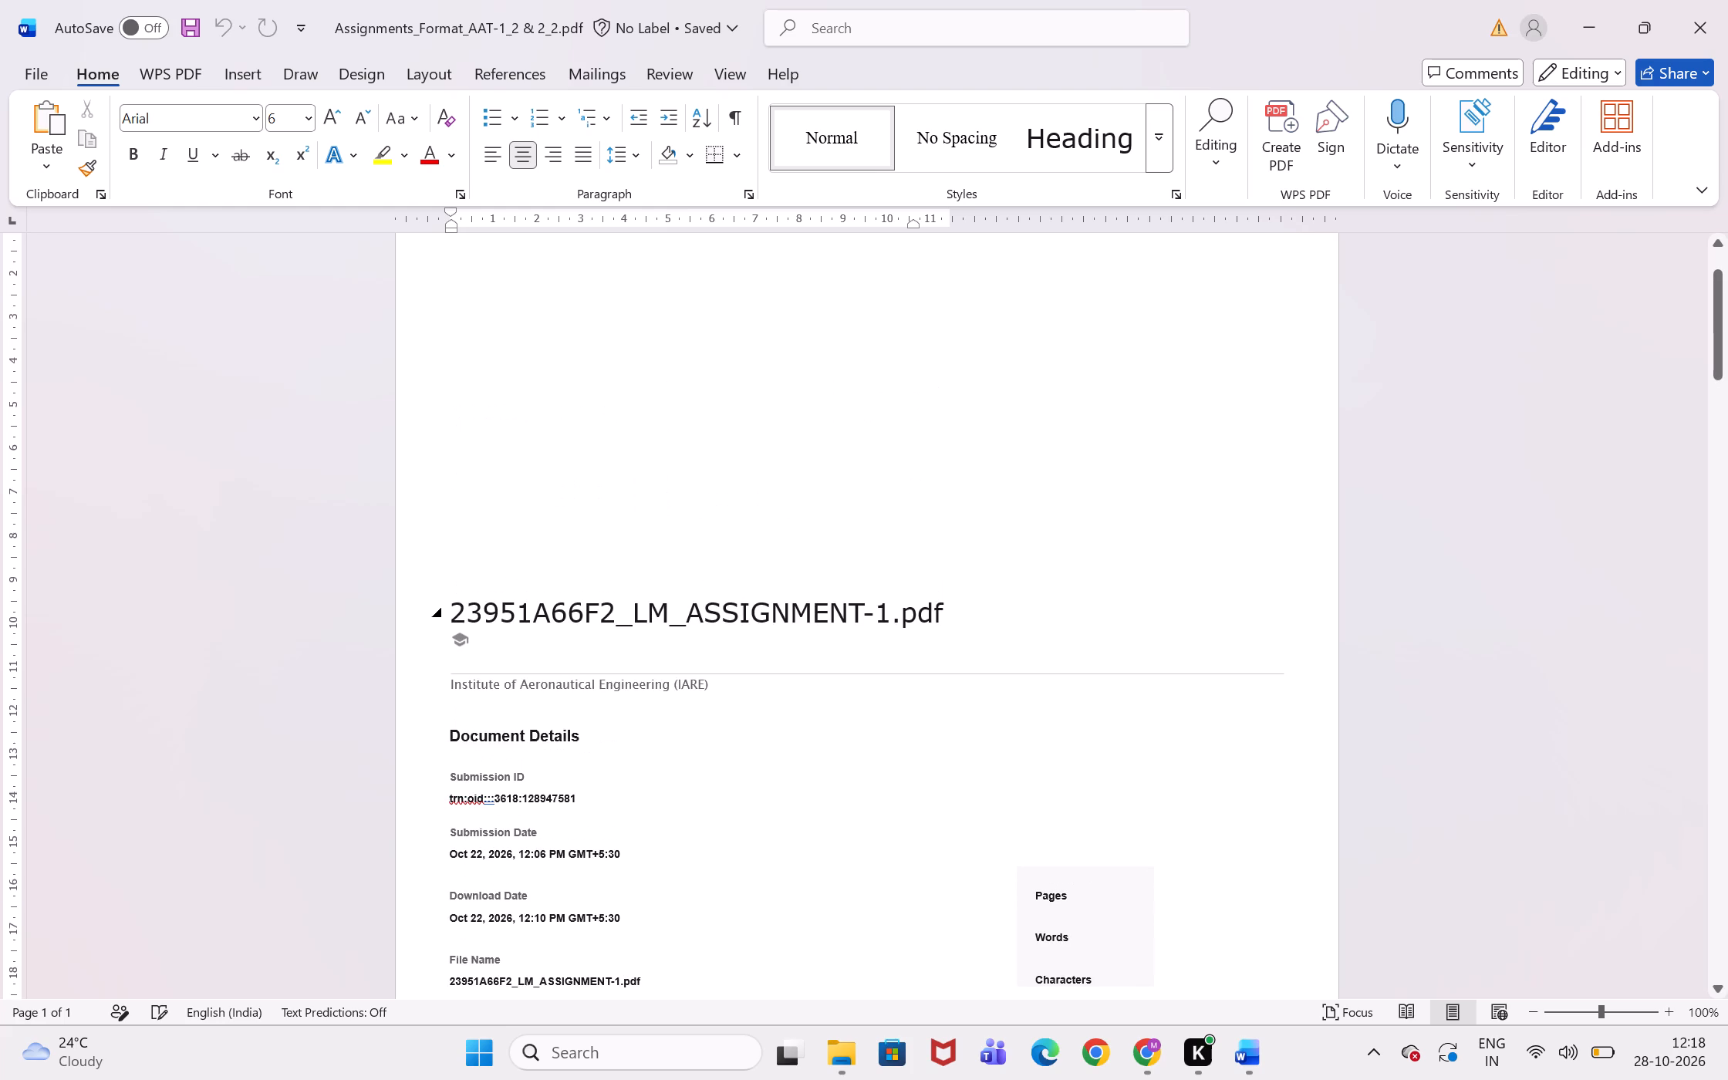
left_click(627, 615)
key("Left")
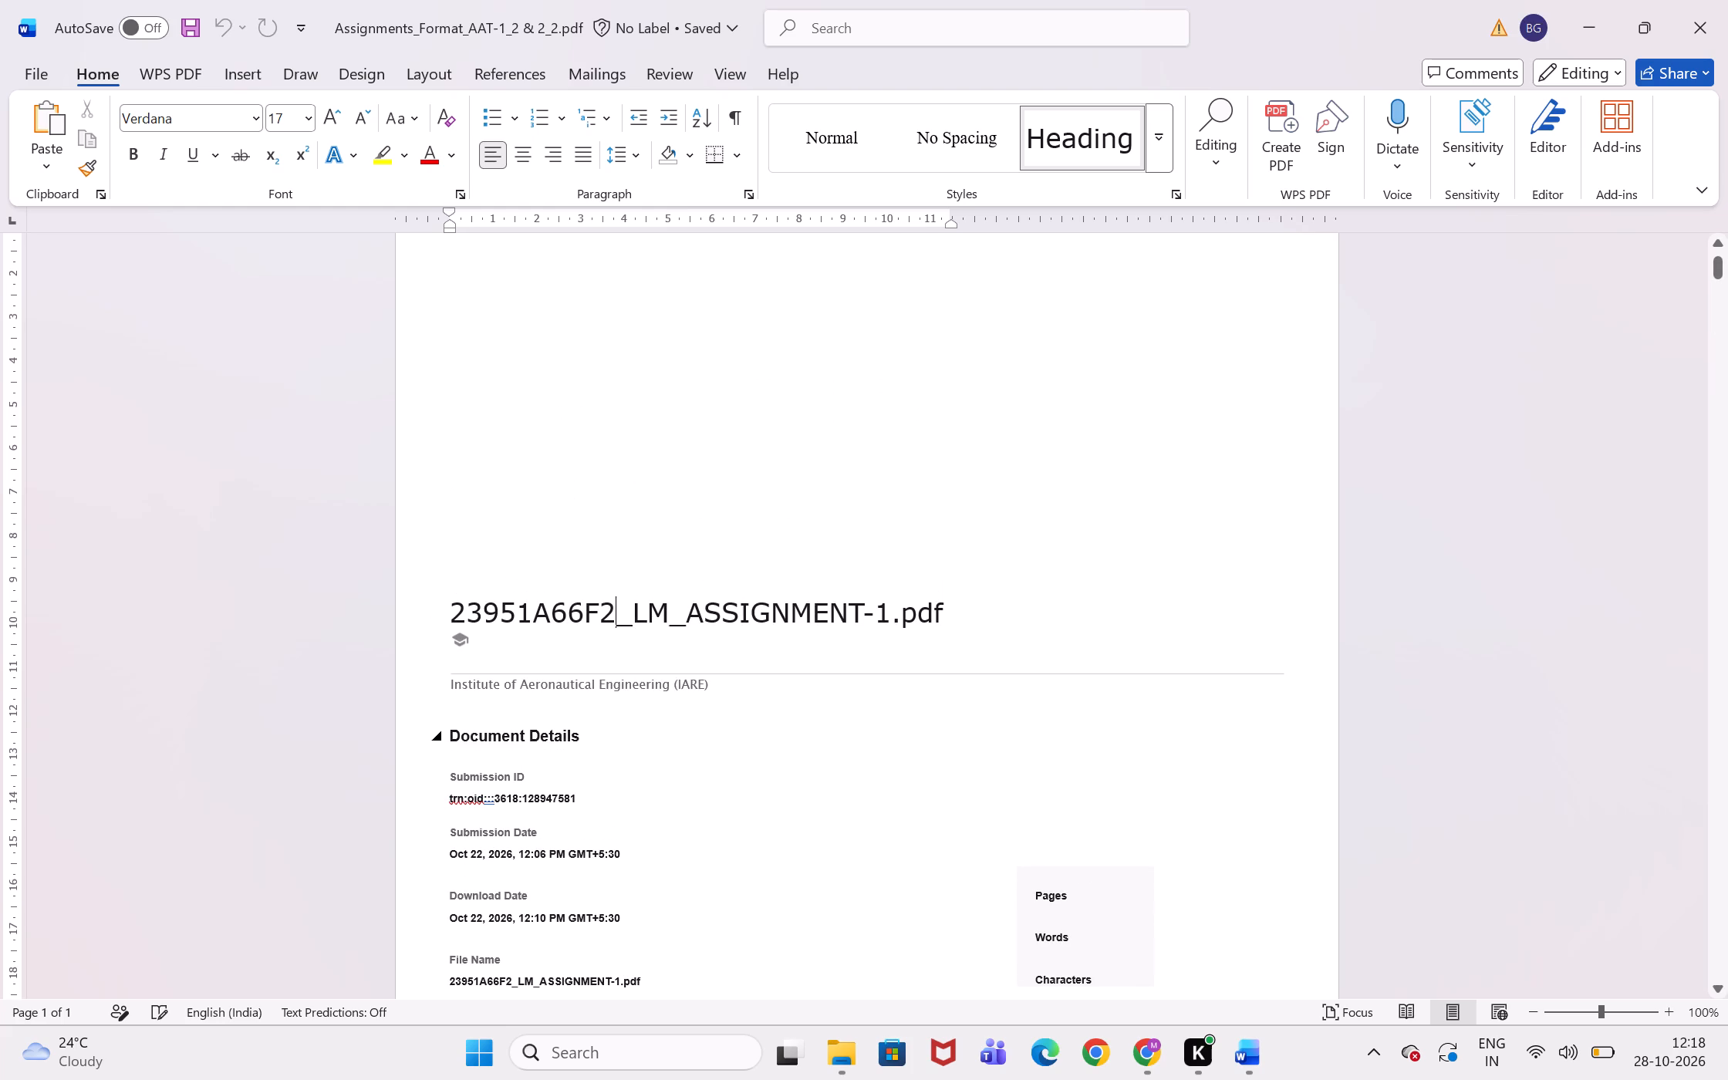
key("BackSpace")
key("BackSpace")
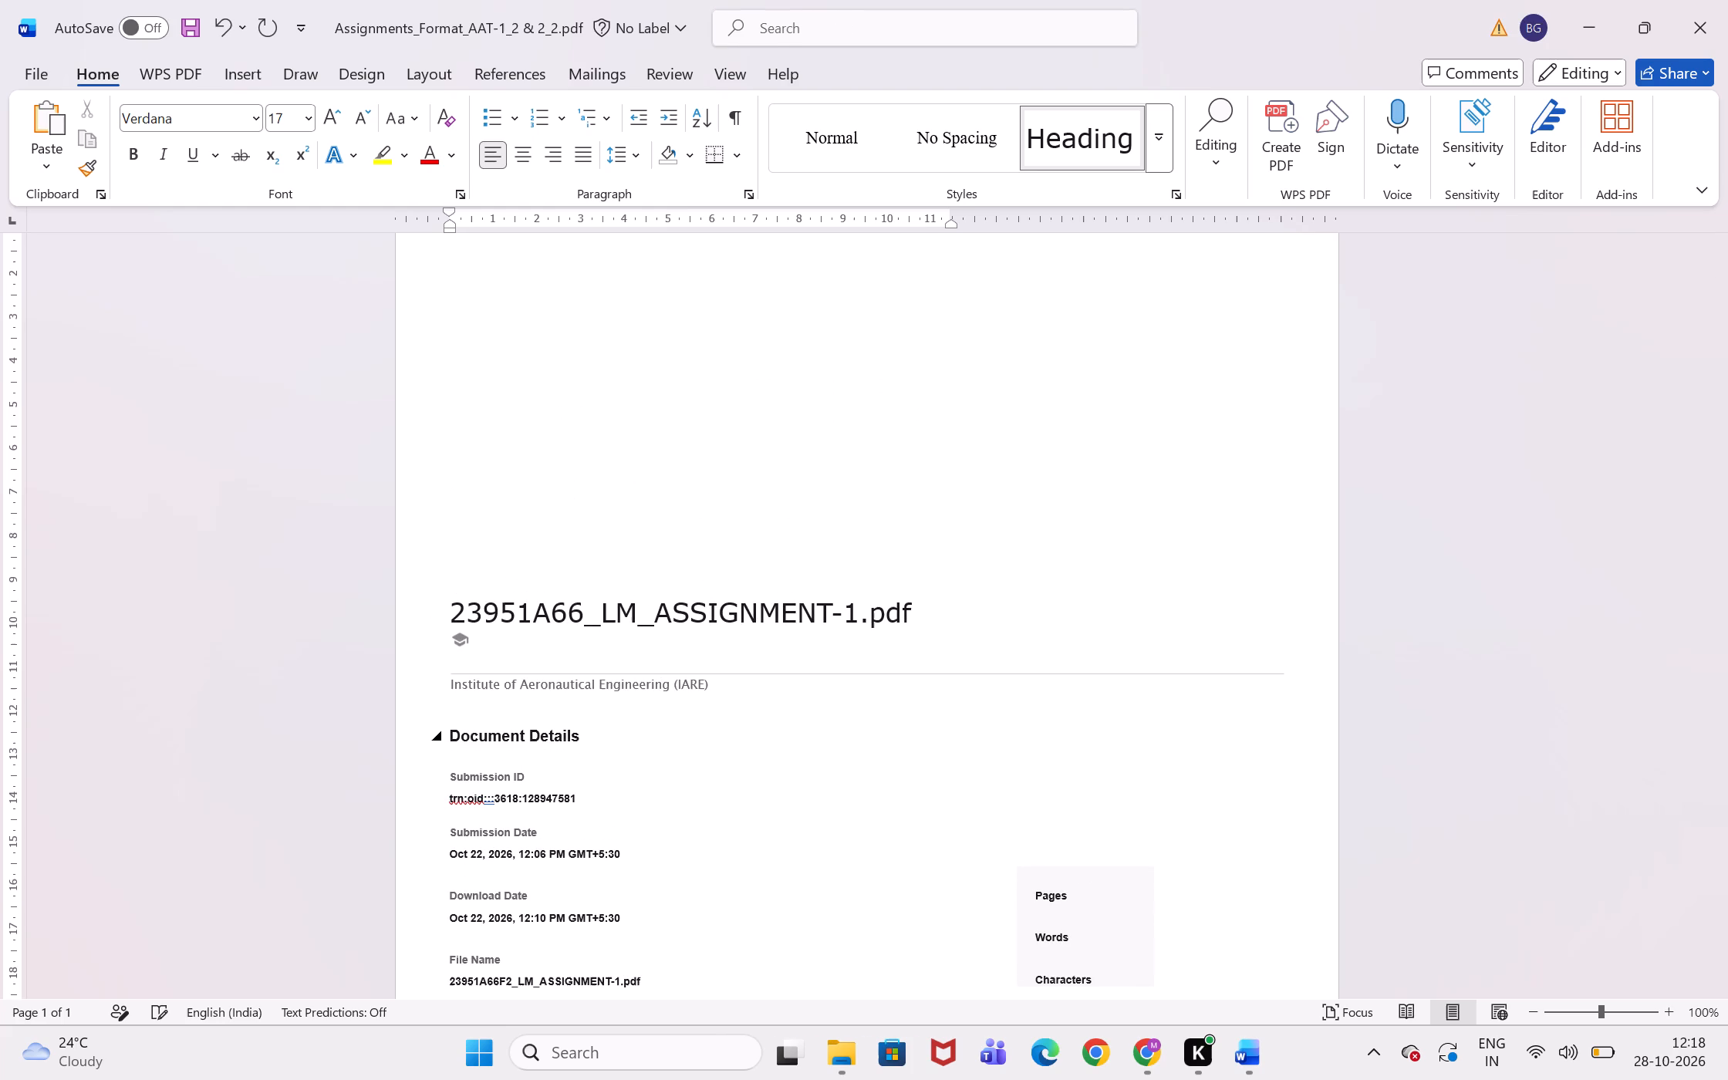
type("900")
key("BackSpace")
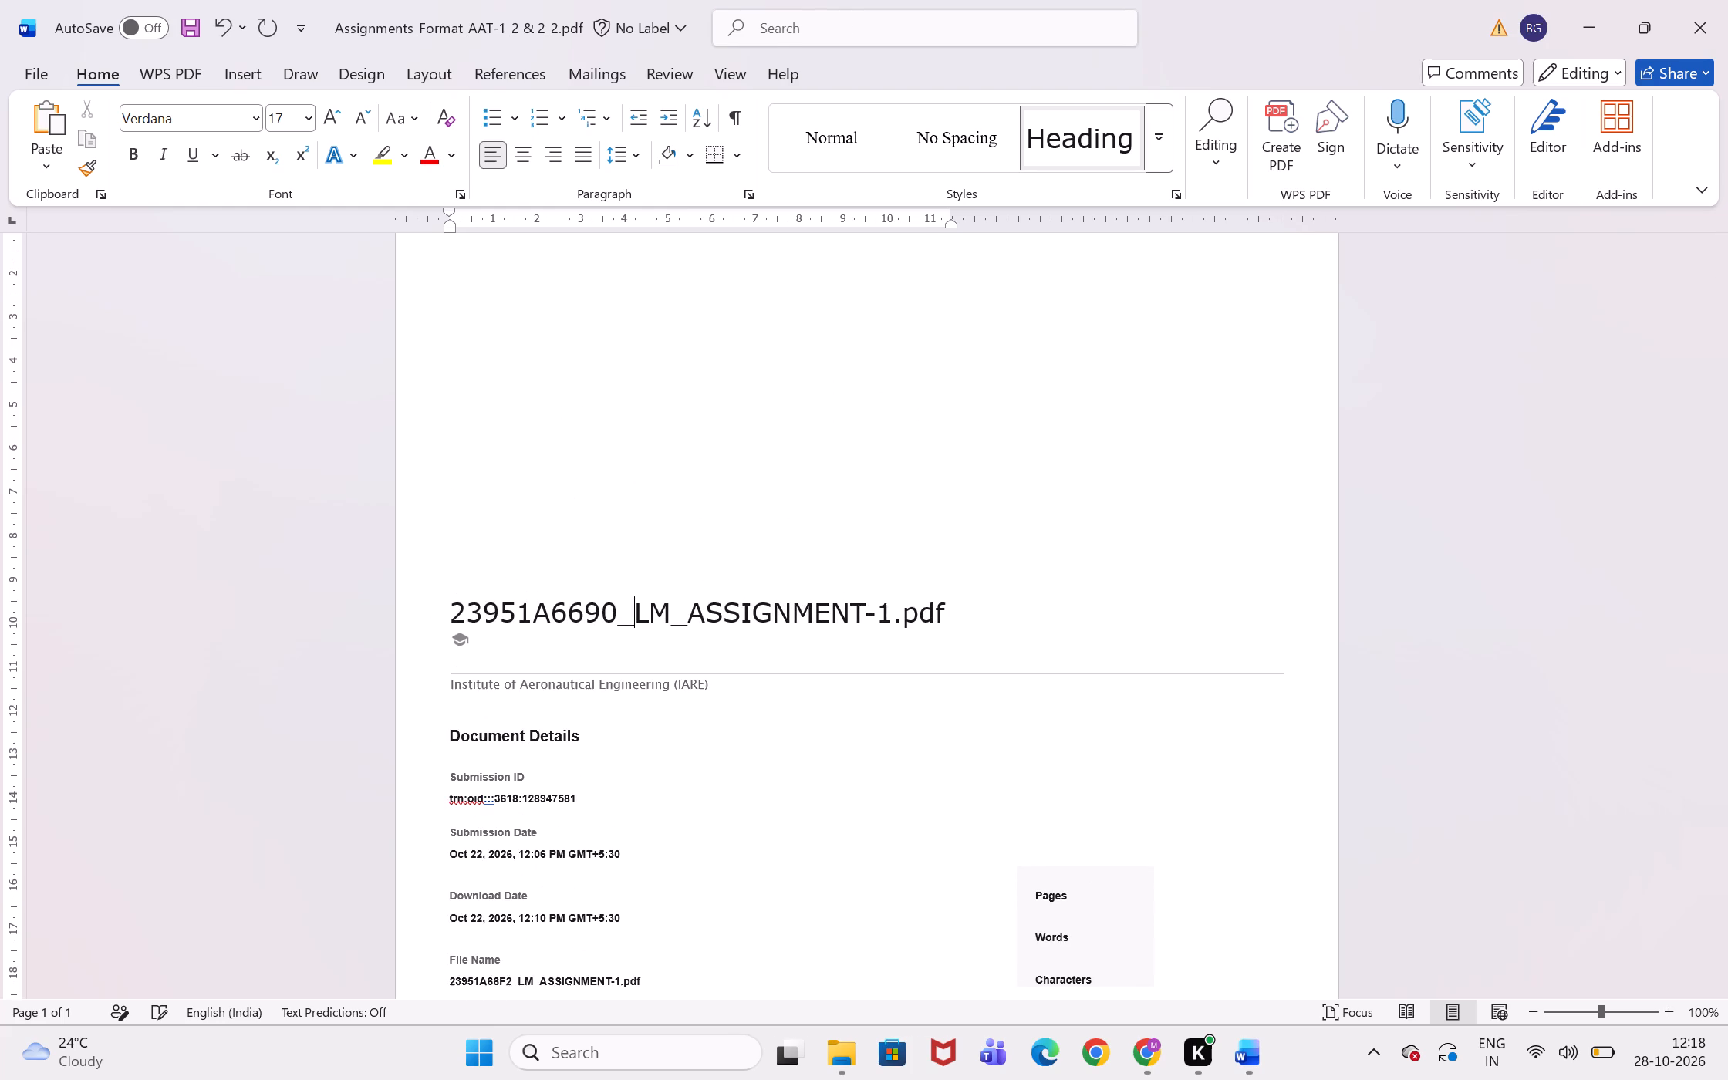
key("Right")
key("Right")
key("Right")
key("Right")
key("Right")
key("Right")
key("Right")
key("Right")
key("Right")
key("Right")
key("Right")
Look through the report pages after the cover up to the institute page with the student's name, roll number and course details.
scroll(850, 705, "down", 9)
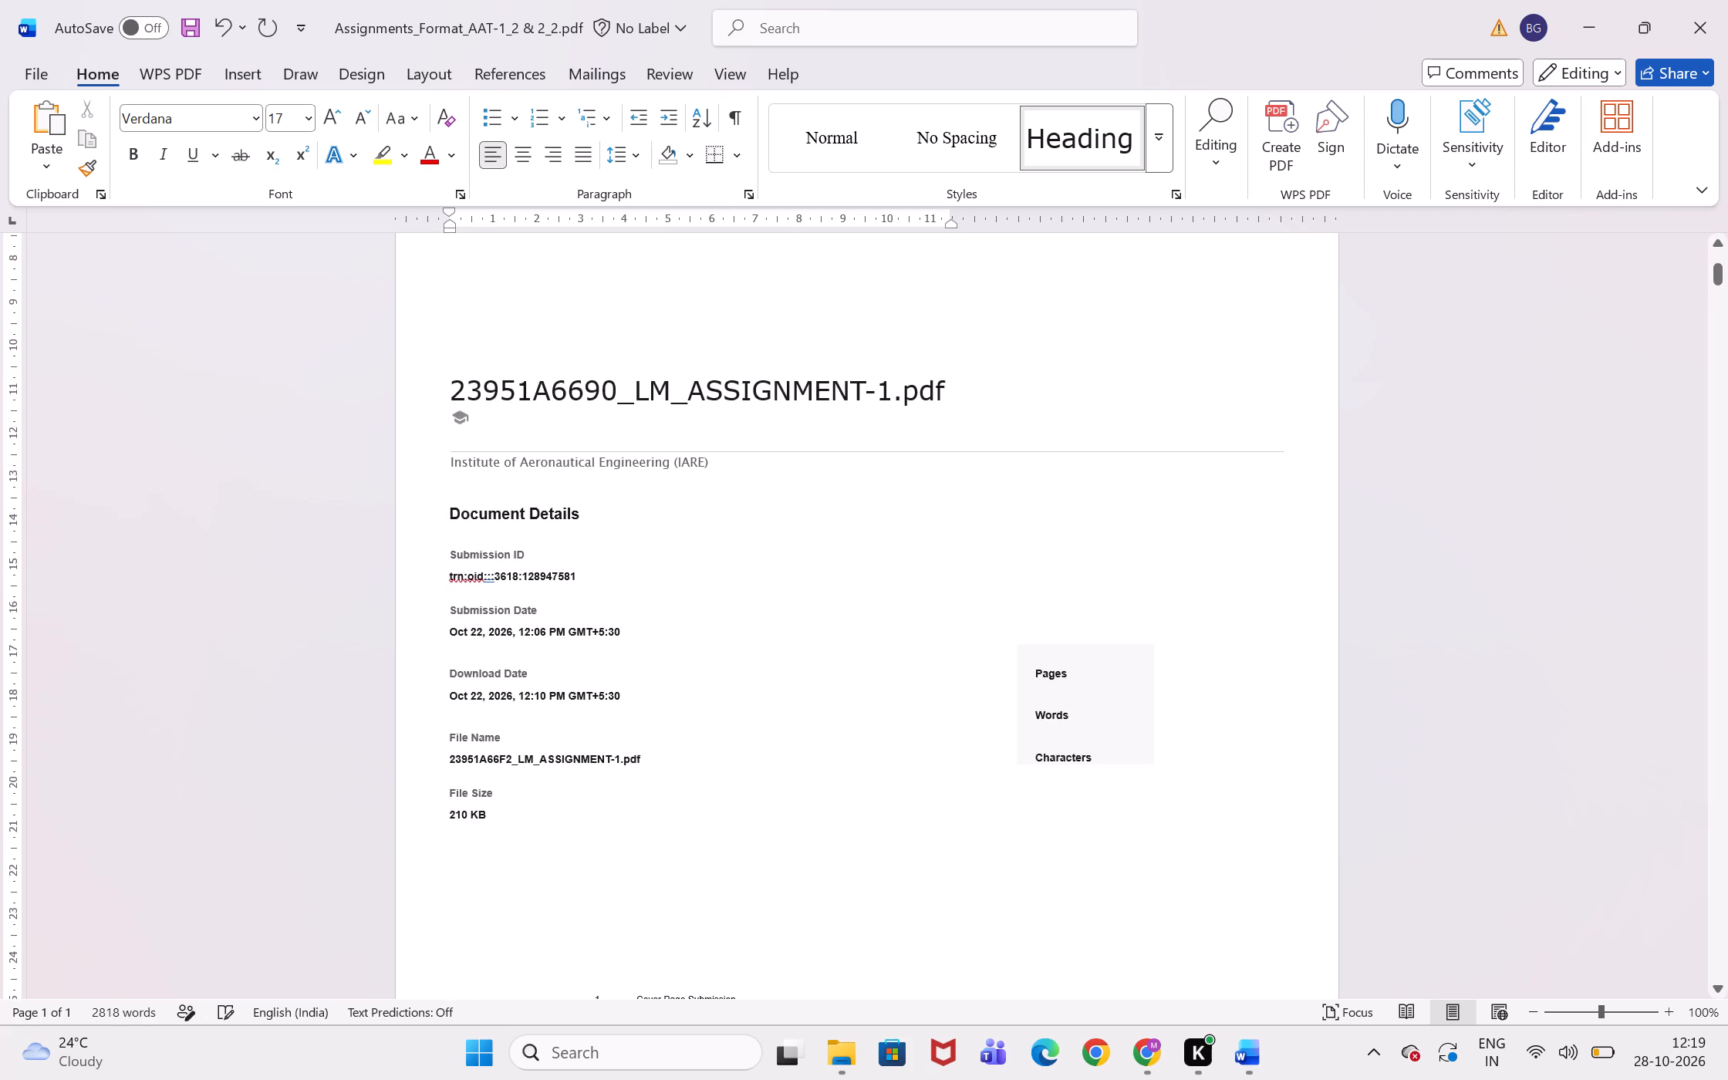
scroll(856, 704, "down", 18)
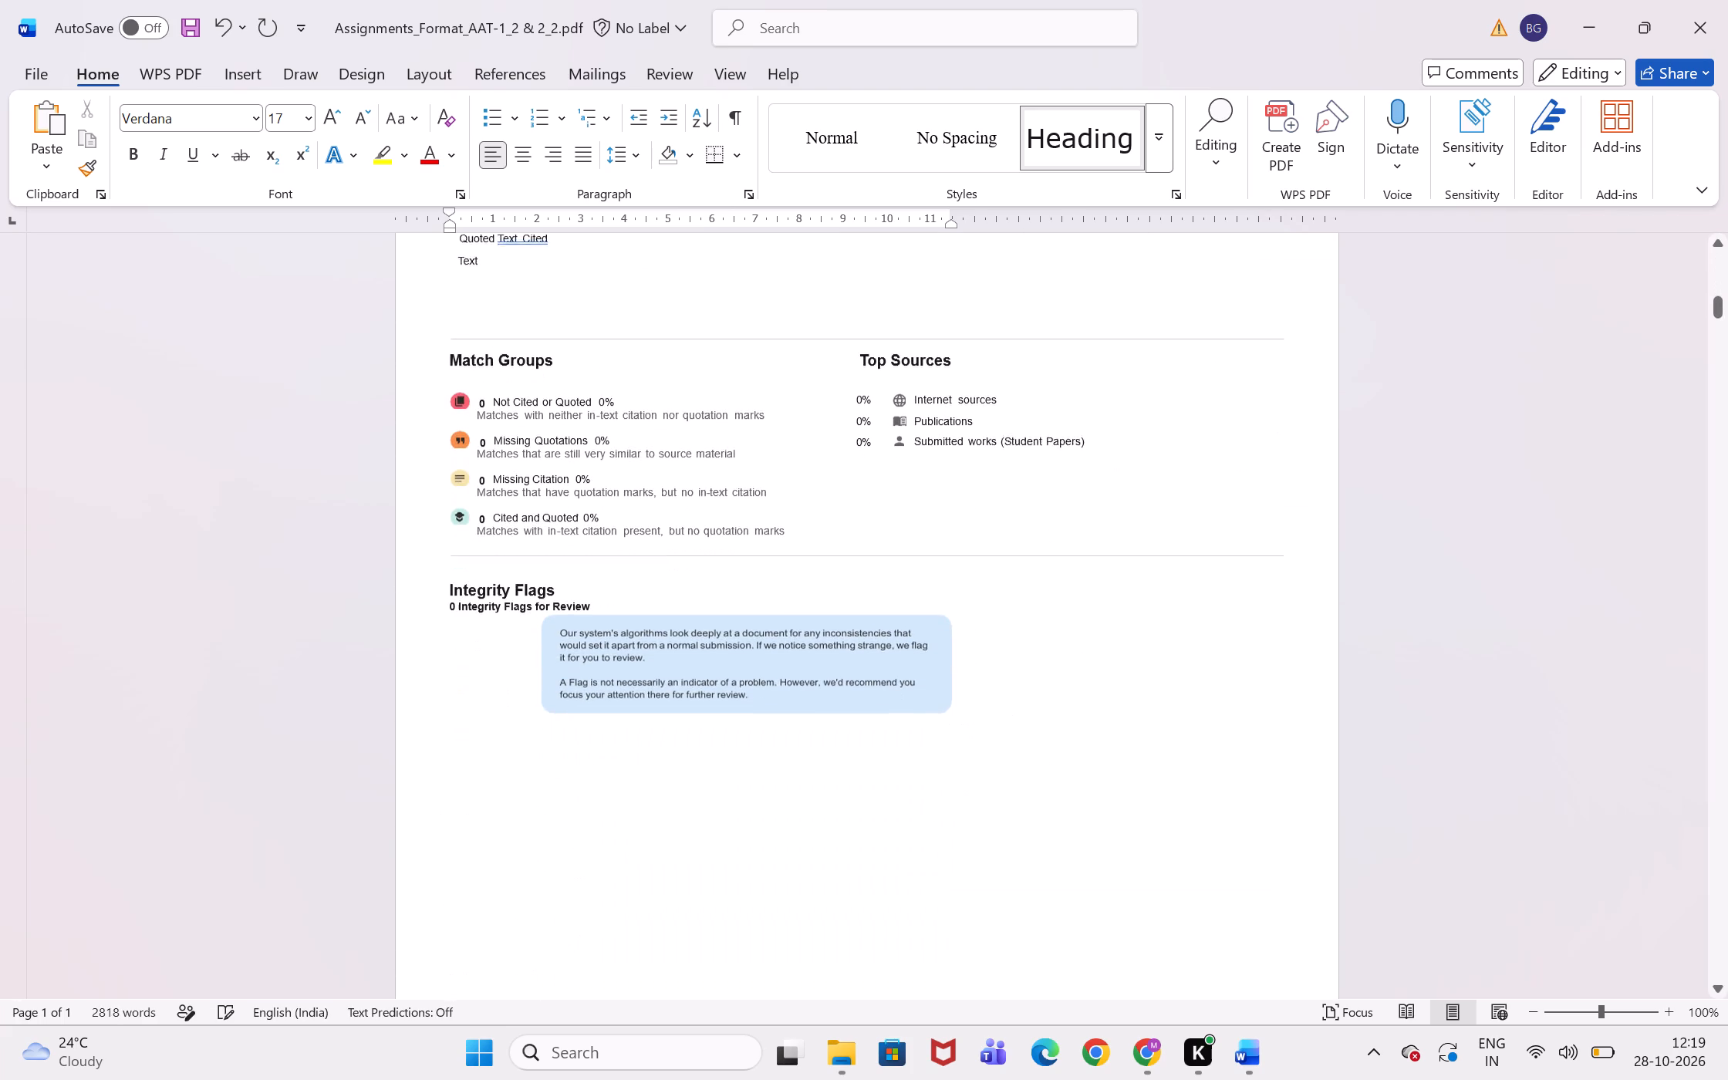
scroll(856, 704, "down", 16)
scroll(856, 704, "down", 10)
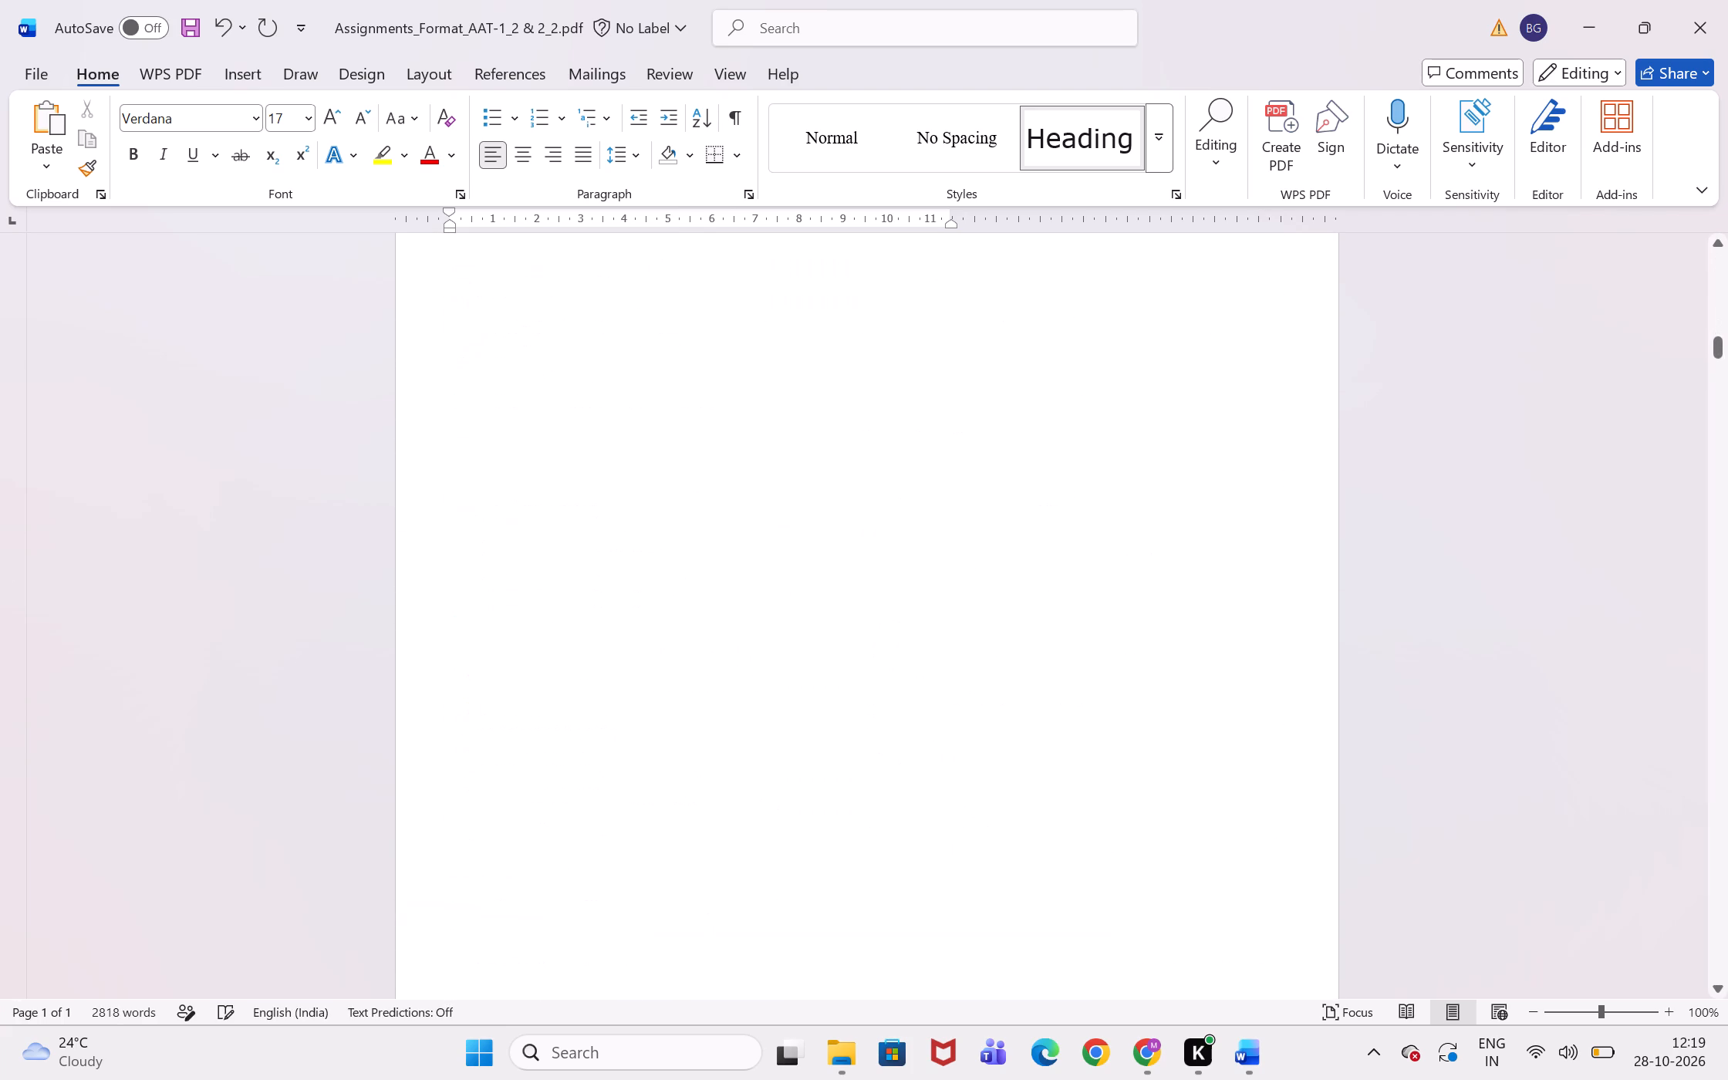
scroll(856, 704, "down", 20)
scroll(856, 704, "down", 6)
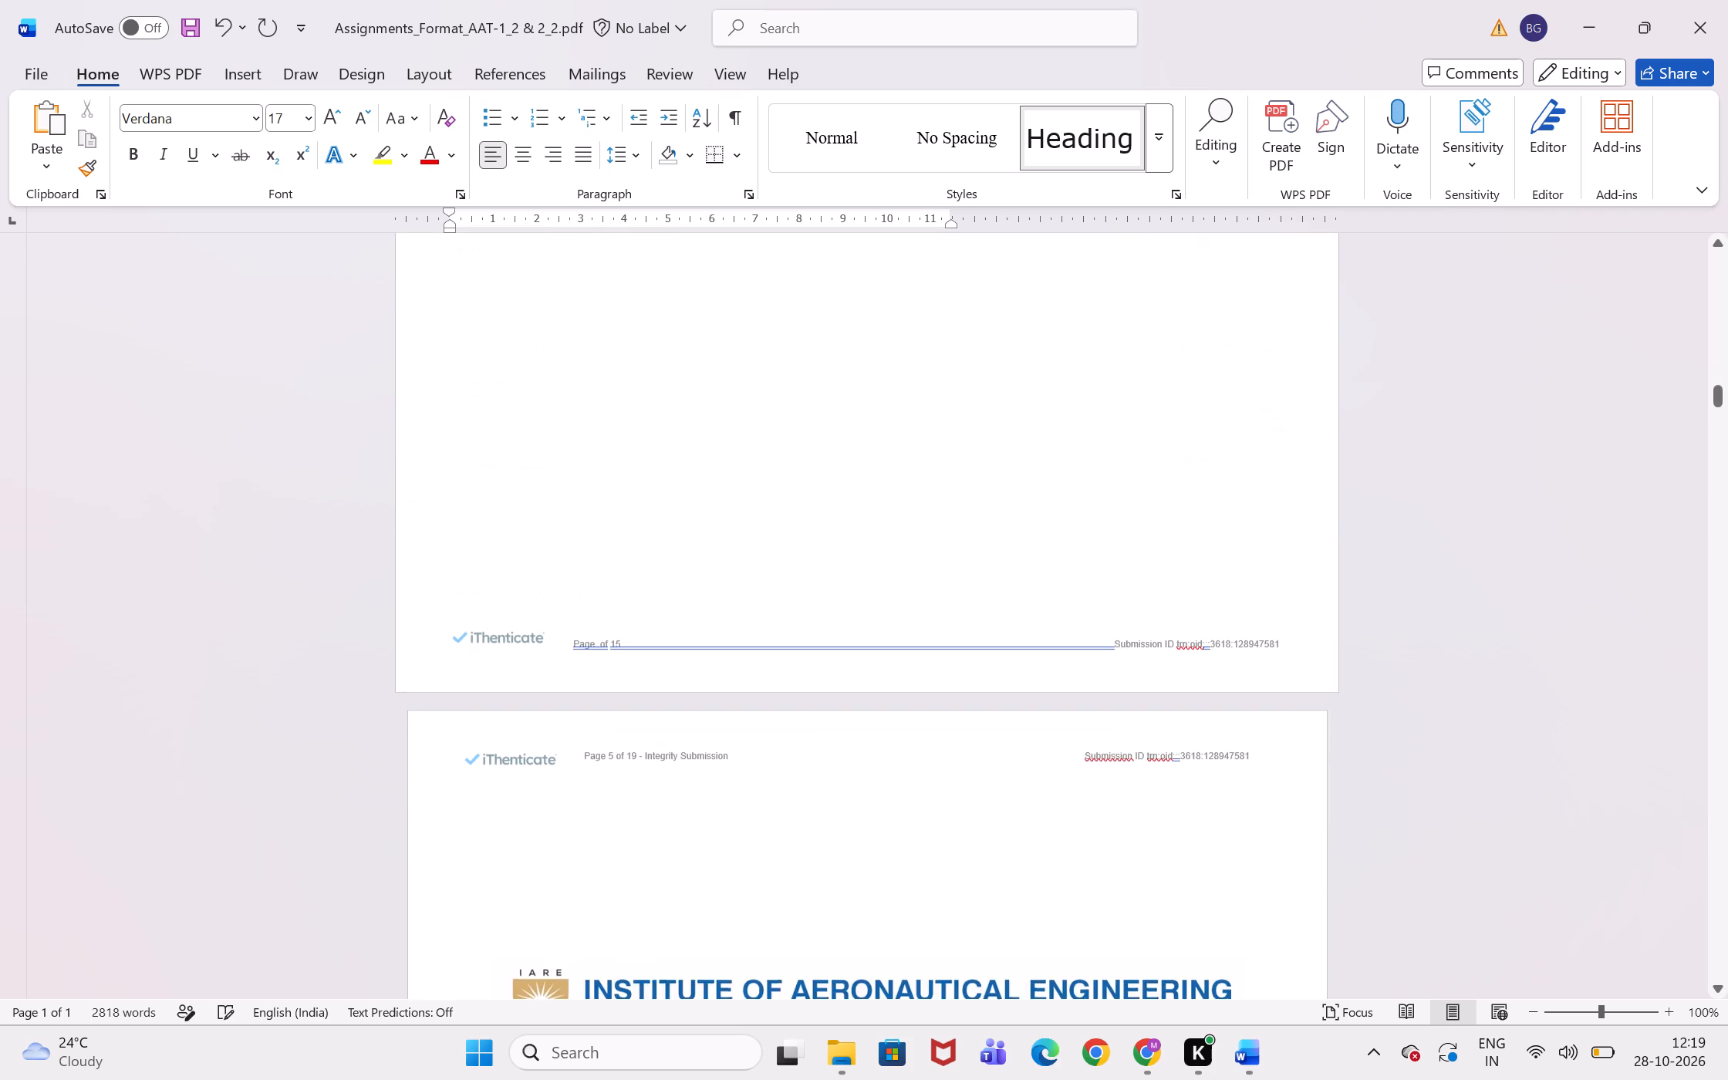
scroll(856, 704, "down", 5)
scroll(856, 704, "up", 18)
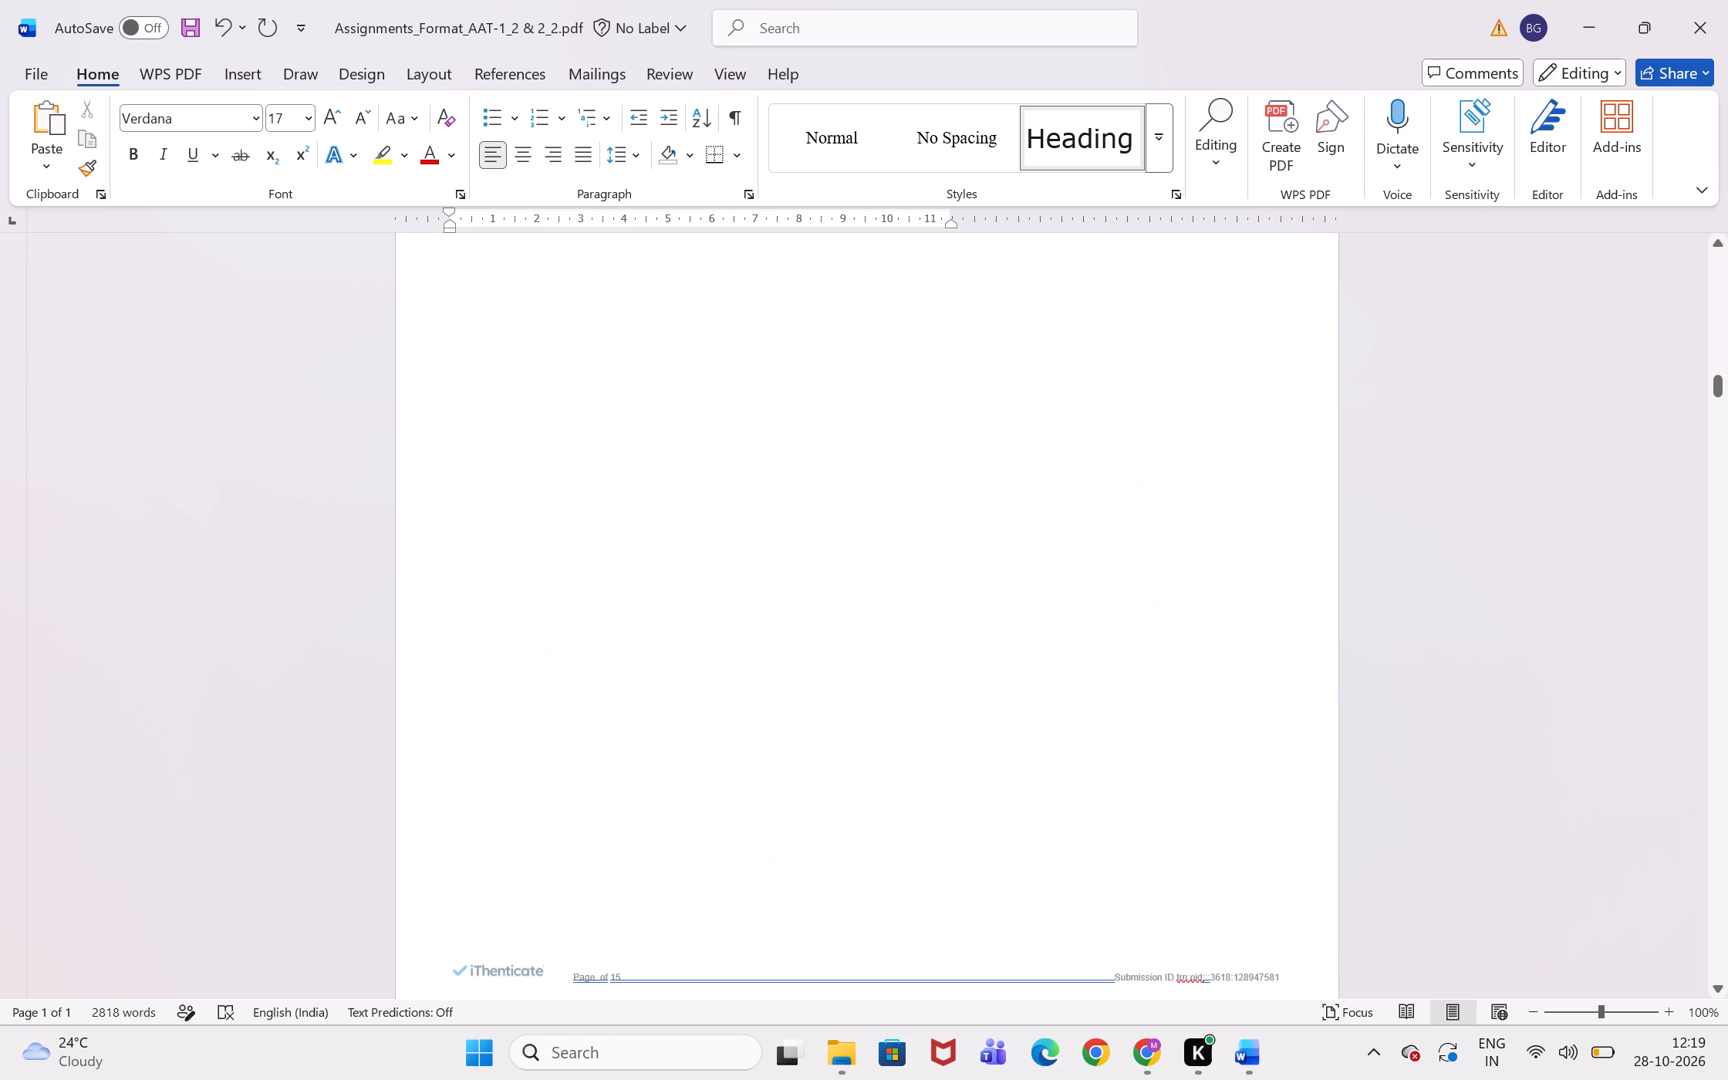
scroll(856, 704, "up", 4)
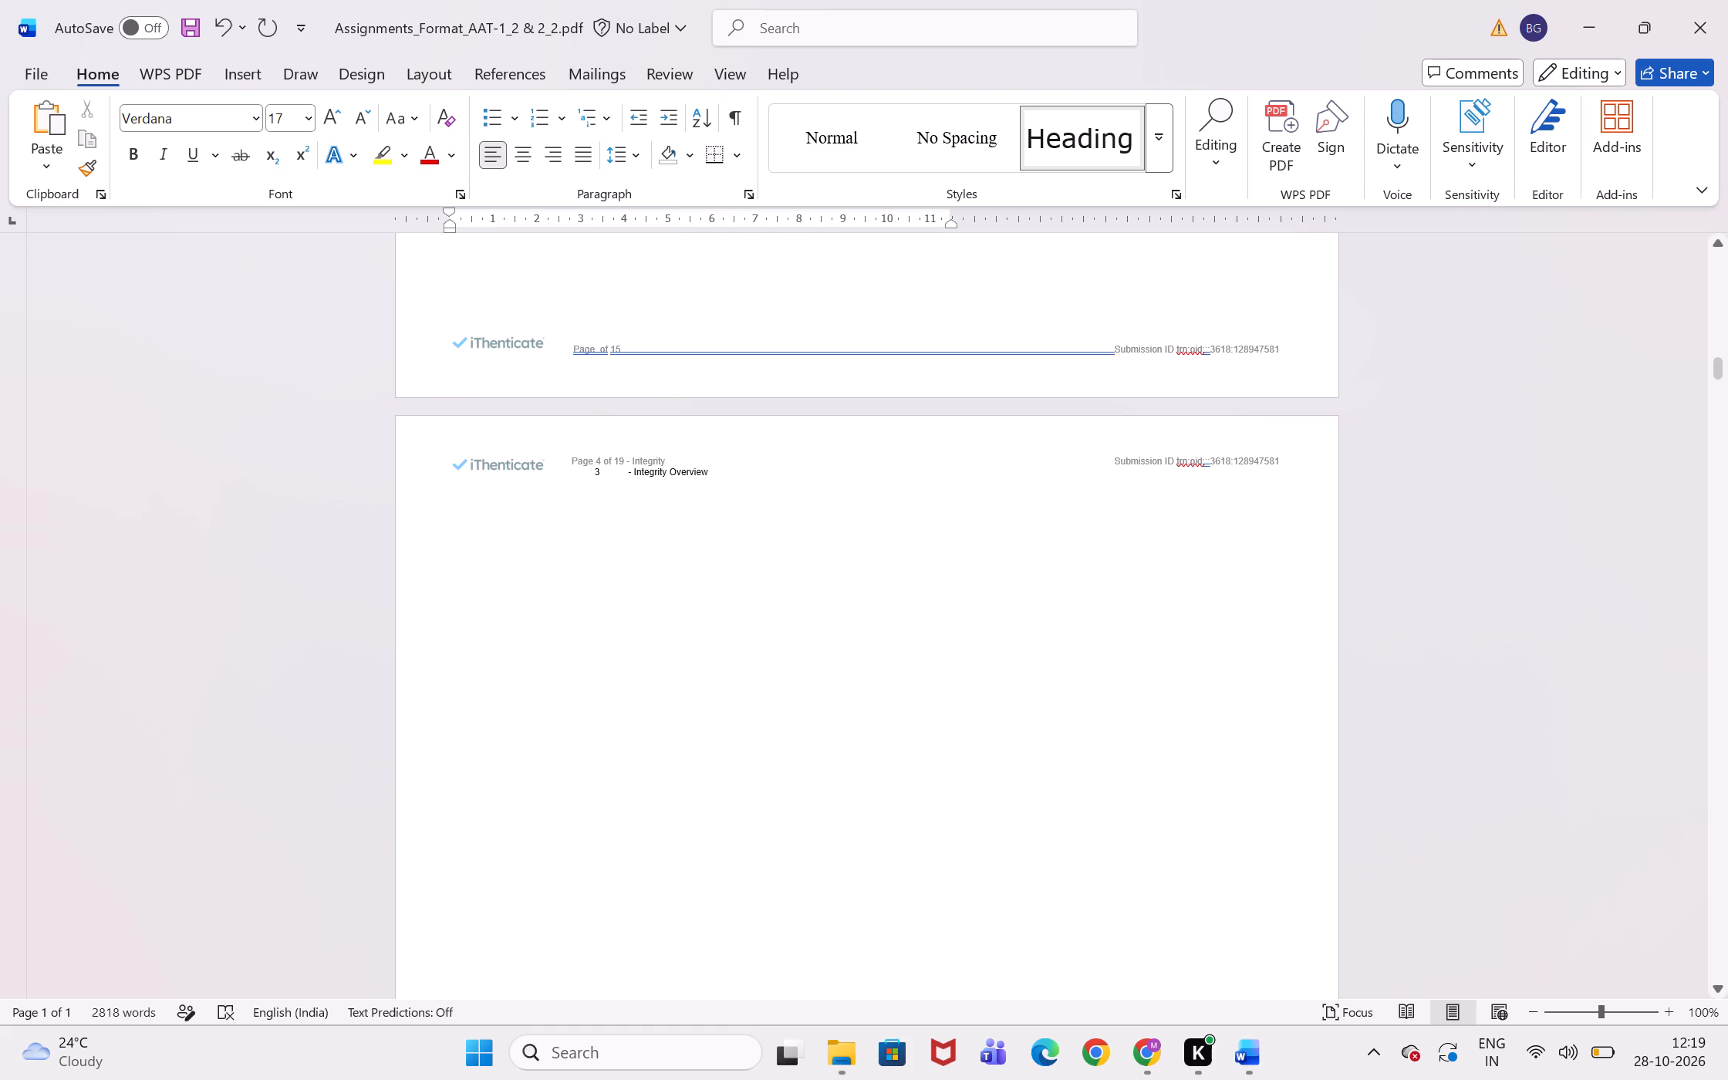
scroll(868, 728, "down", 12)
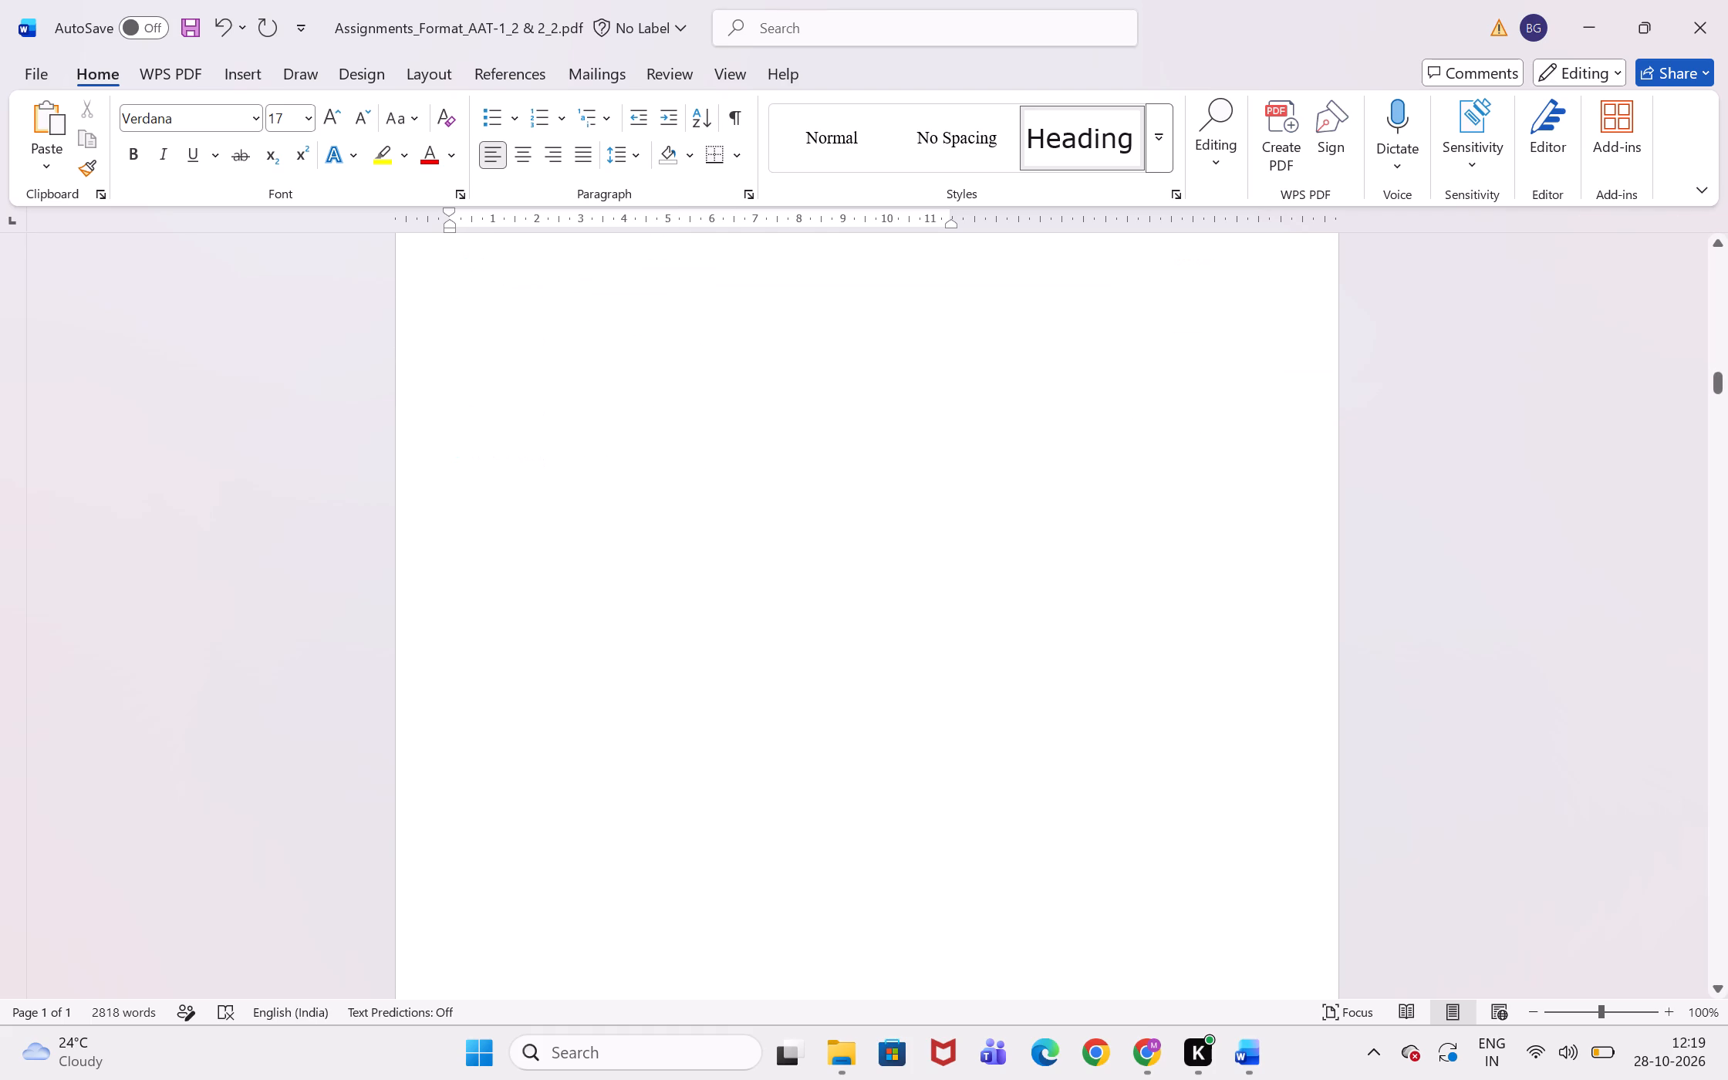
scroll(868, 722, "down", 15)
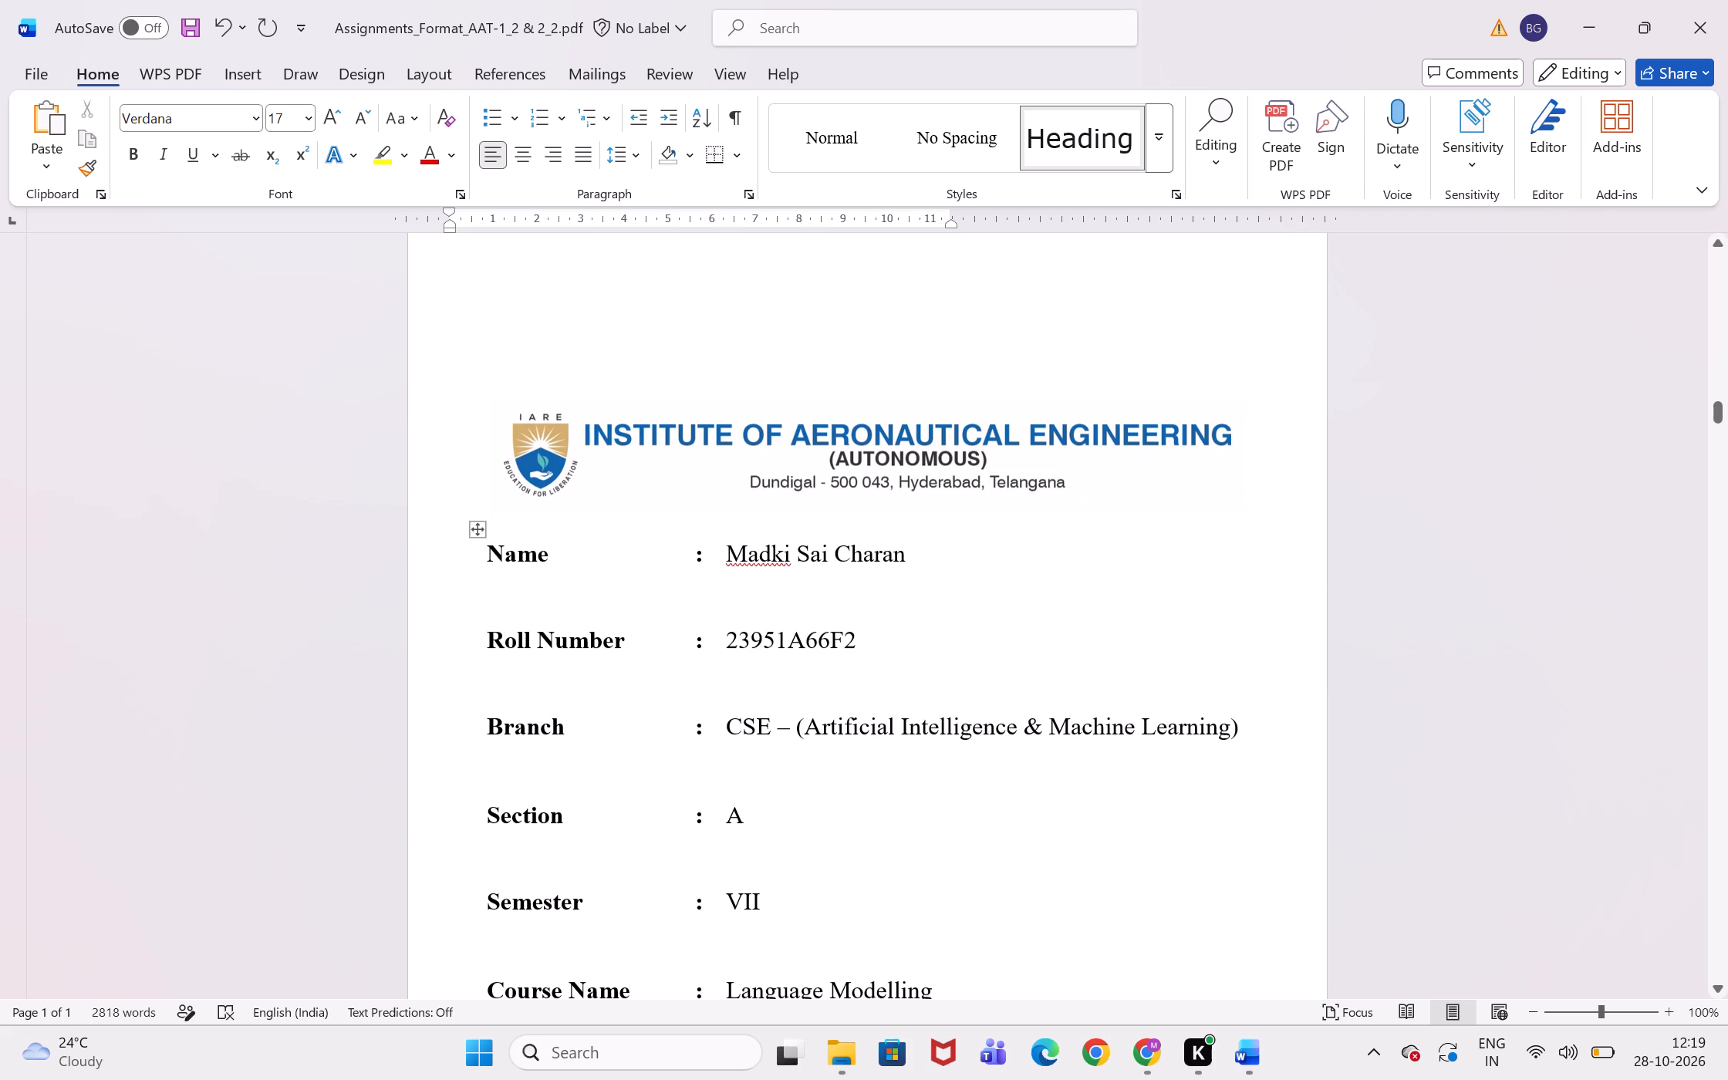
Replace the entry in the institute page's Name row with the student's own name.
left_click(913, 569)
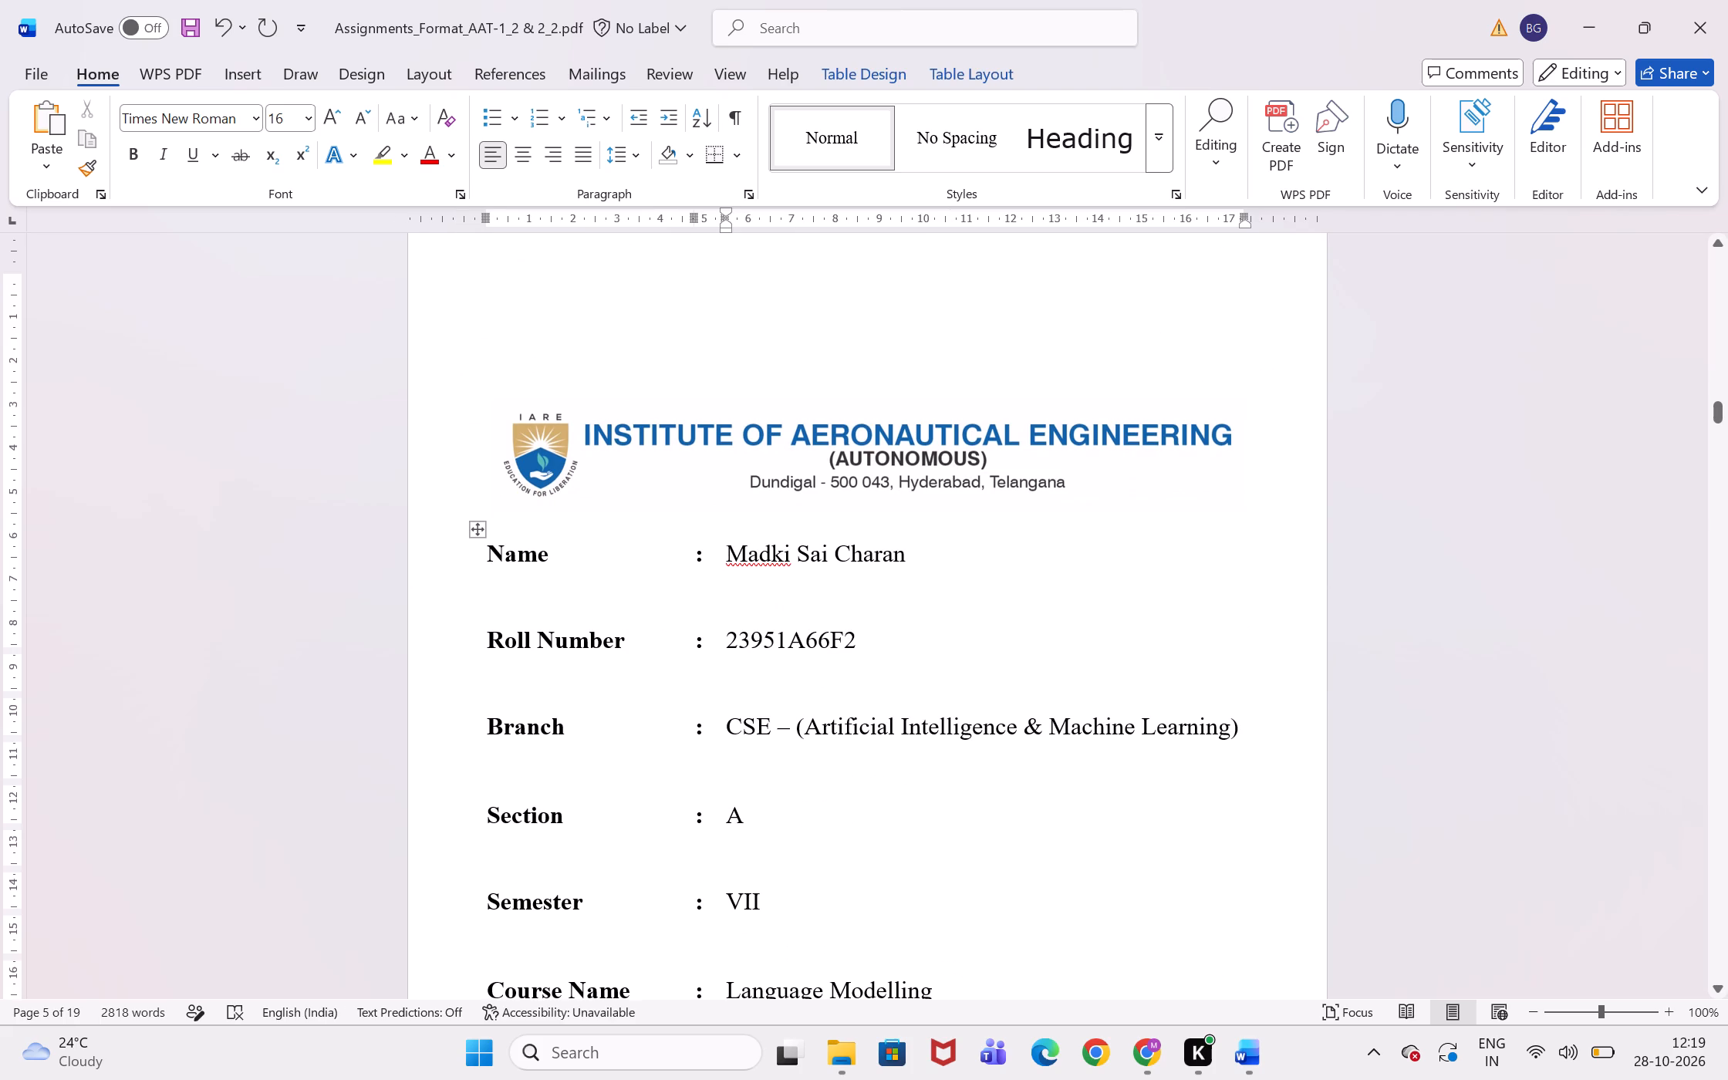
key("Left")
key("BackSpace")
key("BackSpace")
key("BackSpace")
key("BackSpace")
key("BackSpace")
key("BackSpace")
key("BackSpace")
key("BackSpace")
key("BackSpace")
key("BackSpace")
key("BackSpace")
key("BackSpace")
key("BackSpace")
key("BackSpace")
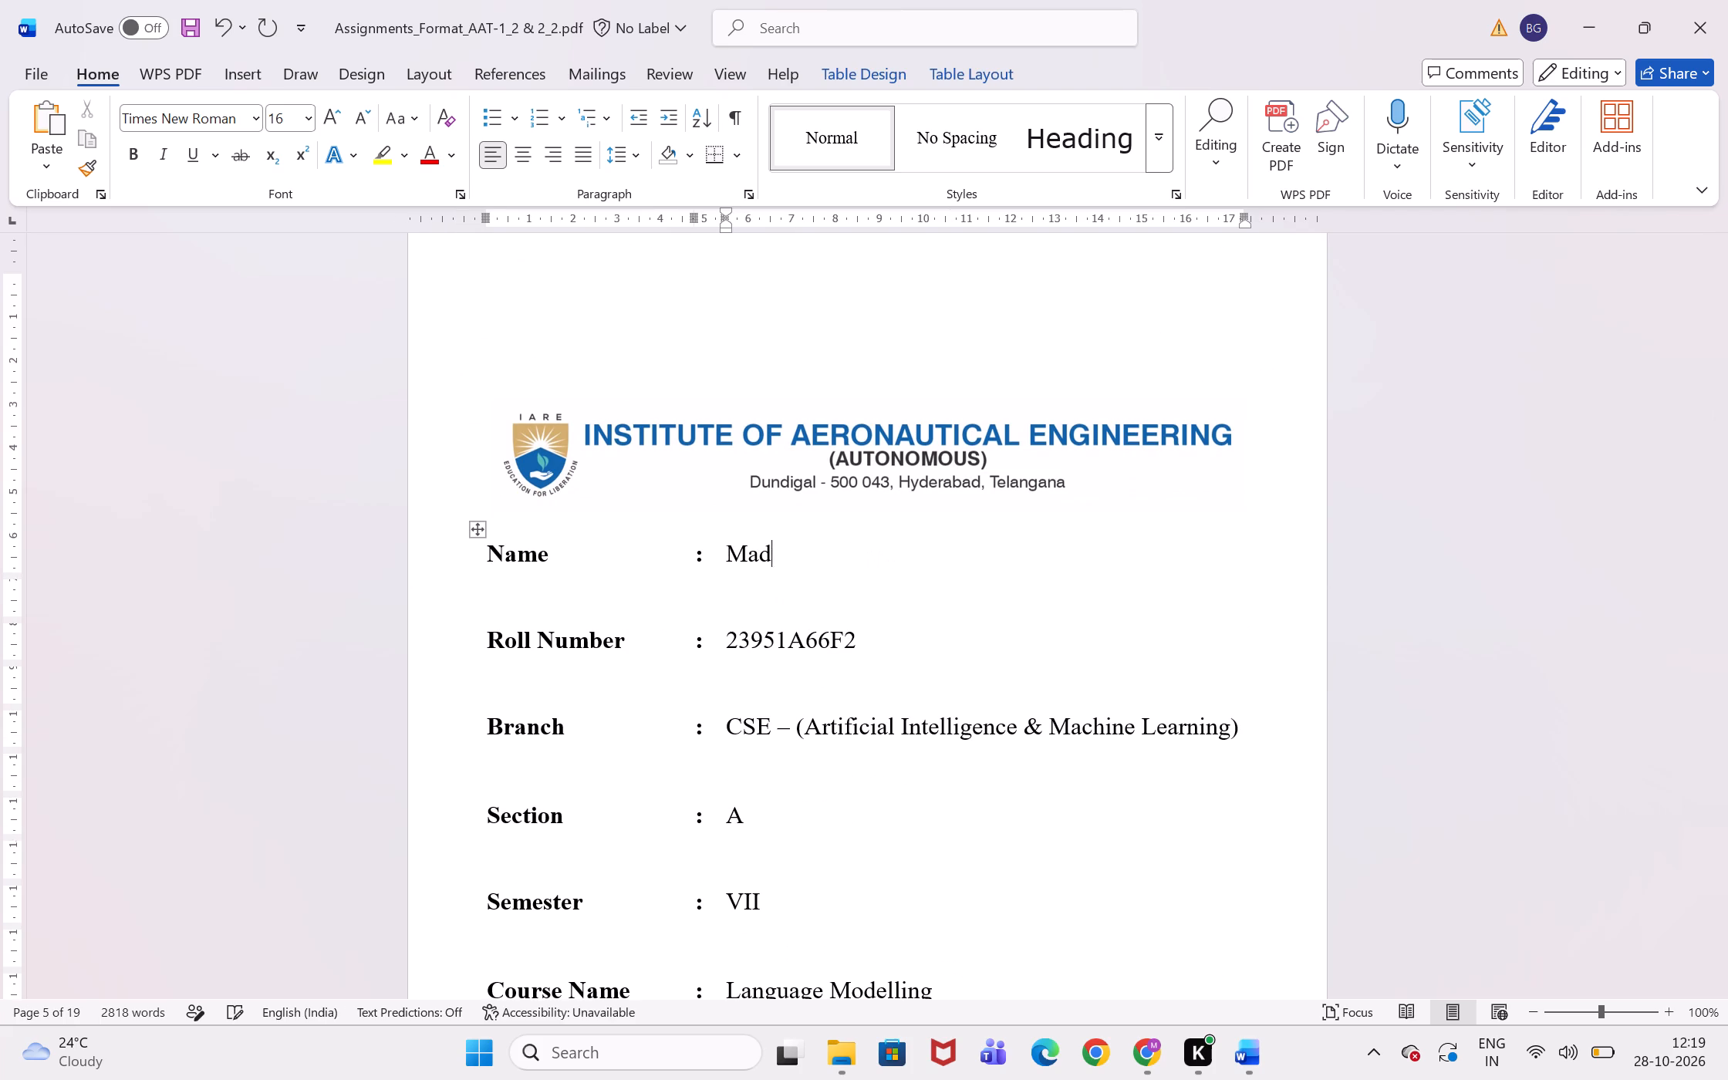
key("BackSpace")
key("BackSpace")
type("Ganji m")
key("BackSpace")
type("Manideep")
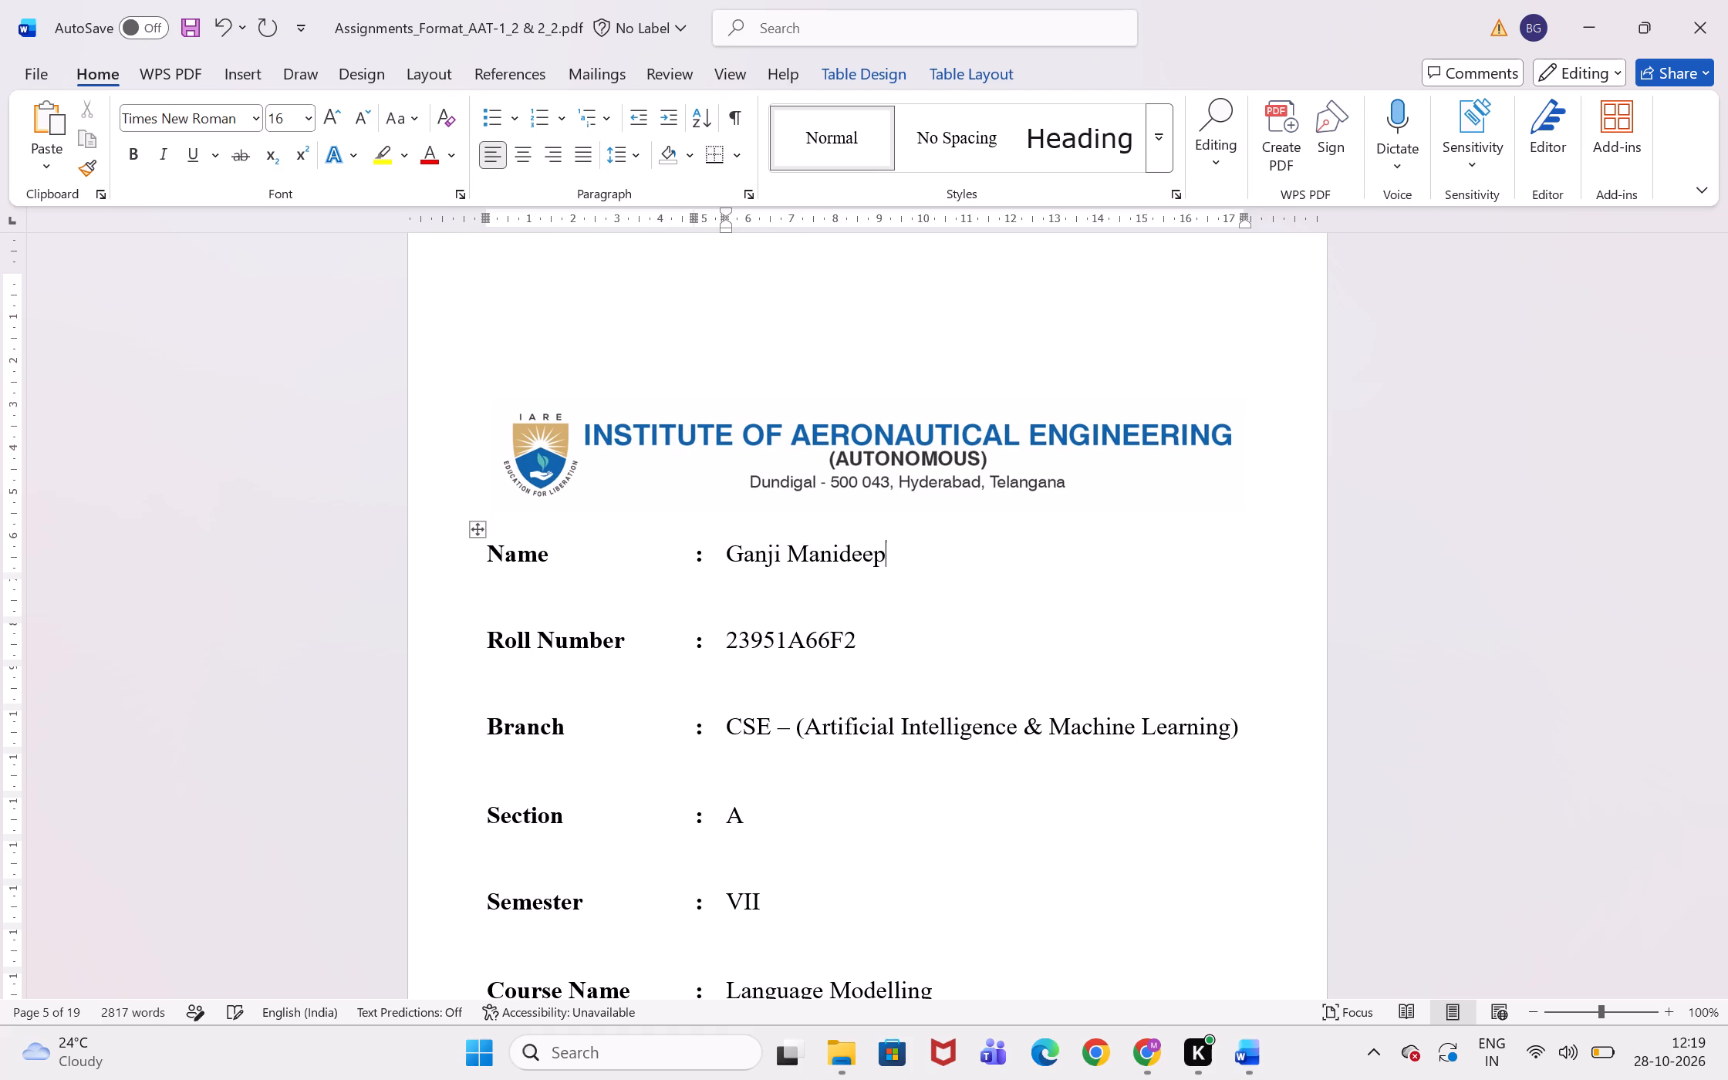
Replace the last two characters of the institute page's Roll Number with 90.
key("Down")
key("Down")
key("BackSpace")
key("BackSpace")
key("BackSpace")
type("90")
Change the Section entry on the institute page to B.
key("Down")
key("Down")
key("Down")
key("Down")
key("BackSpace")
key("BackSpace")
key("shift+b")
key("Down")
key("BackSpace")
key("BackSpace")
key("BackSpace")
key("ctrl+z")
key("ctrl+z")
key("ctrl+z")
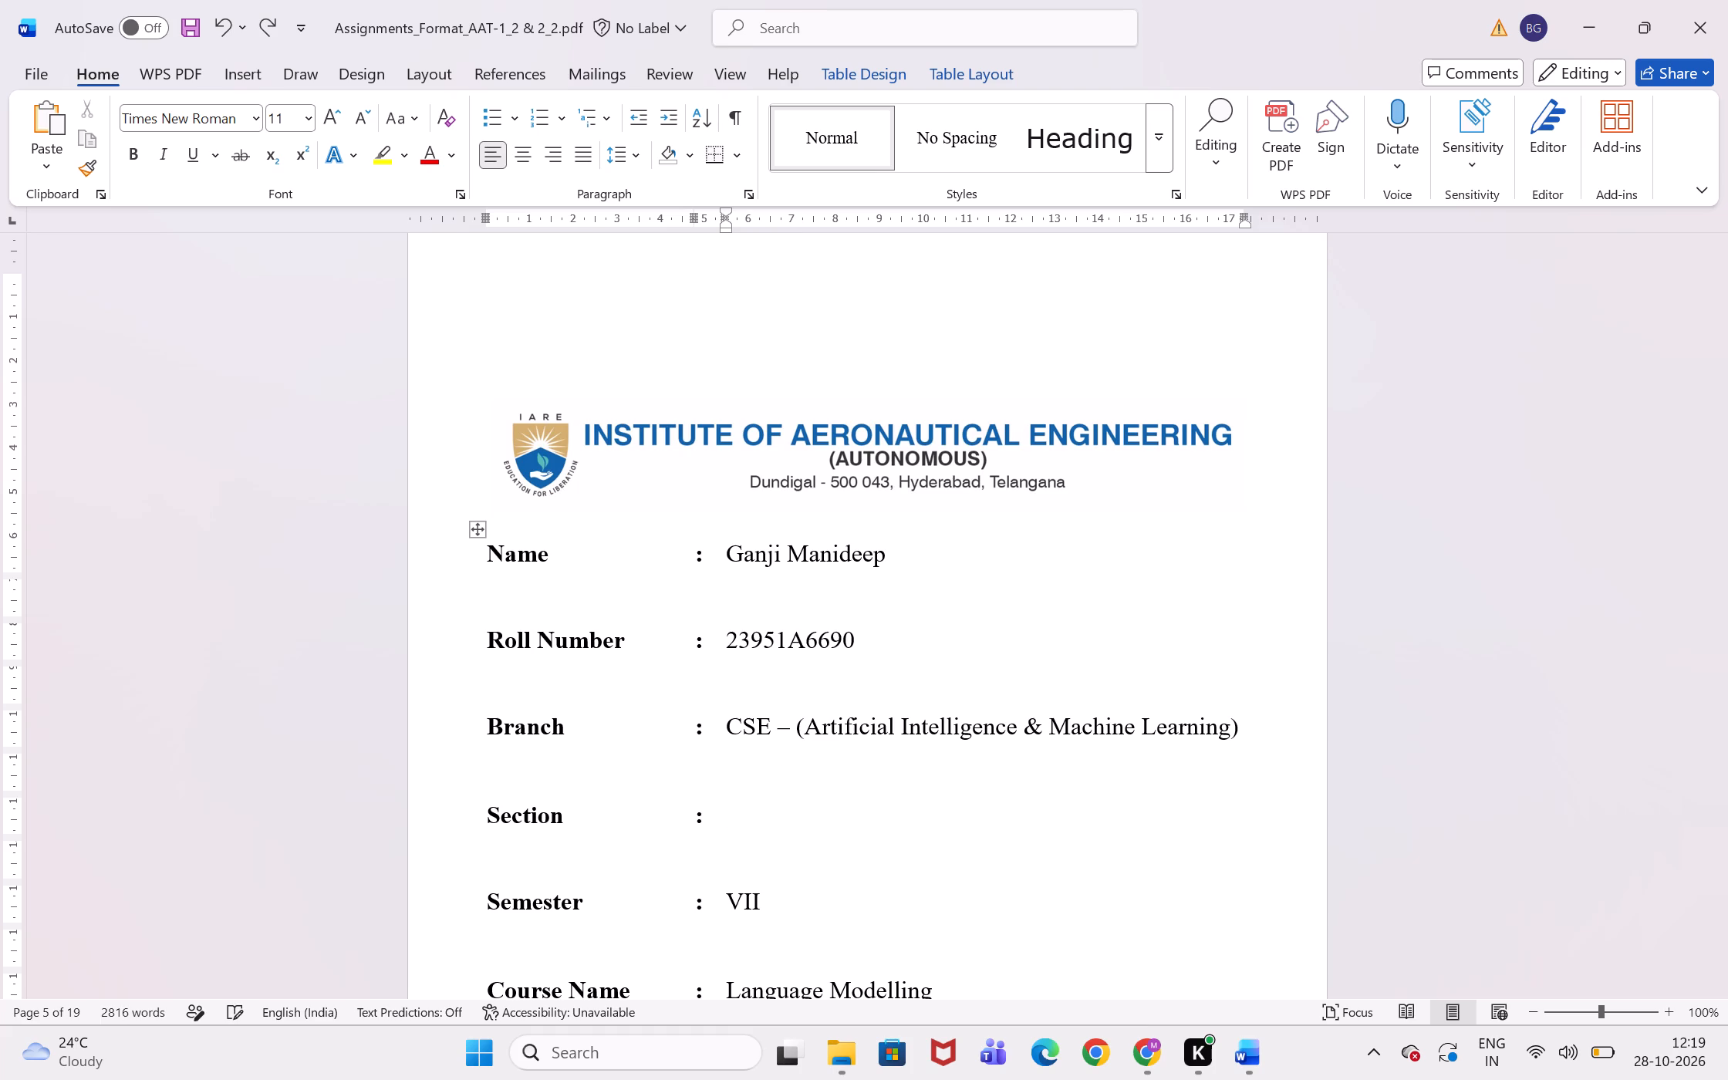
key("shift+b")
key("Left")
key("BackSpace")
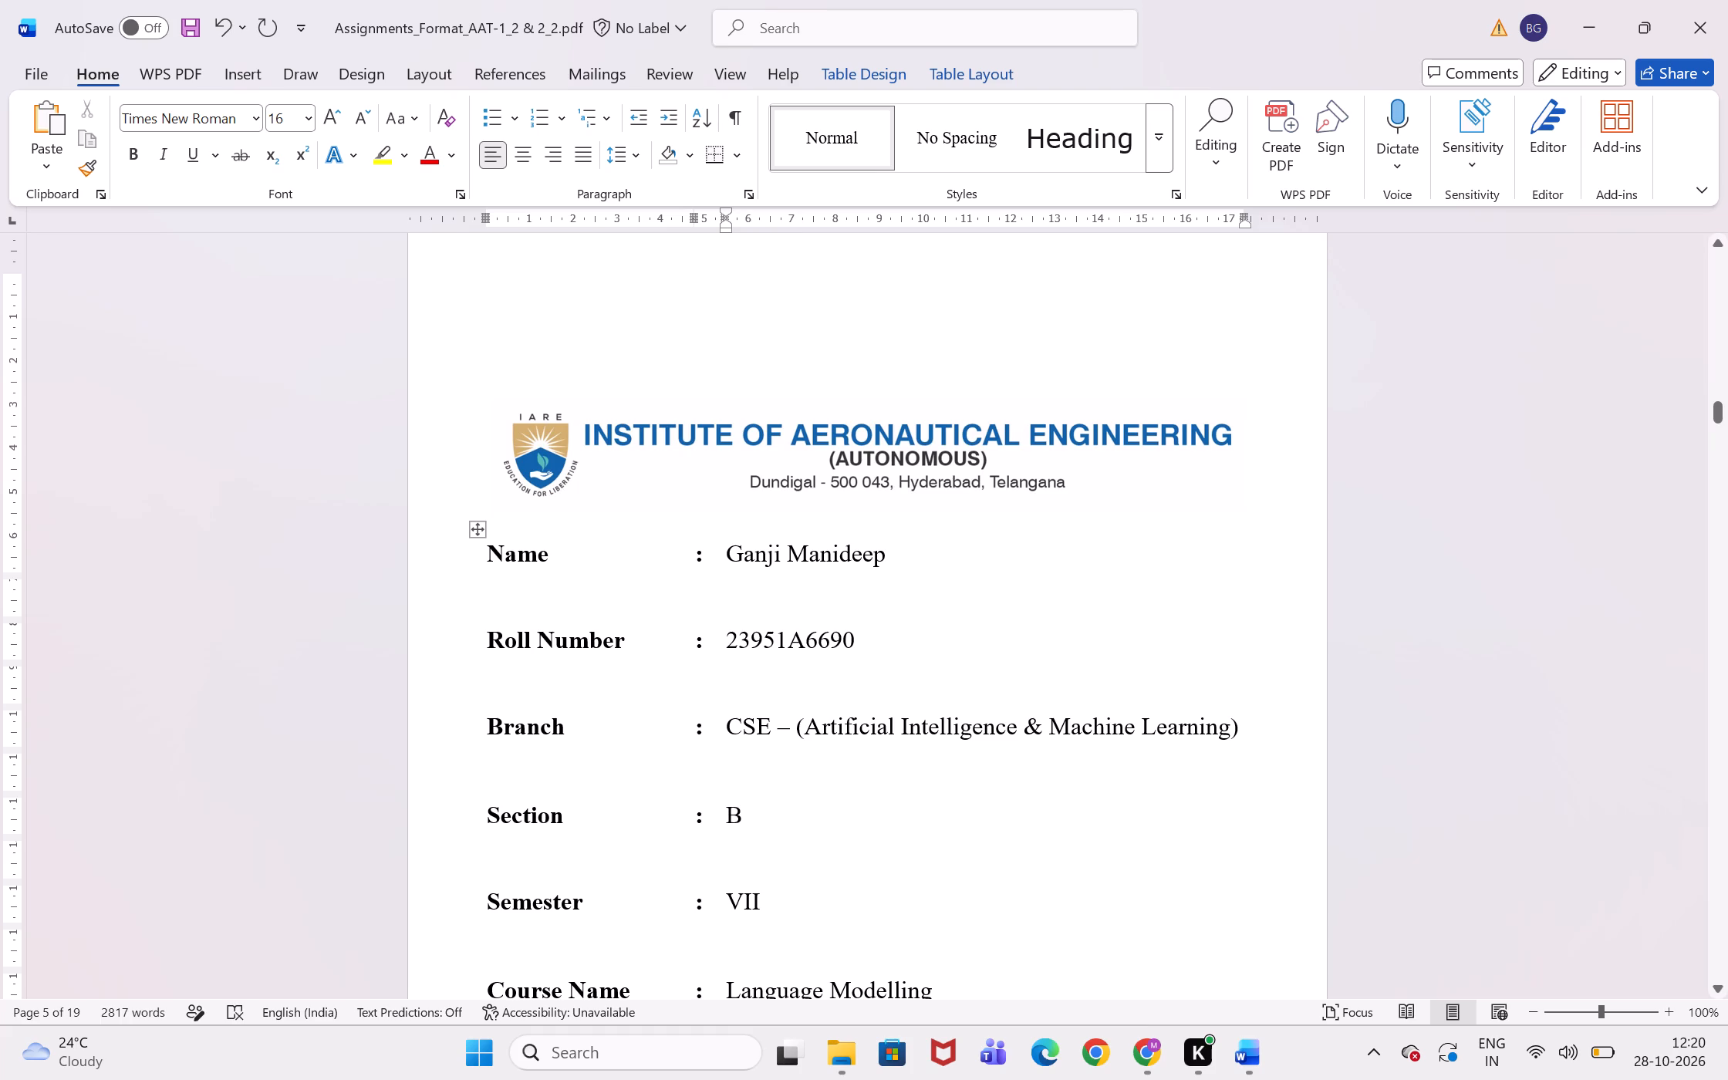
Change the Course Name entry on the institute page to Language Modeling.
scroll(911, 578, "down", 4)
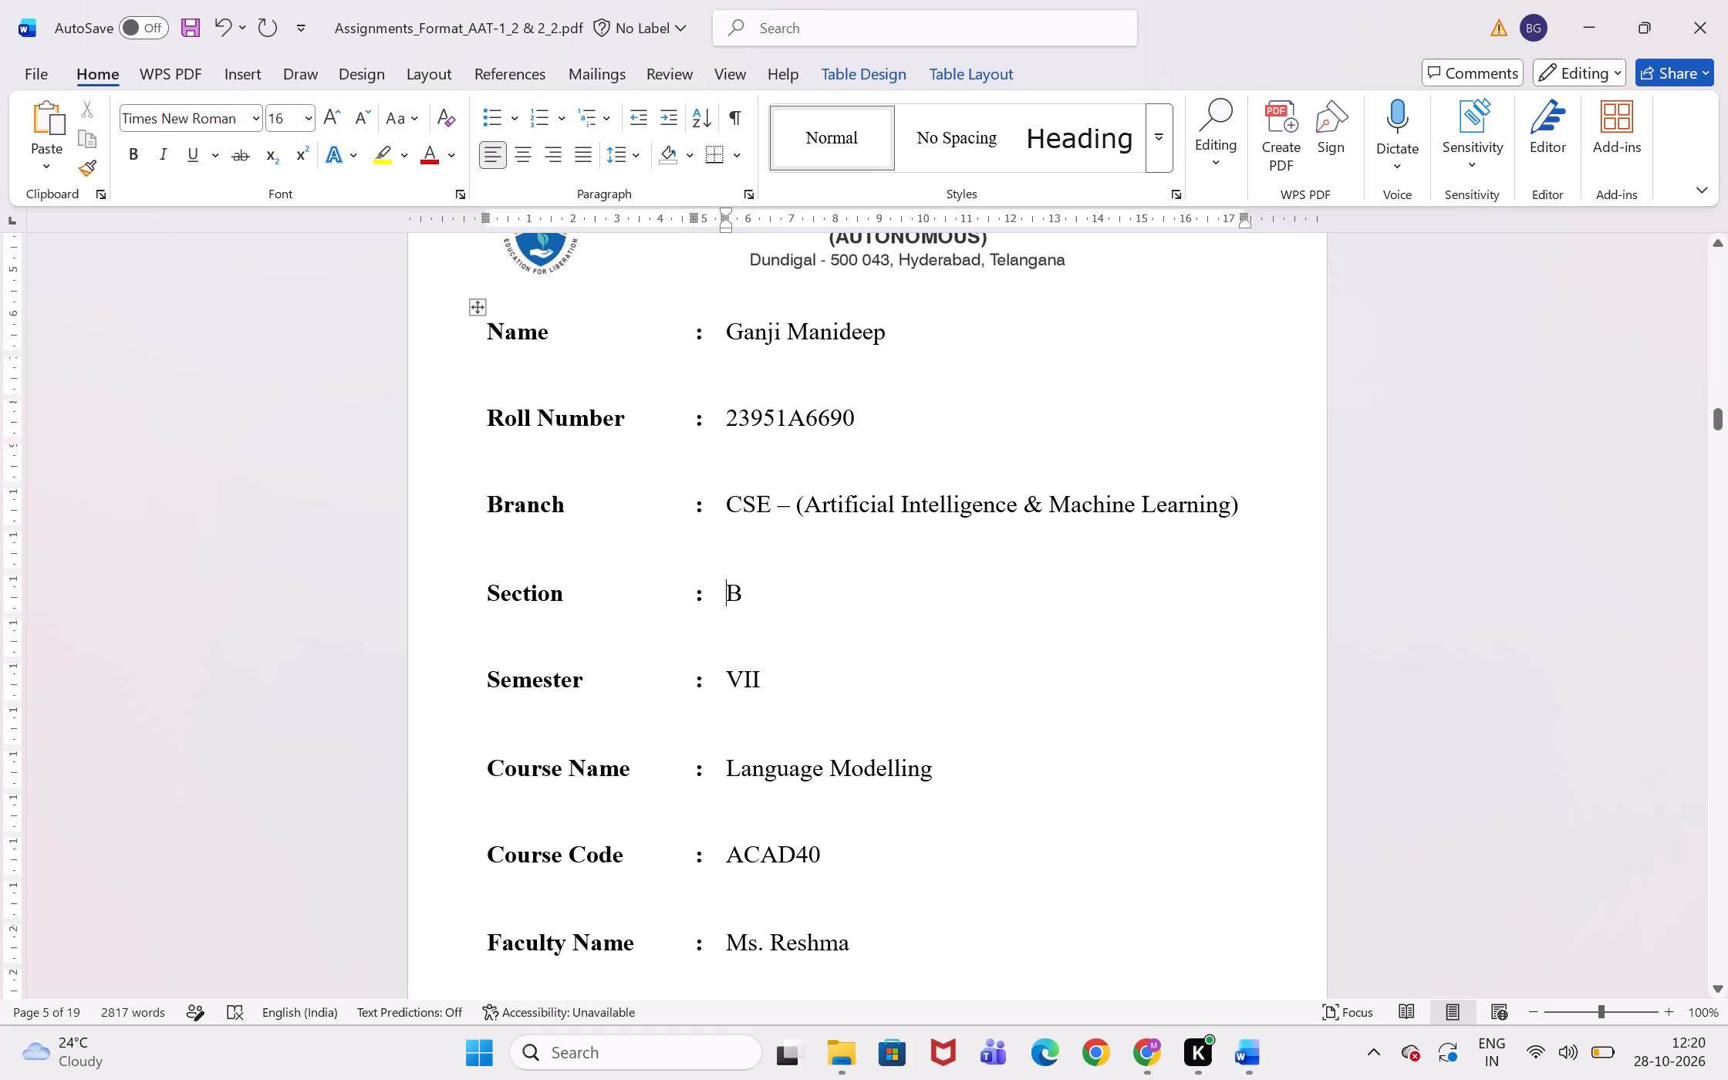
left_click(894, 753)
key("BackSpace")
Look over the preceding report page and the institute page's details down to the Faculty ID and footer.
scroll(877, 698, "up", 20)
scroll(877, 698, "up", 15)
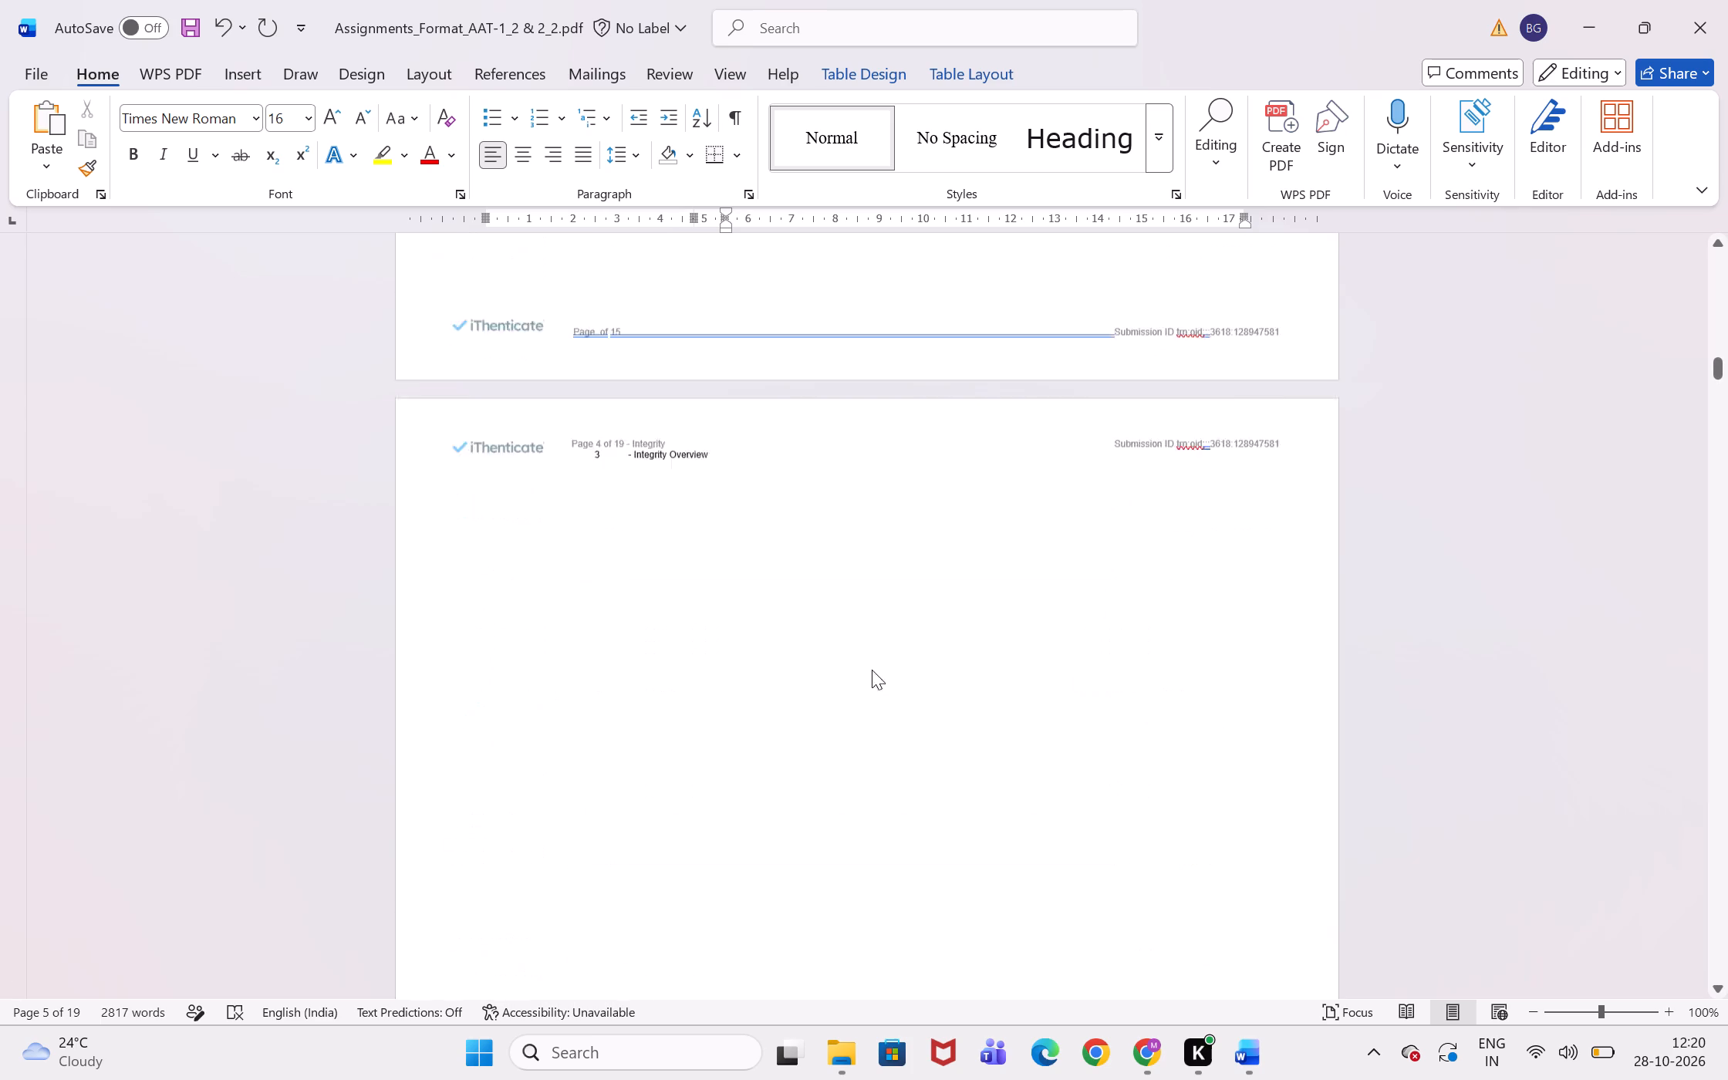
scroll(872, 670, "up", 1)
scroll(869, 665, "down", 4)
scroll(869, 665, "up", 1)
scroll(869, 663, "down", 20)
scroll(869, 663, "down", 10)
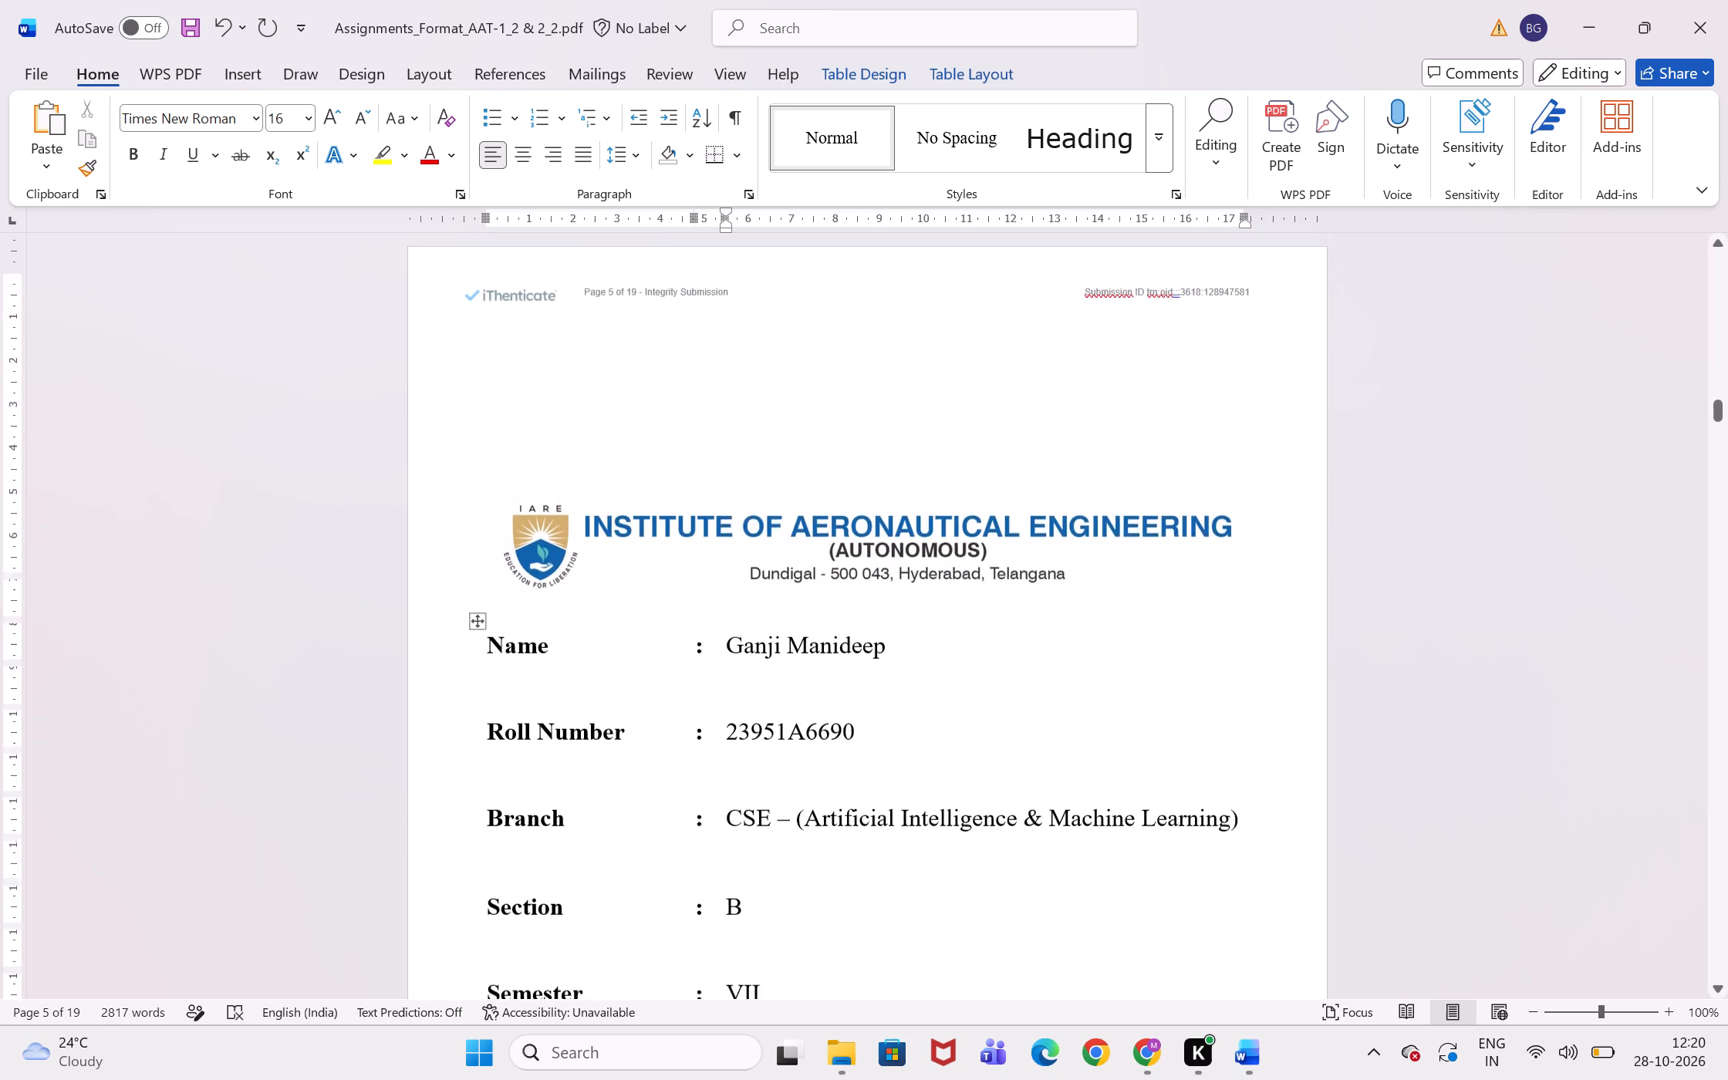
scroll(869, 663, "down", 8)
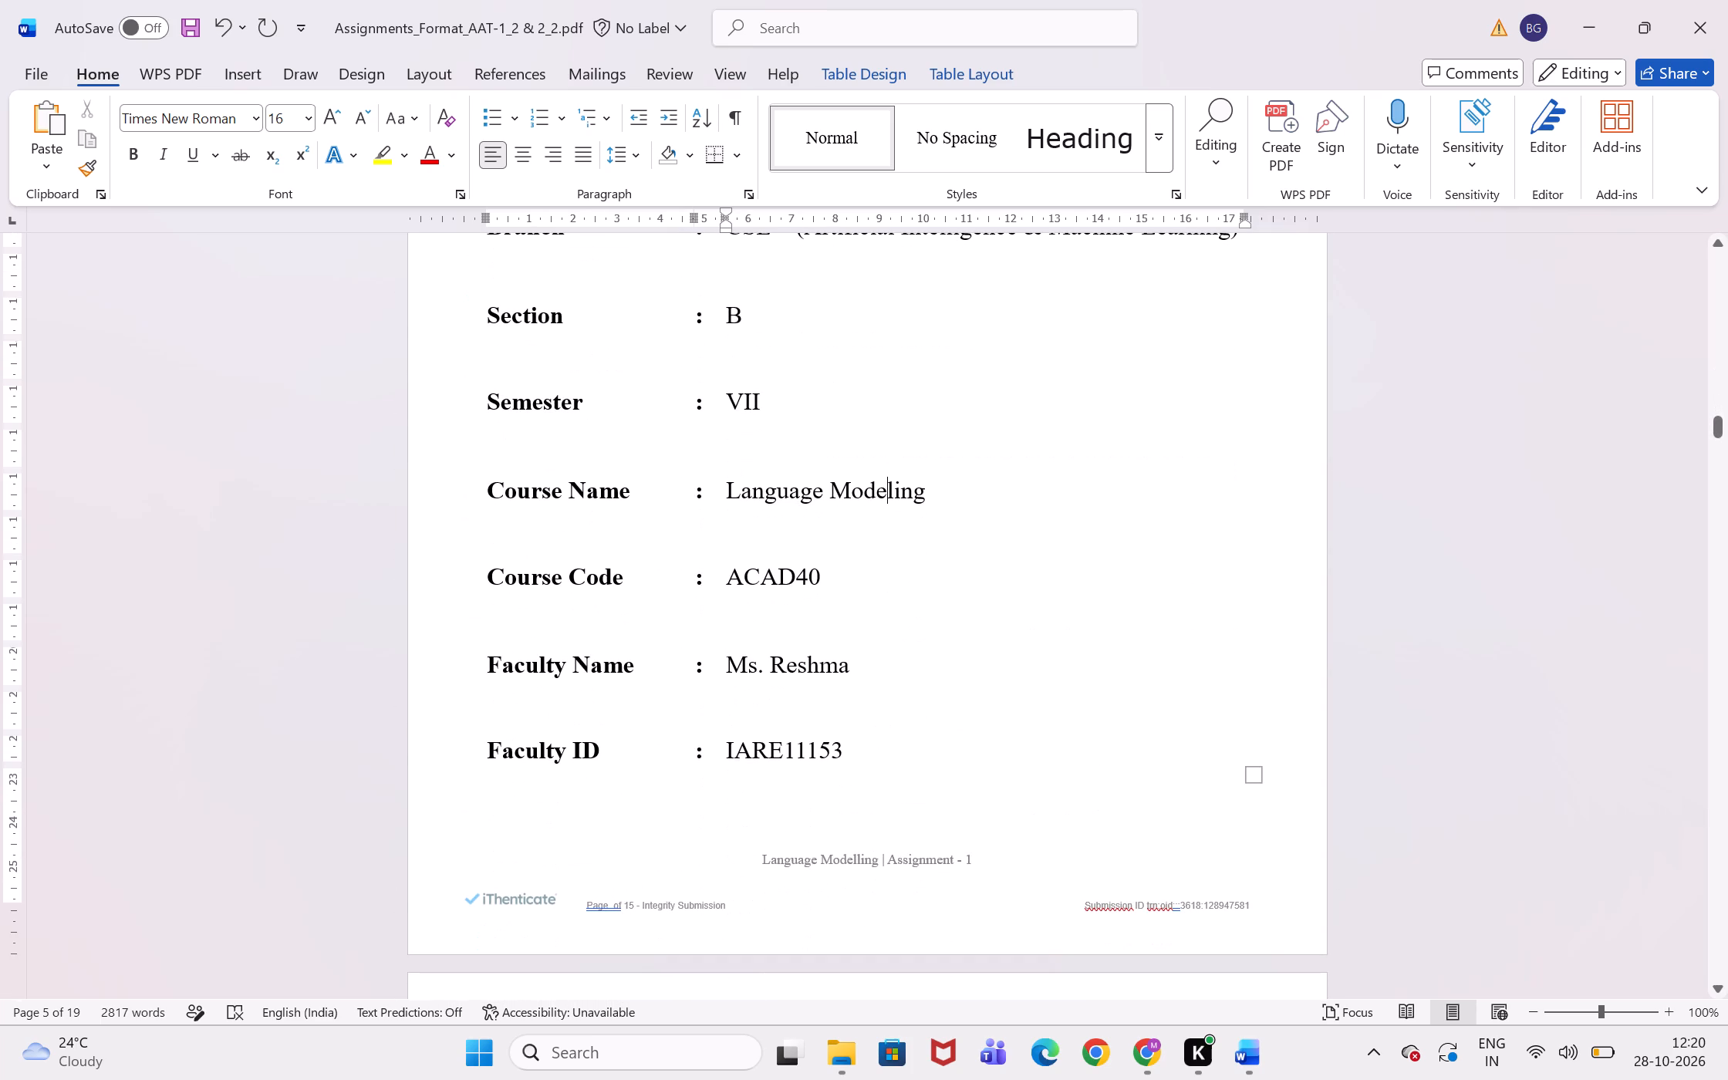
Switch to the college portal's AAT (Concept Video) page in Chrome.
left_click(1139, 1036)
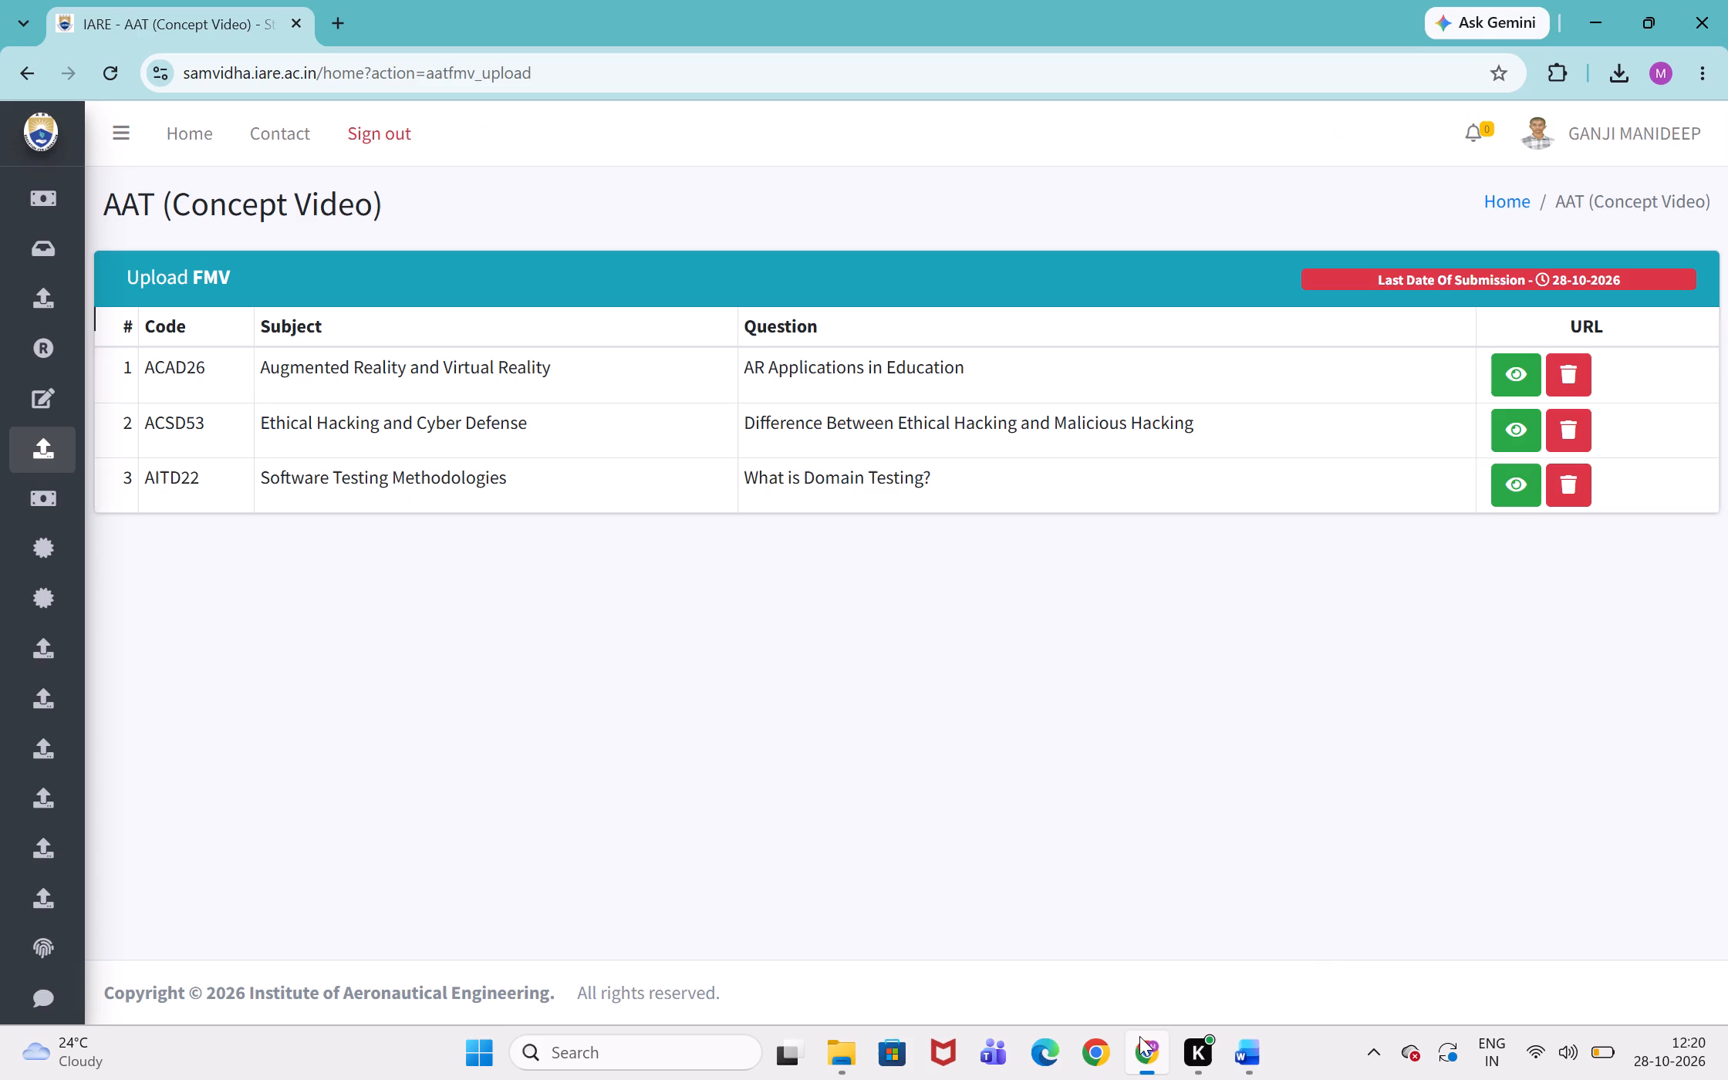
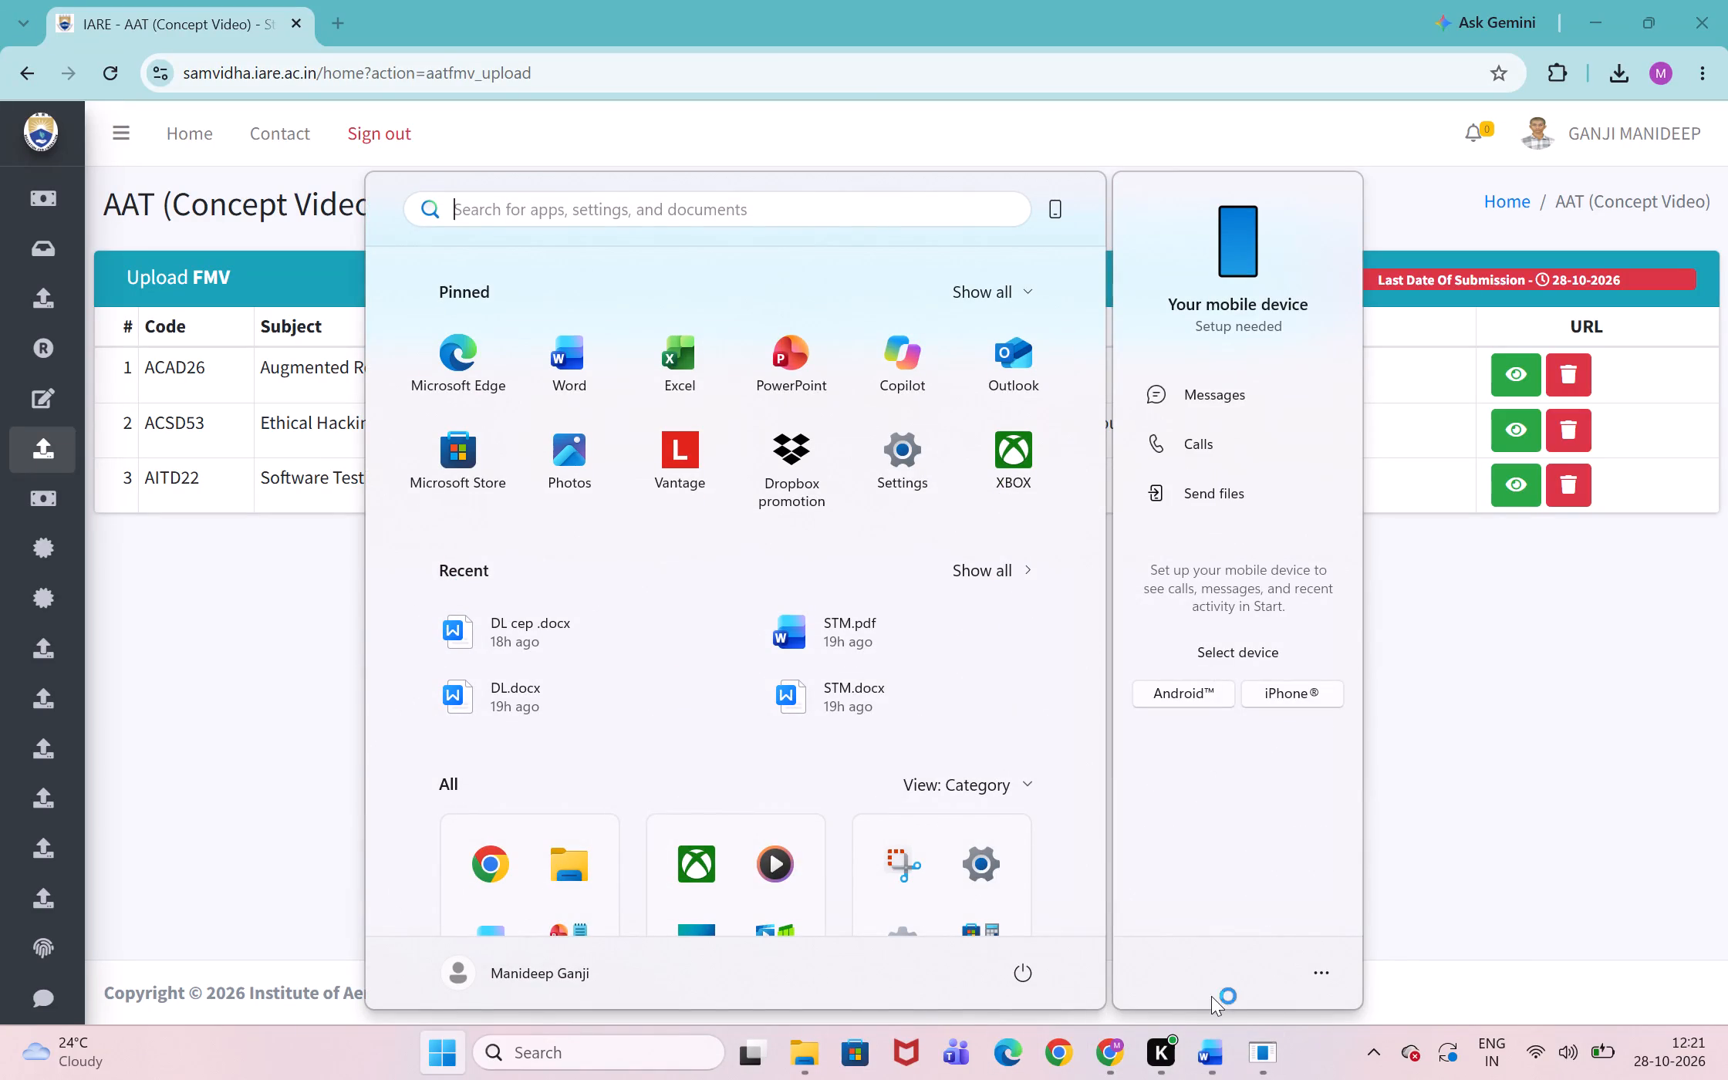
Decline the offer to download and install Git for Windows v2.56.0.windows.4.
left_click(1023, 958)
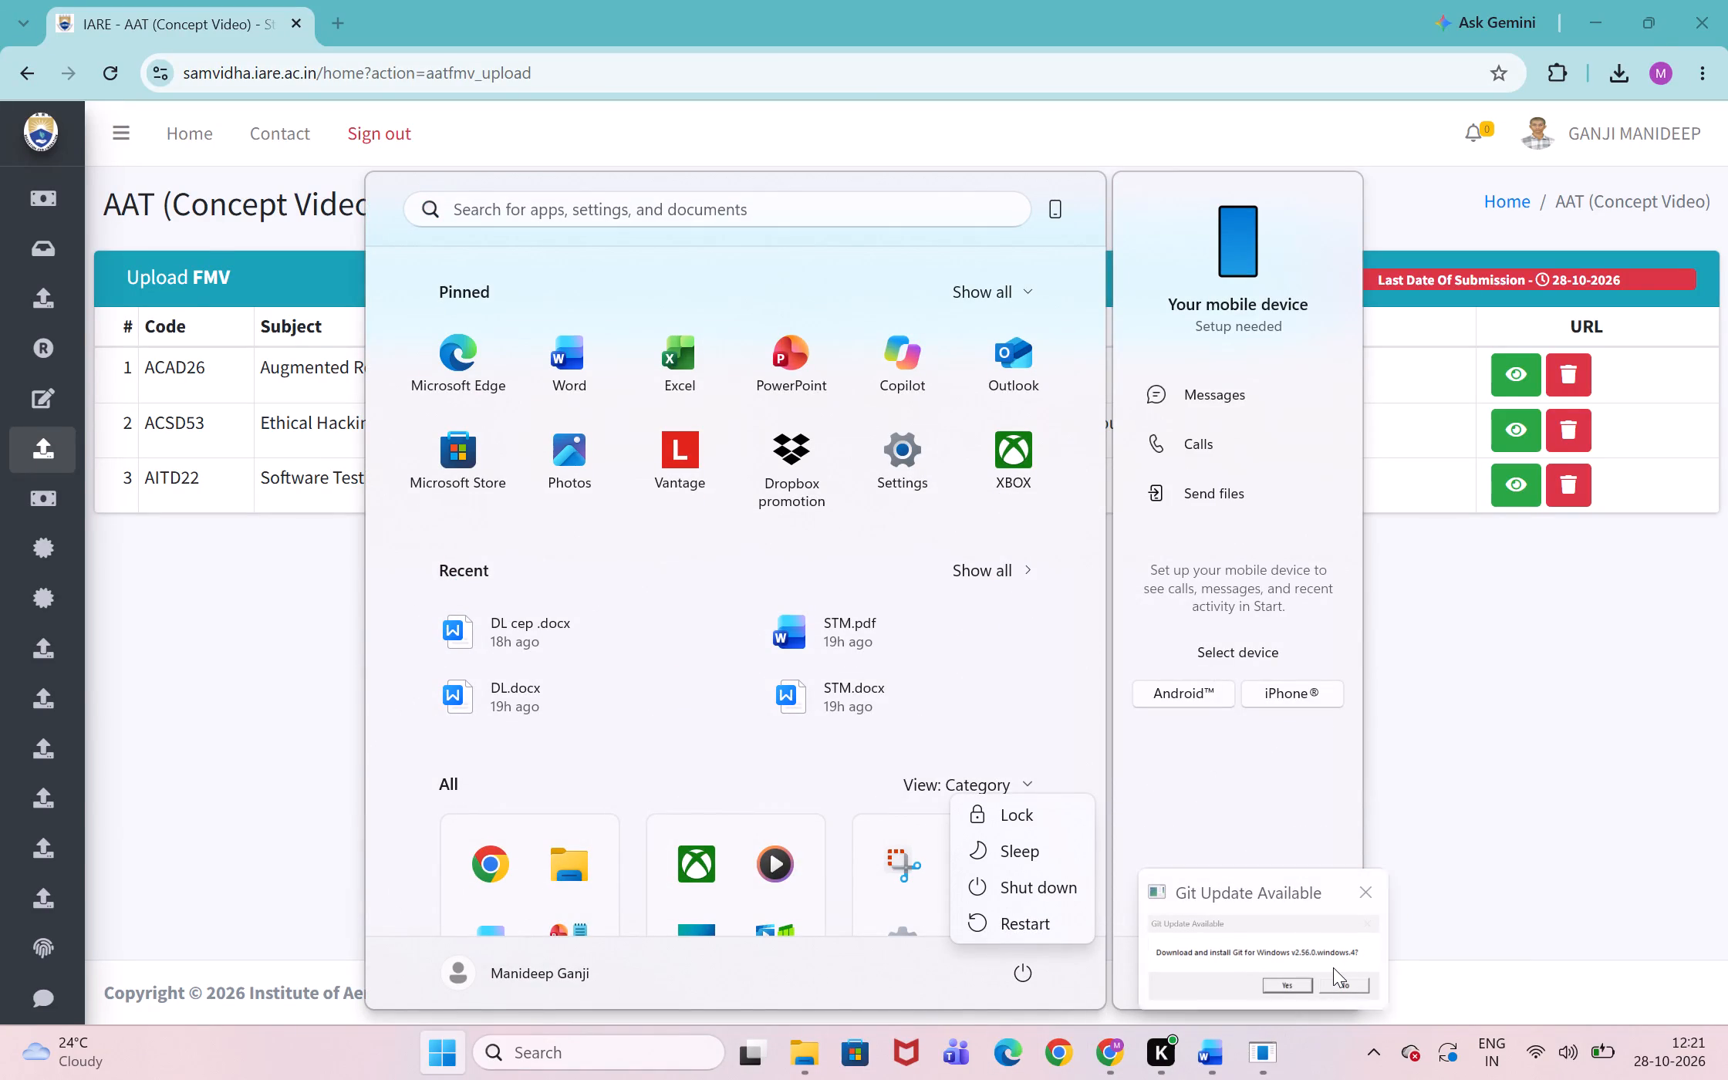
left_click(1333, 967)
left_click(1004, 566)
left_click(986, 593)
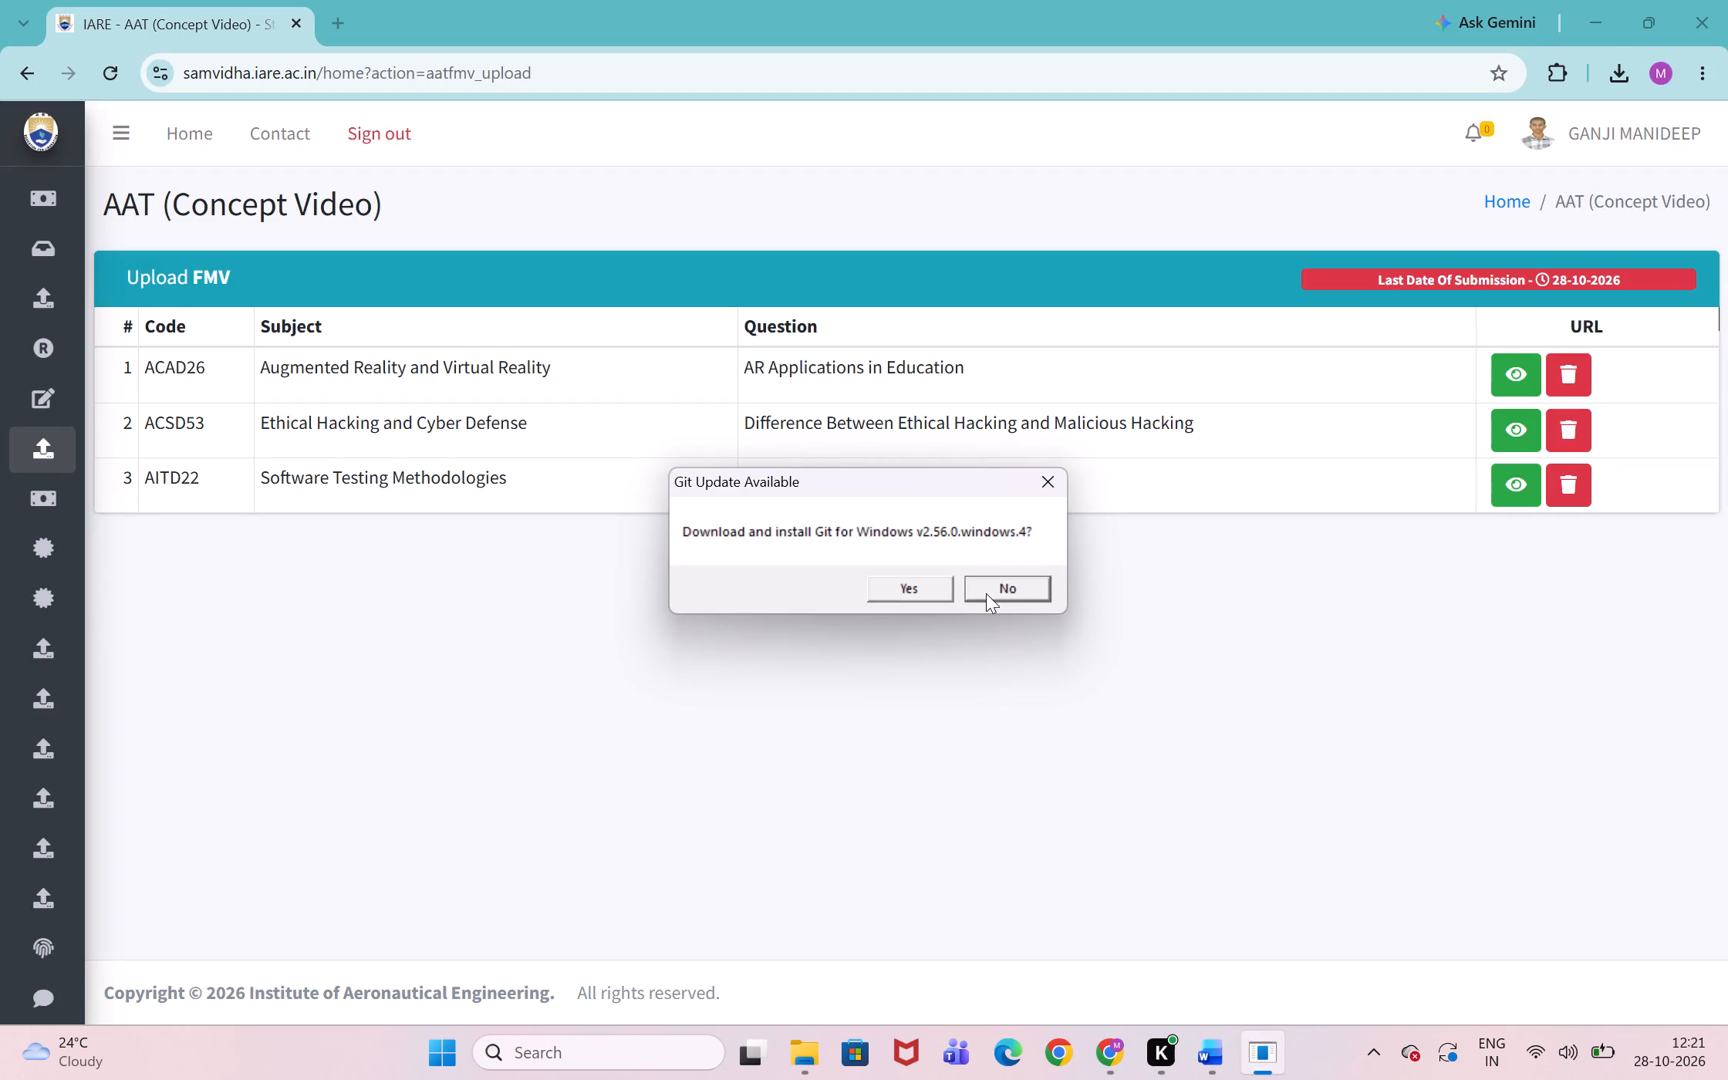
Open the Windows power options for shutting down the computer.
left_click(481, 1028)
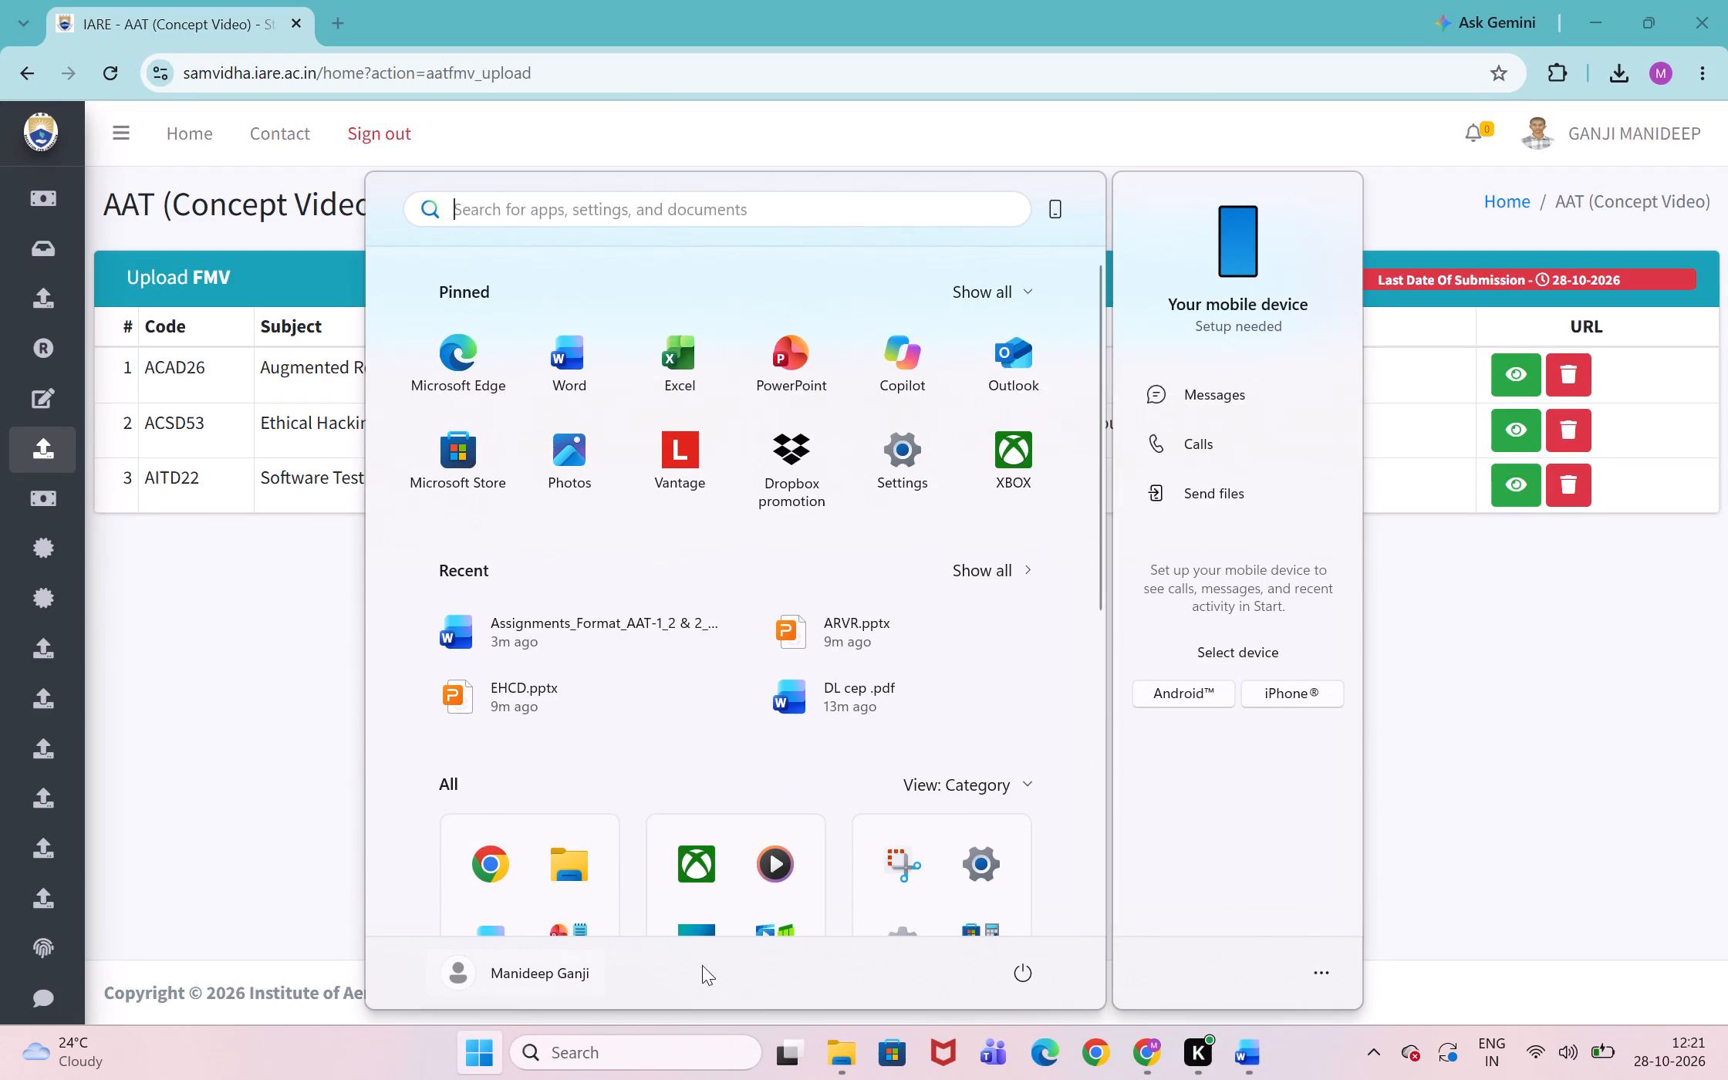
left_click(1035, 986)
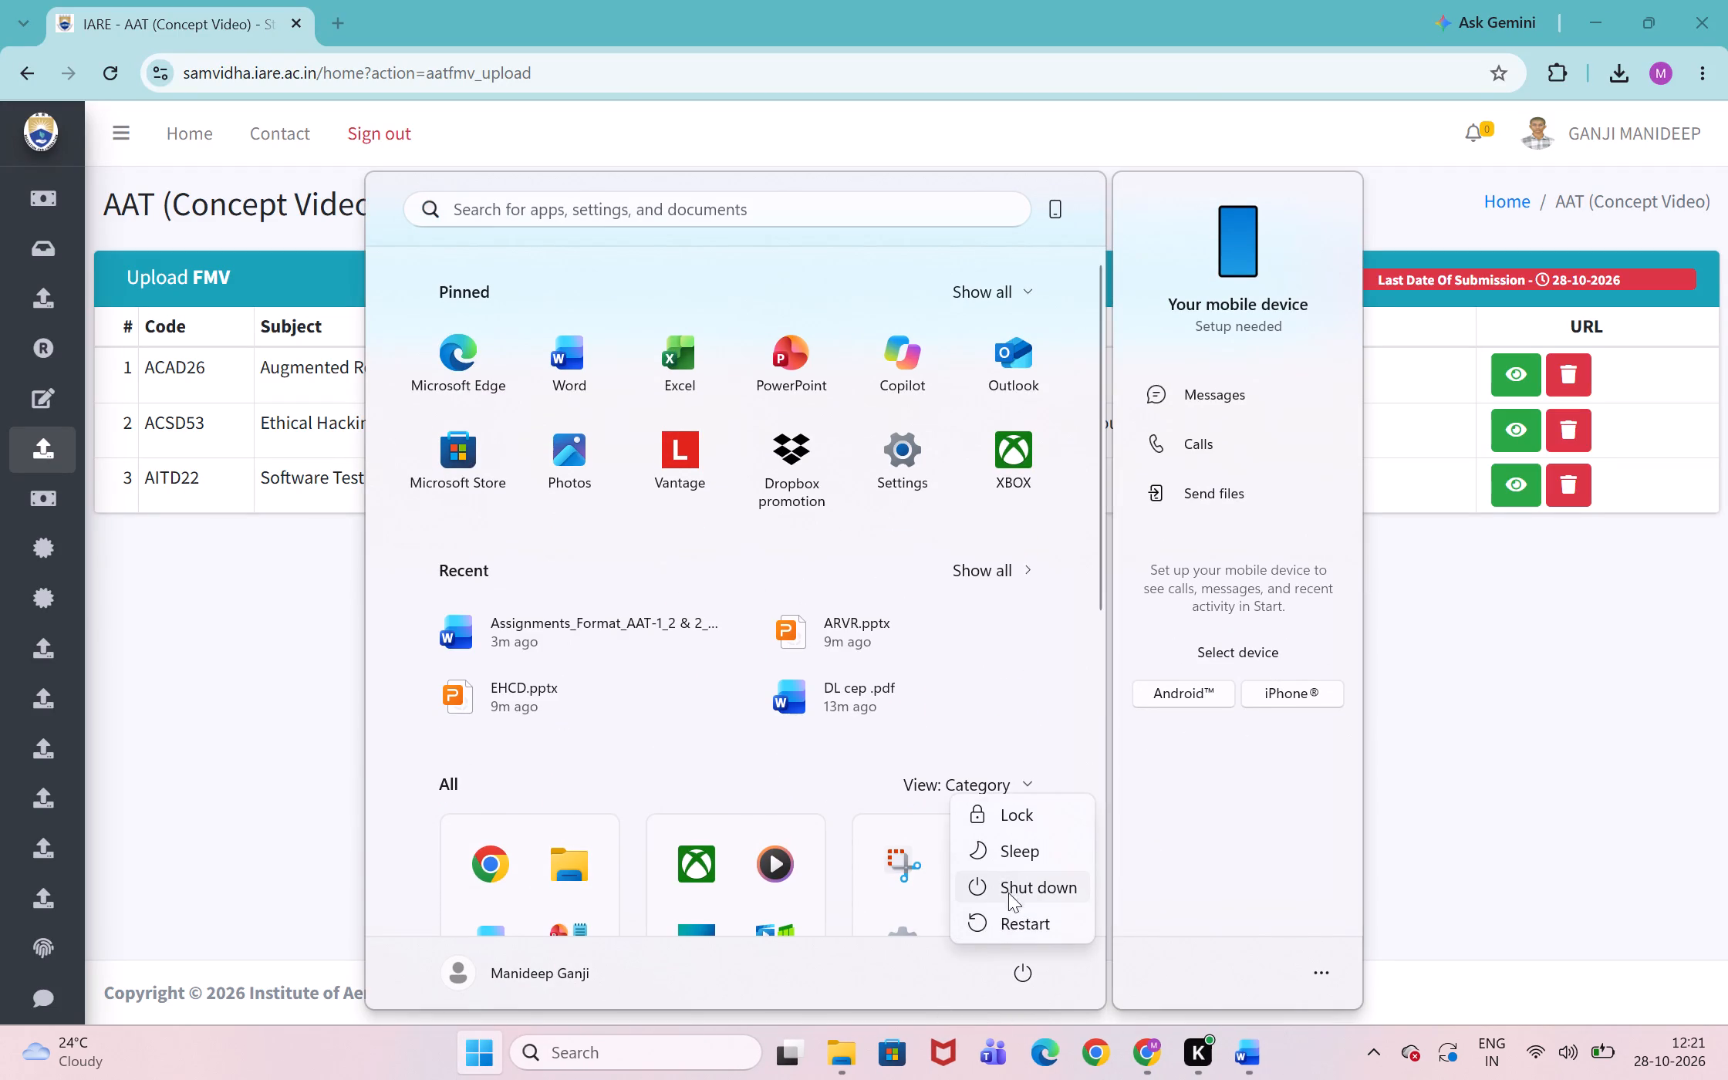